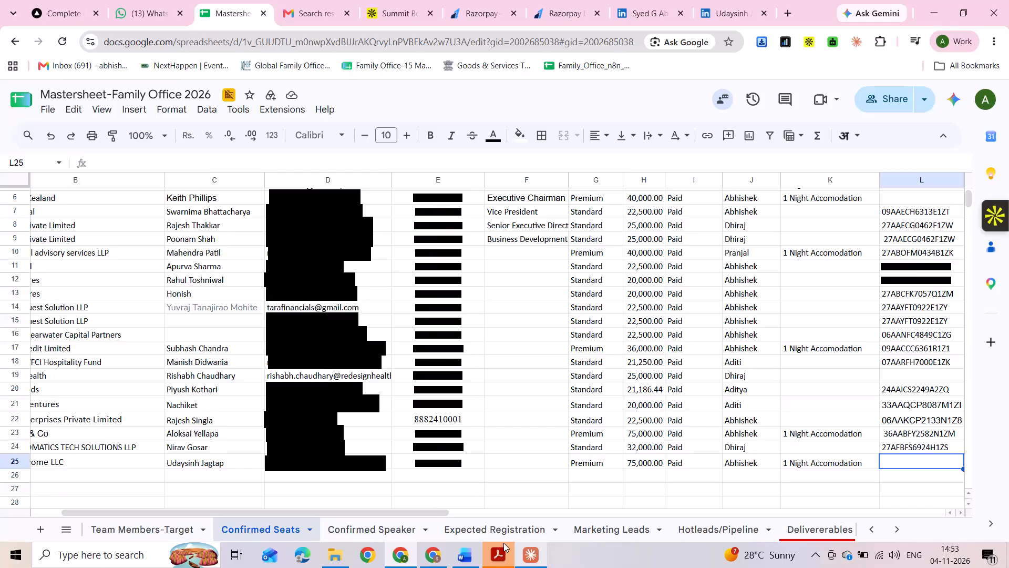
Switch to the NextHappen orders list and open the details of the newest Second Income LLC order.
click(430, 559)
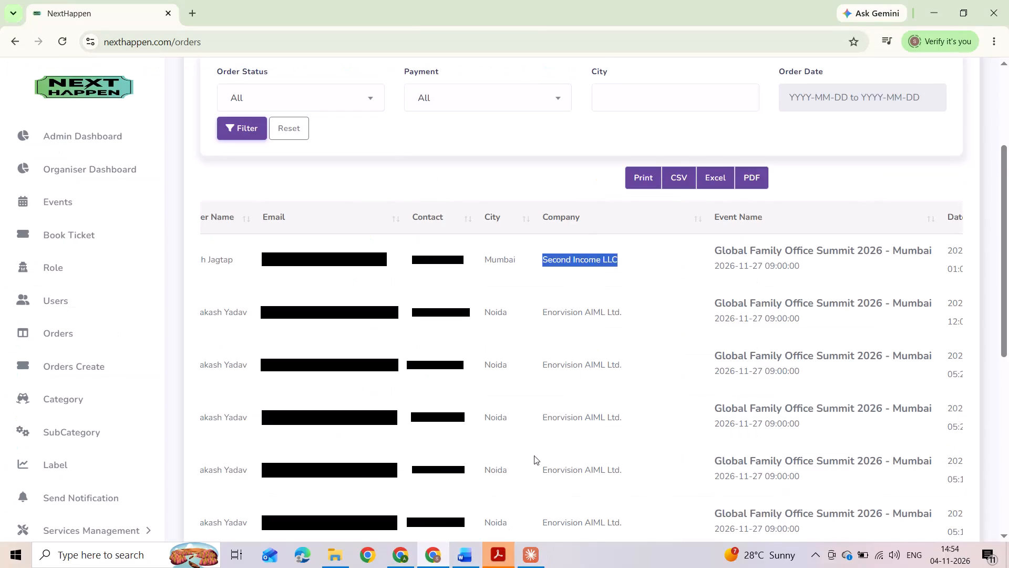
scroll(511, 440, down, 3)
scroll(487, 484, down, 1)
scroll(490, 481, up, 1)
scroll(491, 481, down, 4)
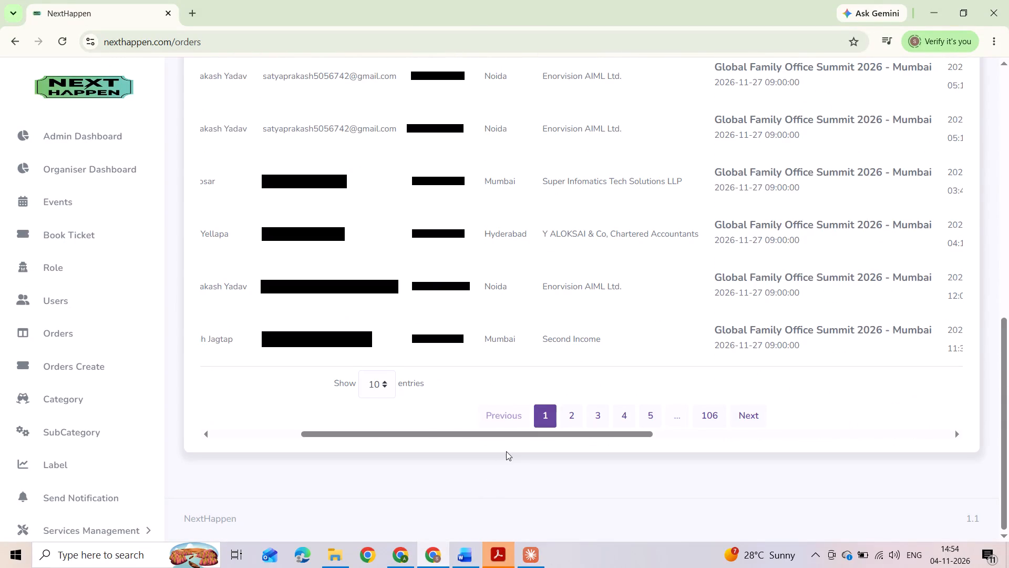
drag(511, 434, 537, 437)
drag(556, 438, 863, 458)
drag(863, 458, 917, 452)
scroll(877, 413, up, 5)
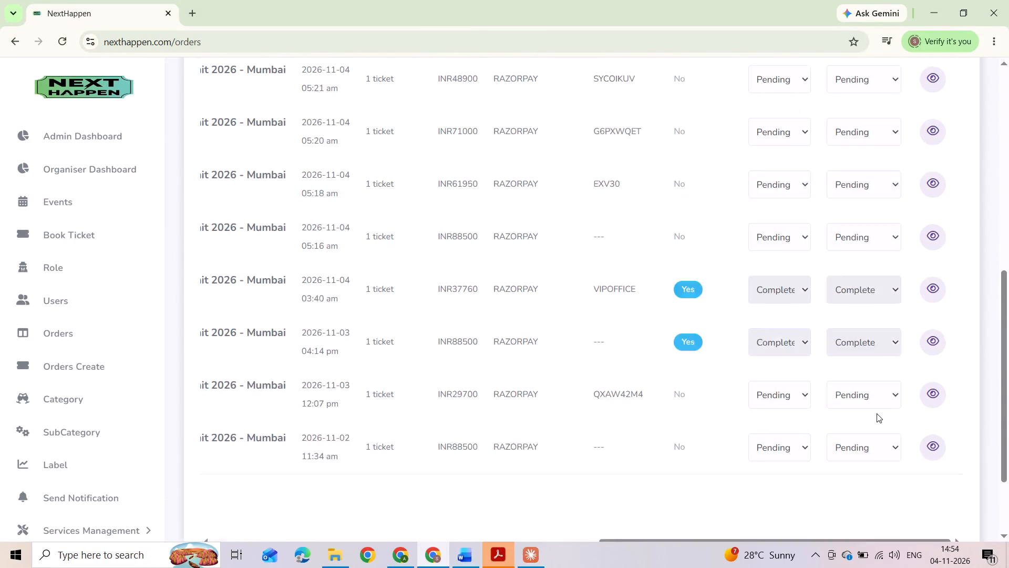
scroll(877, 413, up, 4)
scroll(877, 413, down, 3)
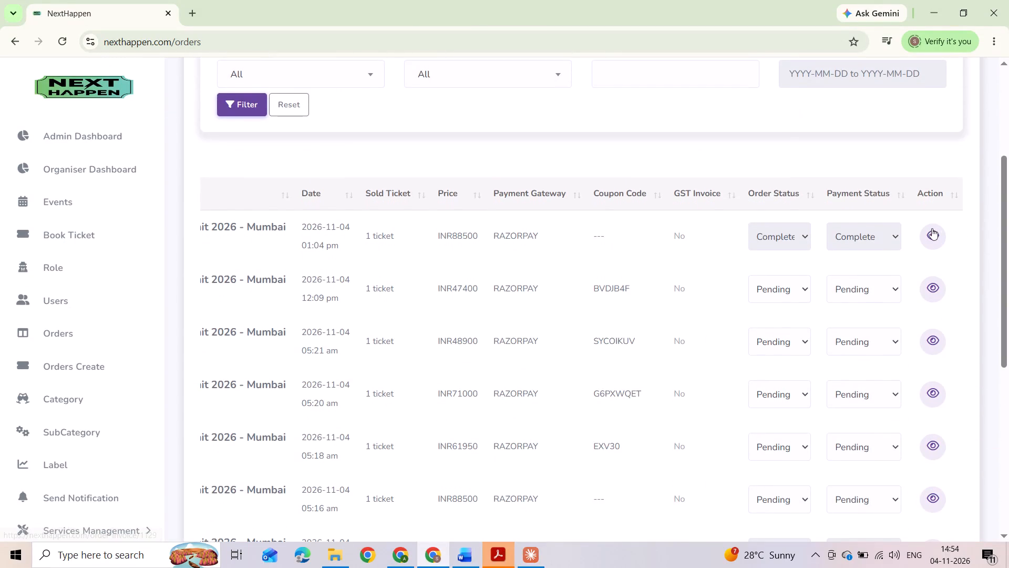
click(932, 228)
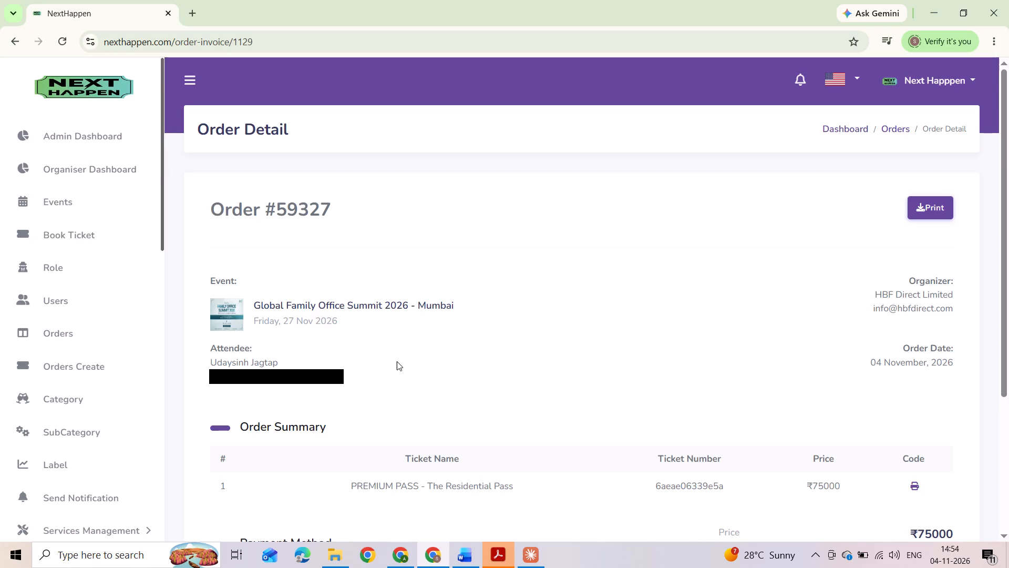
Review the order's attendee, ticket, price and payment details, and return to the Mastersheet-Family Office 2026 spreadsheet.
scroll(397, 360, down, 2)
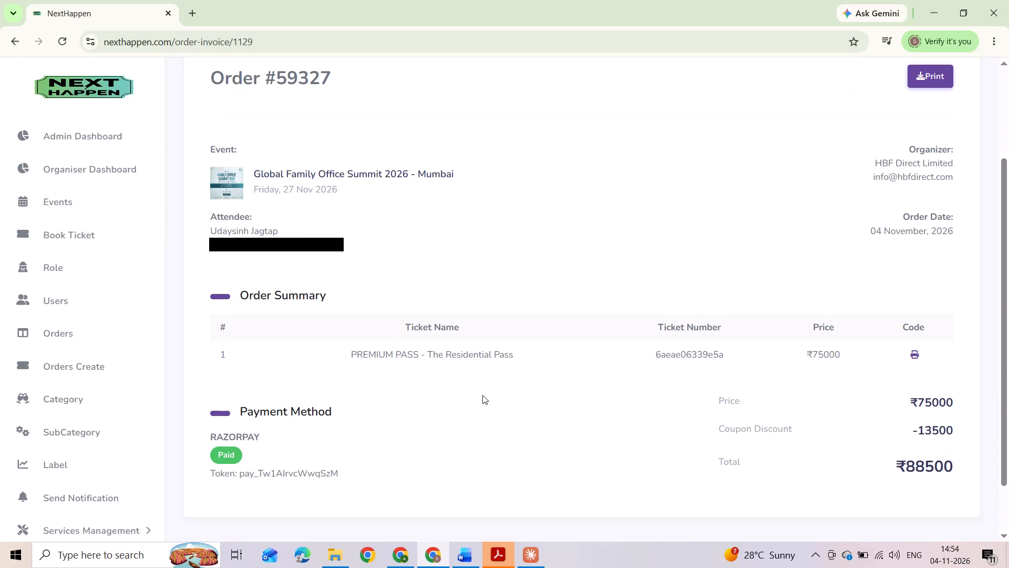
scroll(482, 395, down, 2)
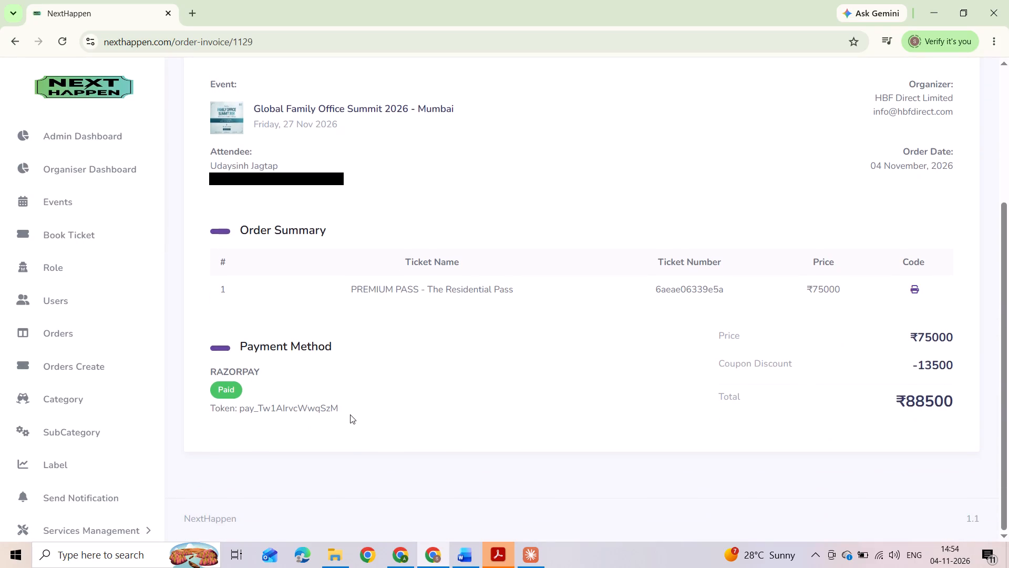
scroll(350, 414, up, 2)
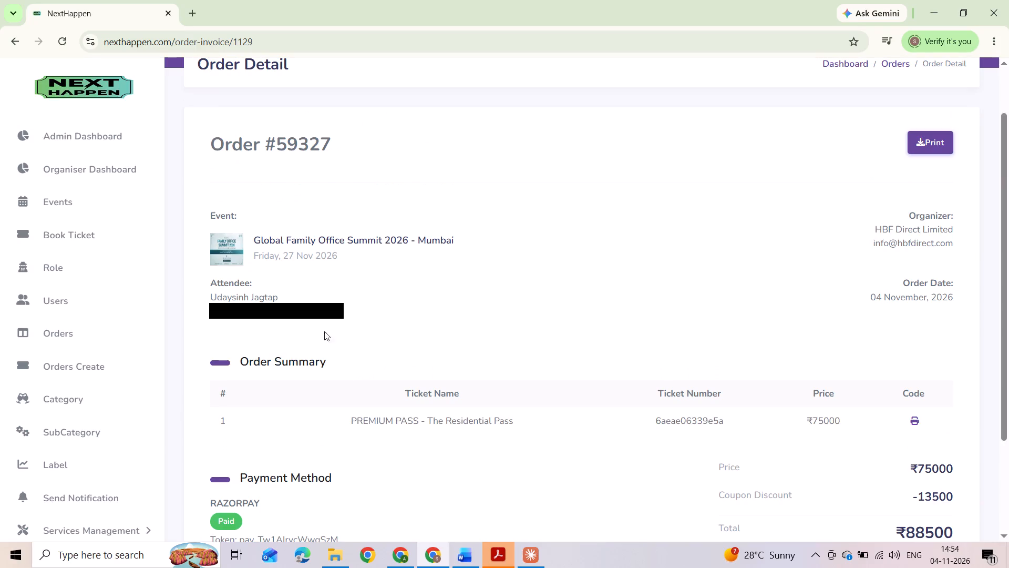
scroll(208, 165, up, 4)
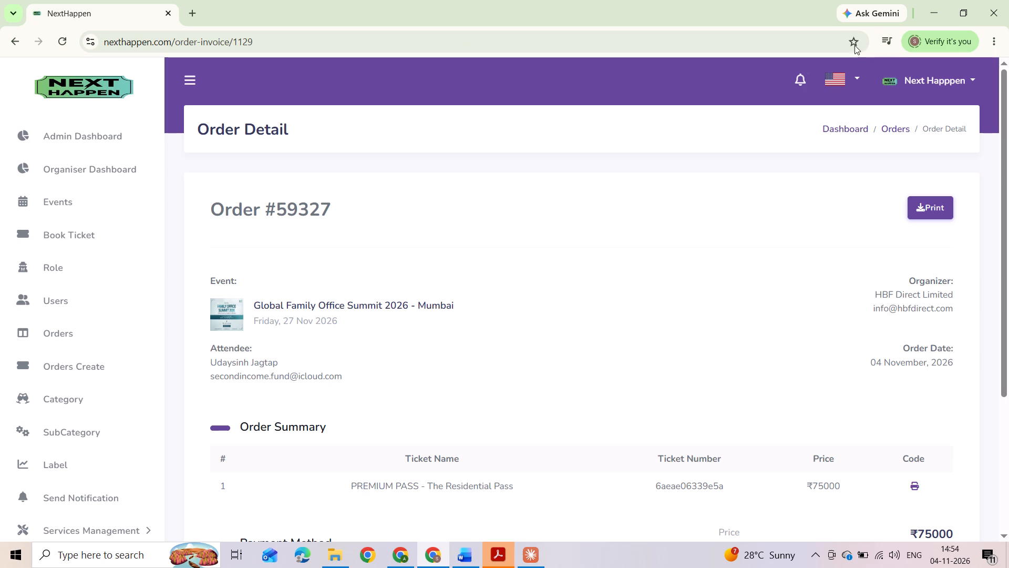
click(933, 12)
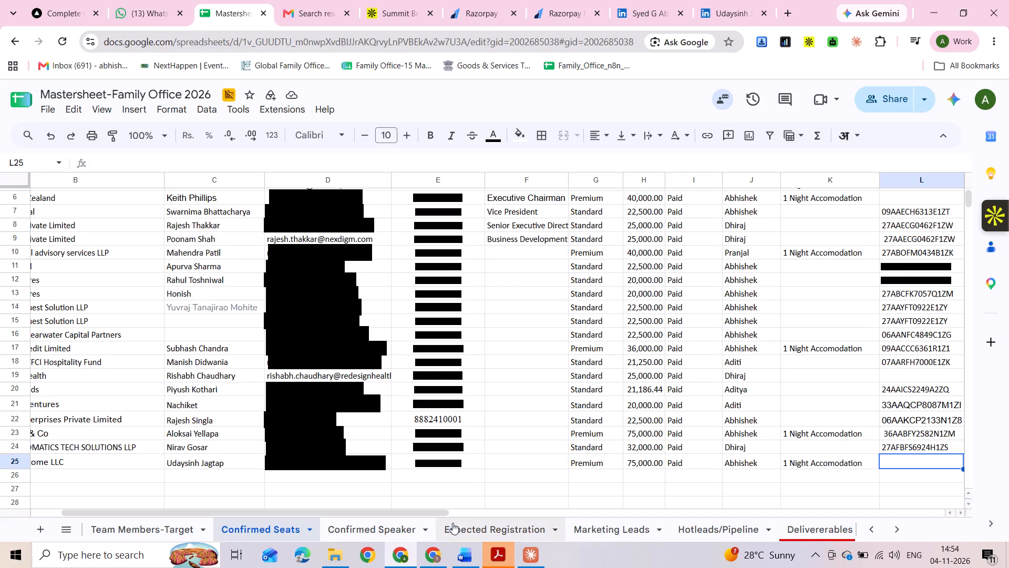
Check the Second Income LLC entry from its first columns in the Confirmed Seats sheet.
click(172, 471)
click(126, 492)
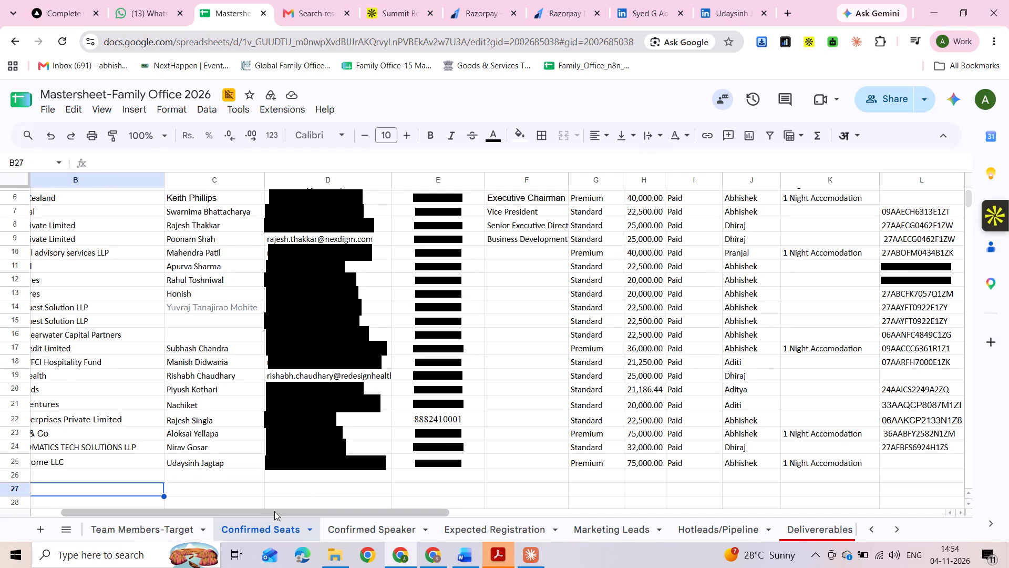
drag(274, 511, 112, 493)
click(52, 471)
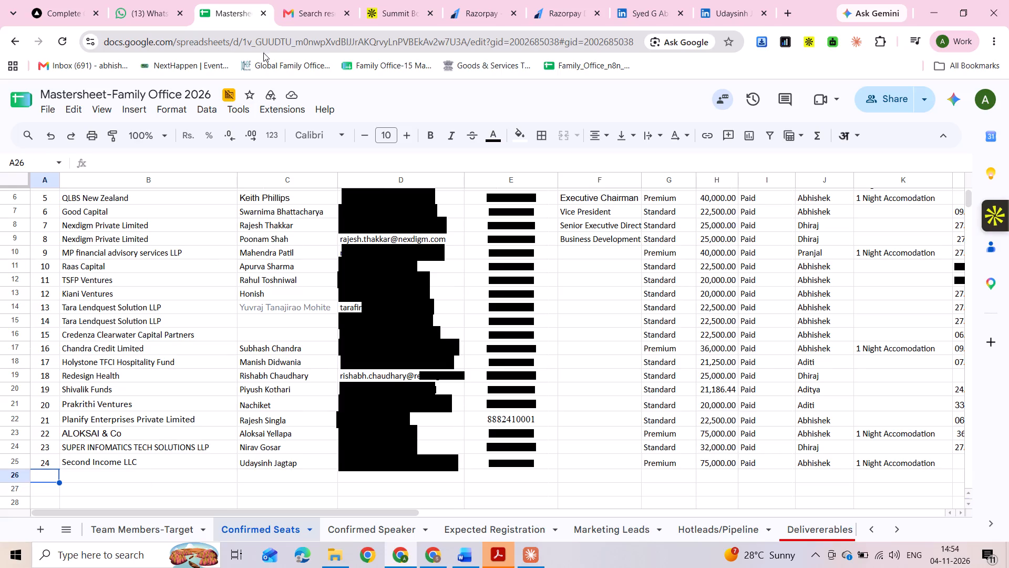
Switch to Complete CMS and open the lead list of the Linkedin-family-office-leads-v2 campaign.
click(64, 5)
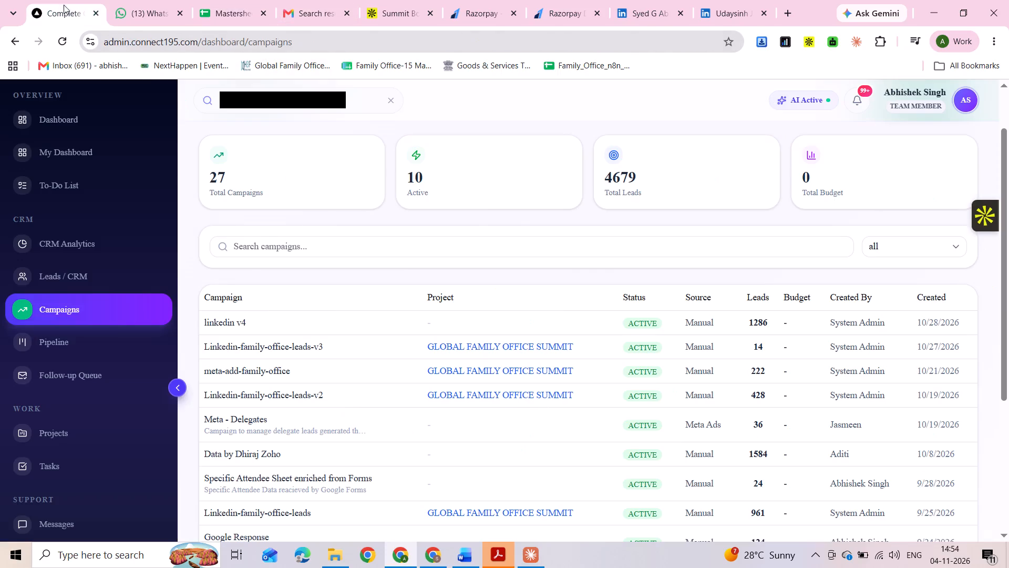
click(262, 397)
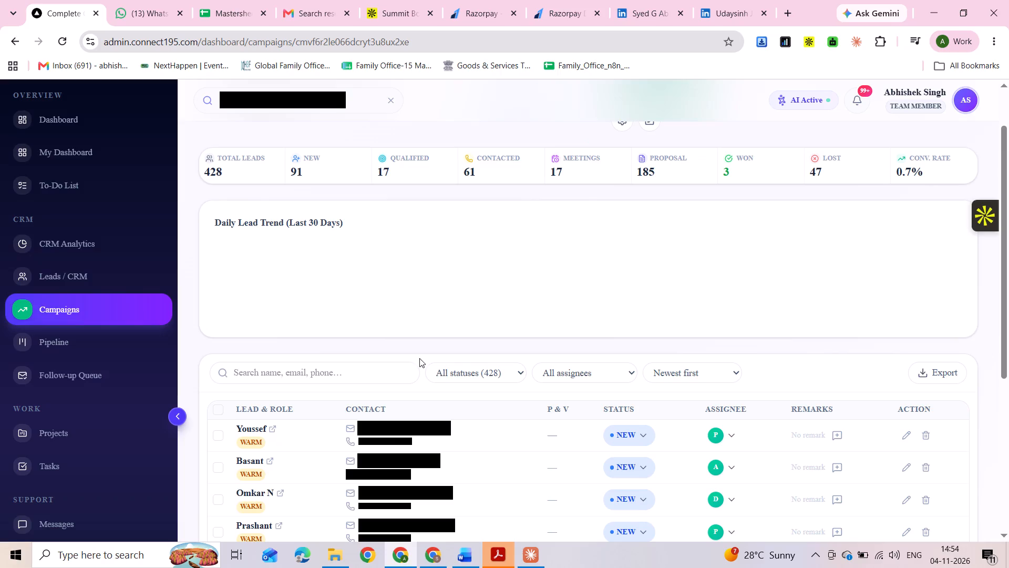
scroll(434, 375, down, 1)
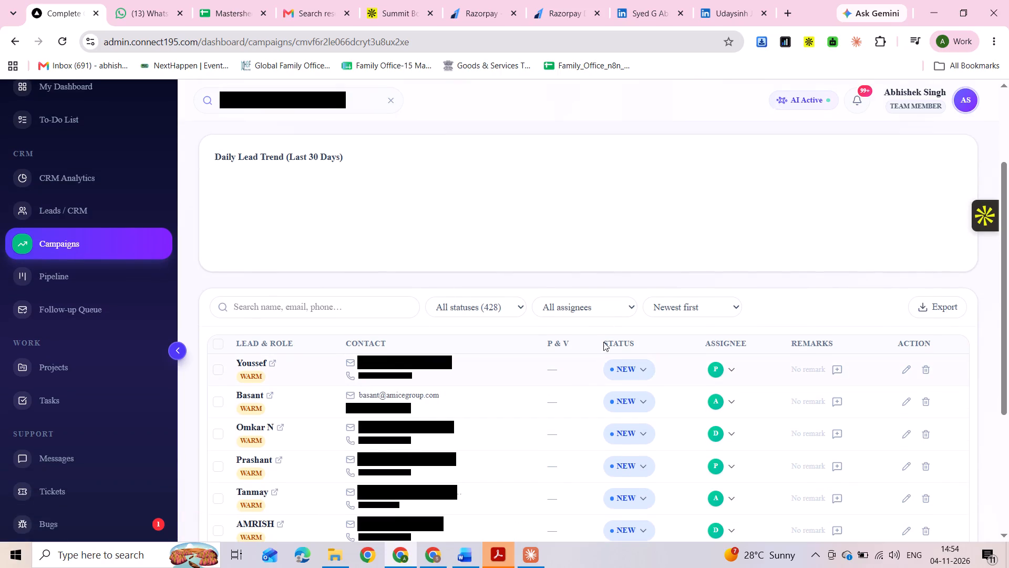
Filter the campaign's lead list to the signed-in team member's own leads with status New.
click(574, 302)
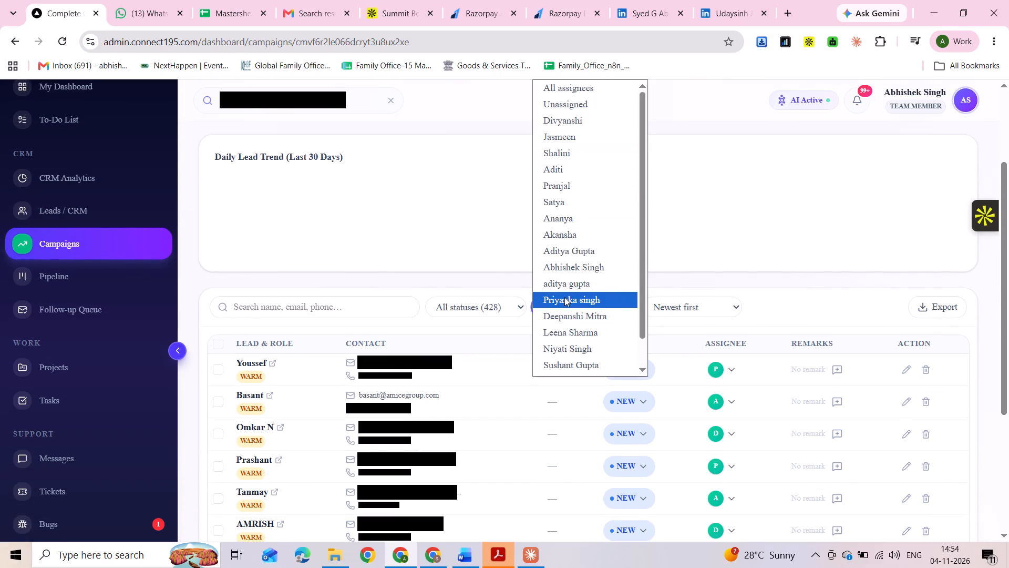
click(562, 271)
click(464, 305)
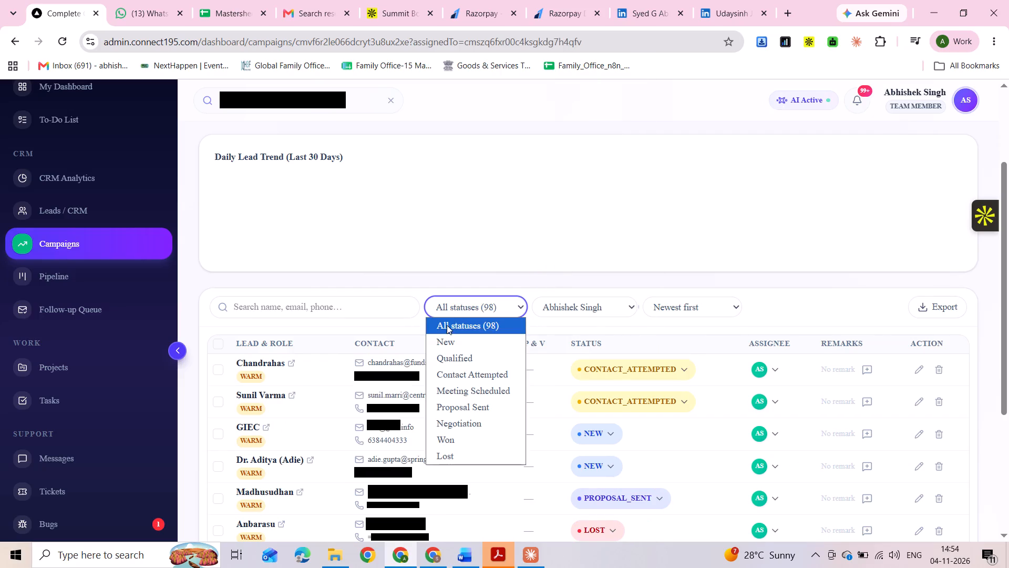
click(443, 338)
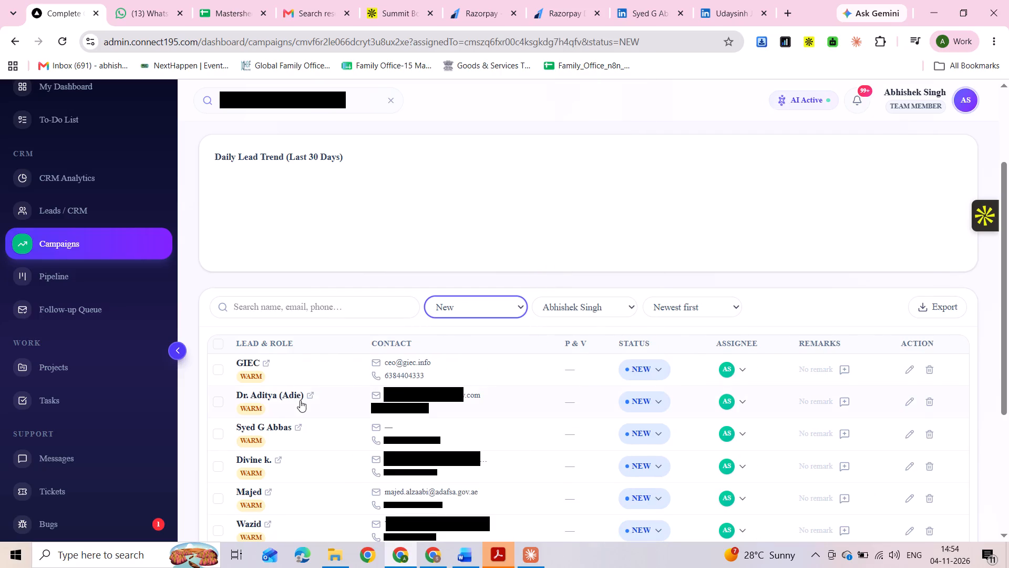
Set the status of the third lead in the filtered list, Syed, to Contact Attempted.
scroll(299, 404, down, 1)
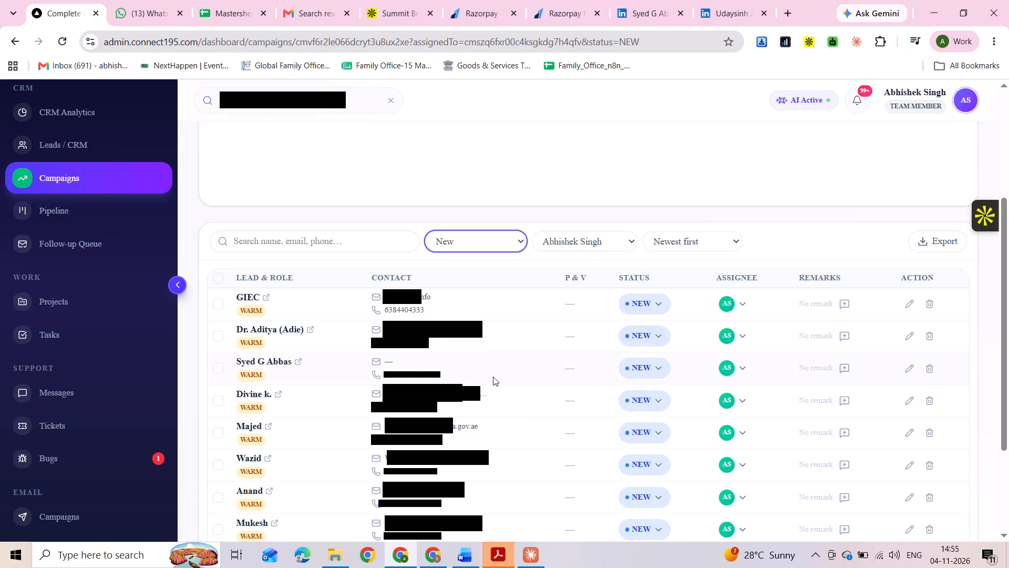
click(643, 371)
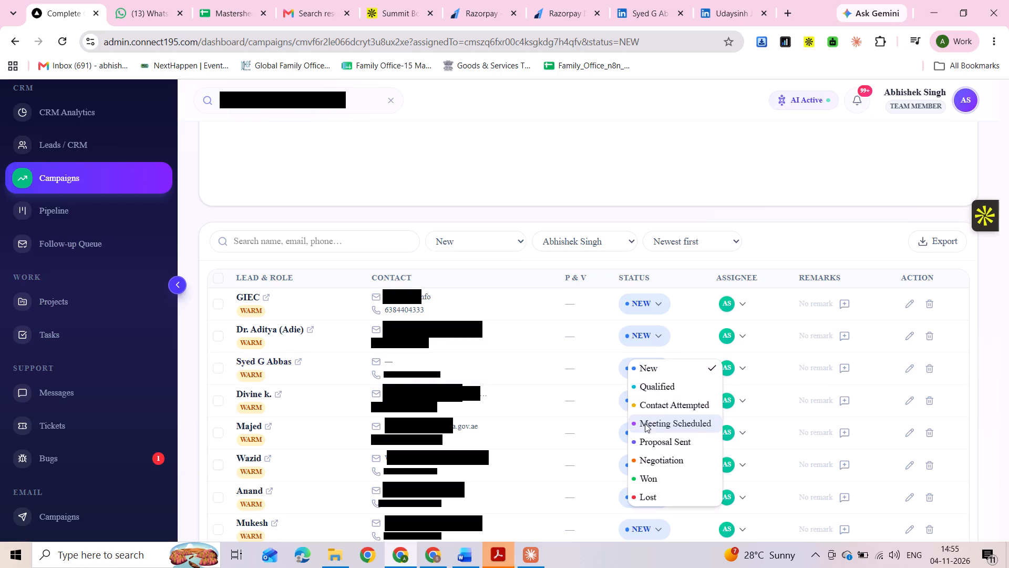
click(656, 404)
click(275, 357)
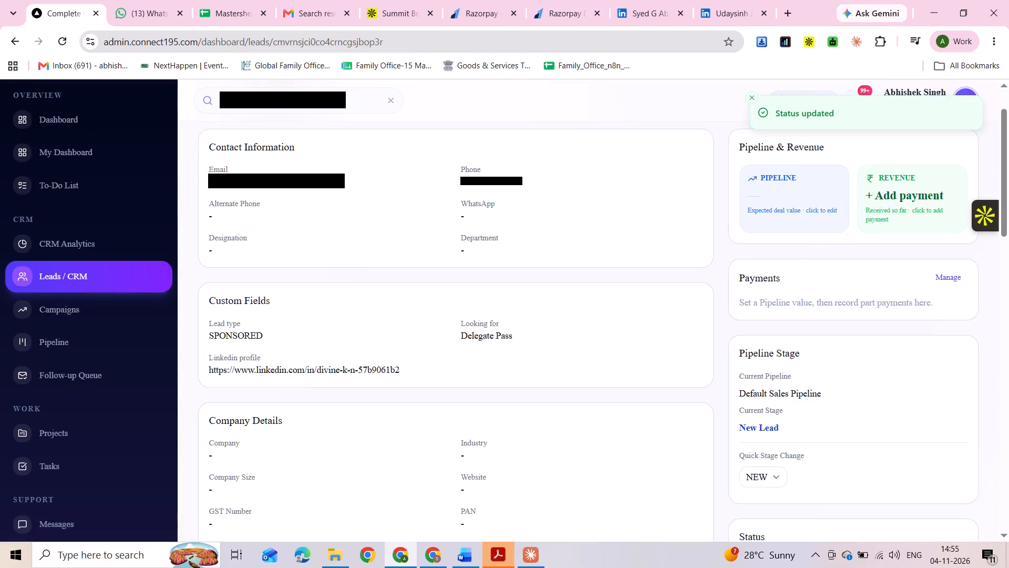
scroll(445, 391, up, 2)
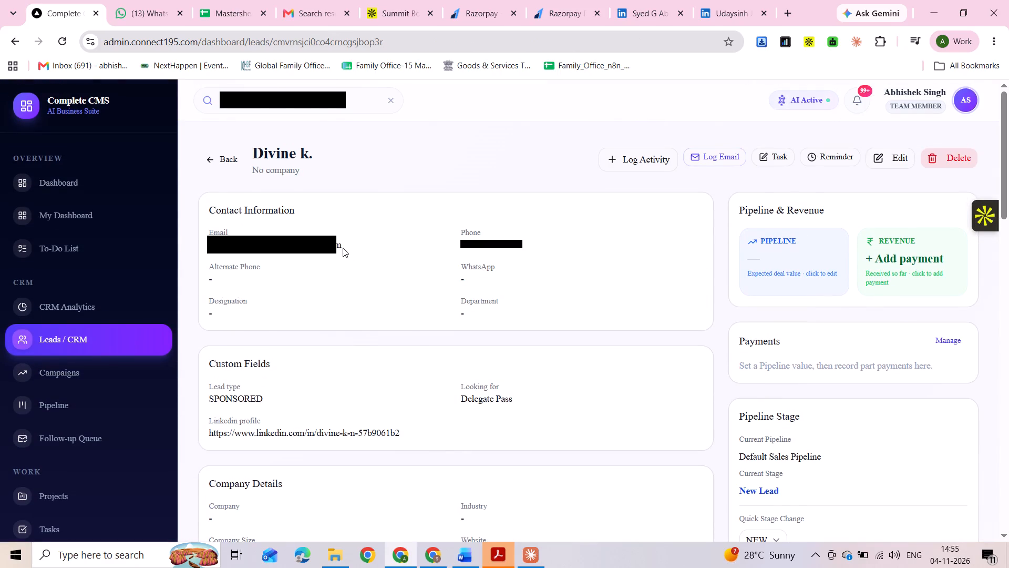
drag(343, 248, 260, 268)
click(349, 311)
drag(429, 433, 327, 440)
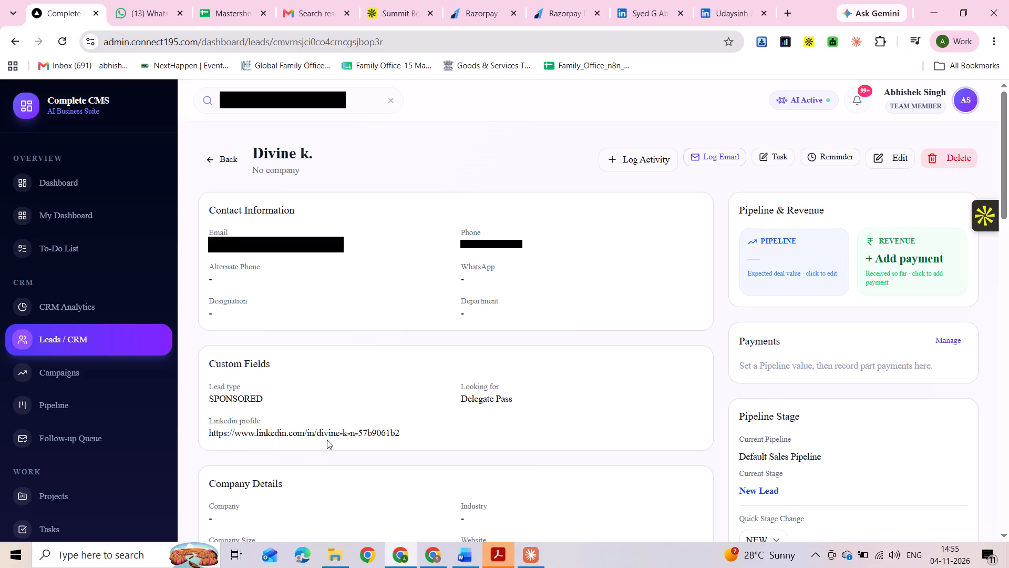
Copy the lead's LinkedIn profile URL from the custom fields and enter it as the address in the first open LinkedIn tab.
drag(327, 440, 208, 449)
click(208, 449)
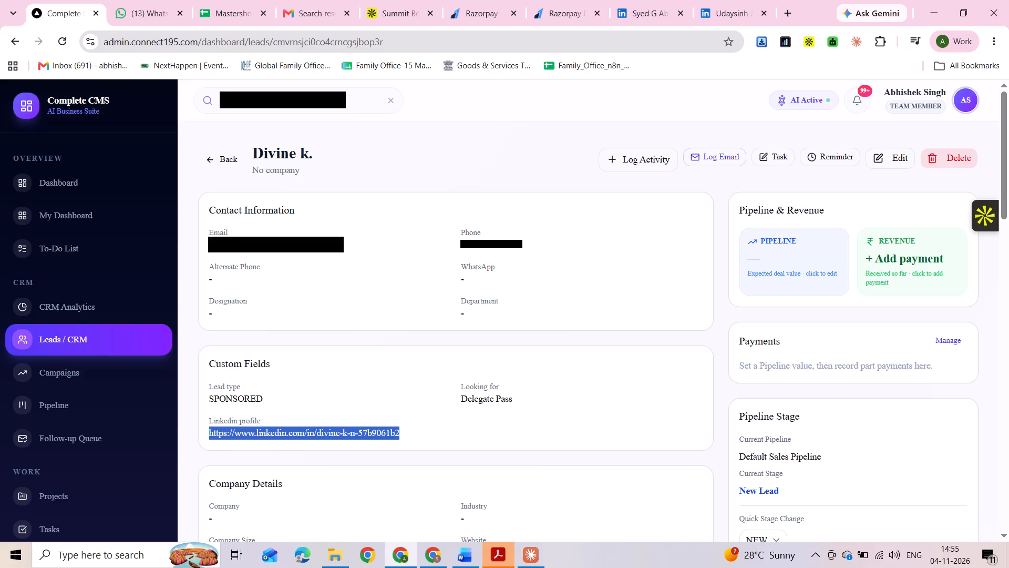
key(ctrl+c)
key(ctrl+c)
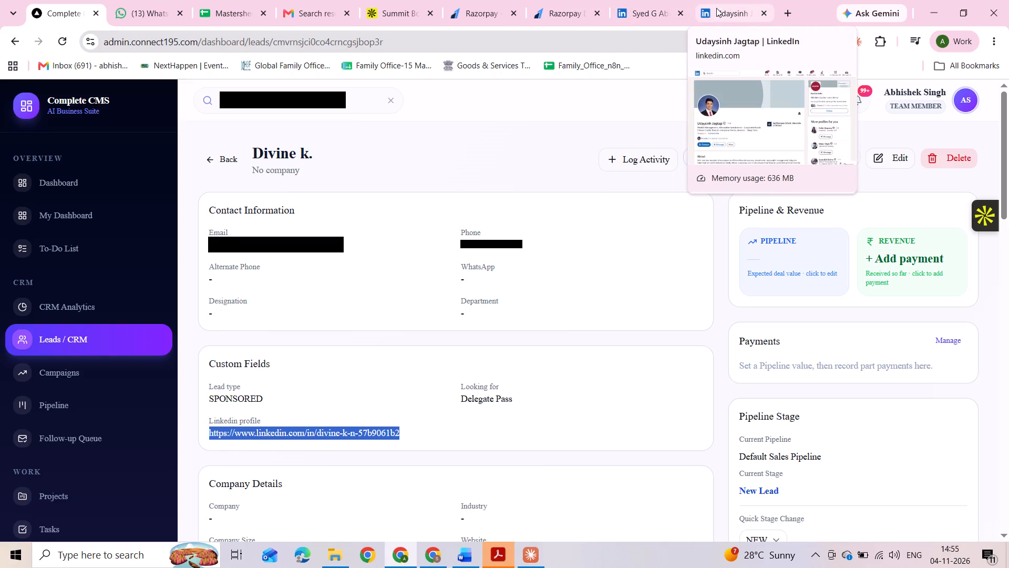
click(716, 8)
click(648, 23)
click(395, 40)
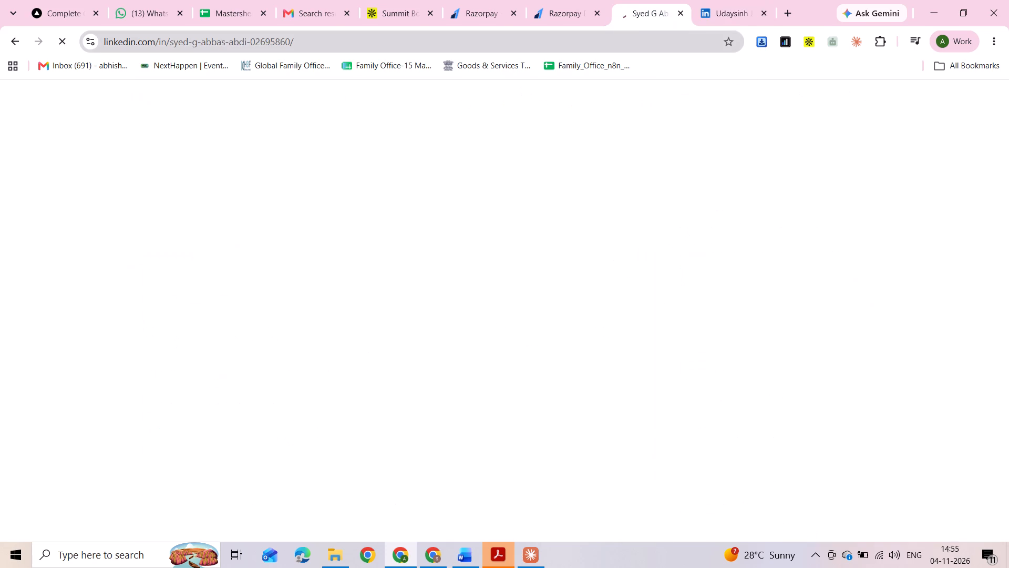
key(ctrl+v)
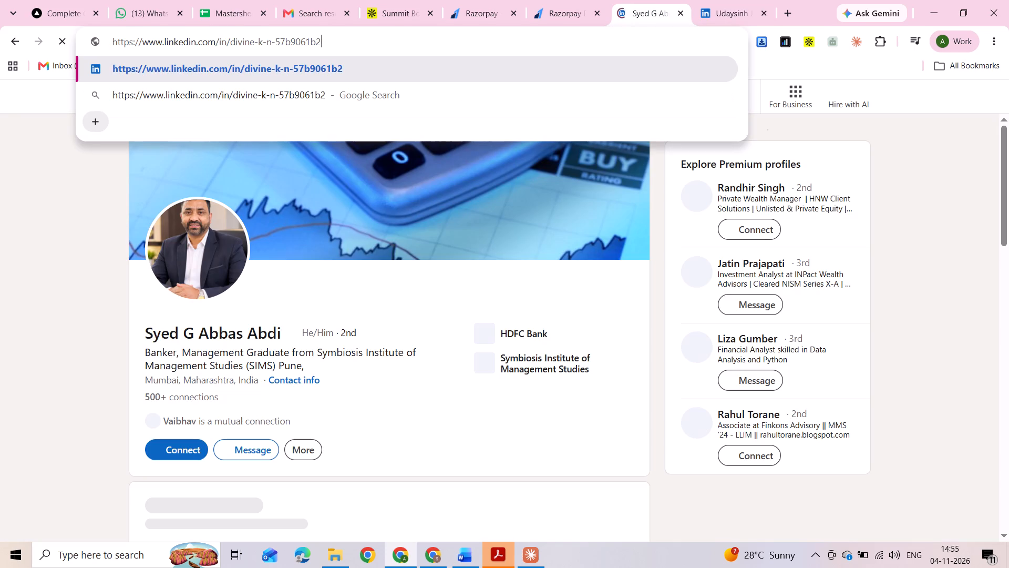
Load the lead's LinkedIn profile page to view their role and company.
key(Return)
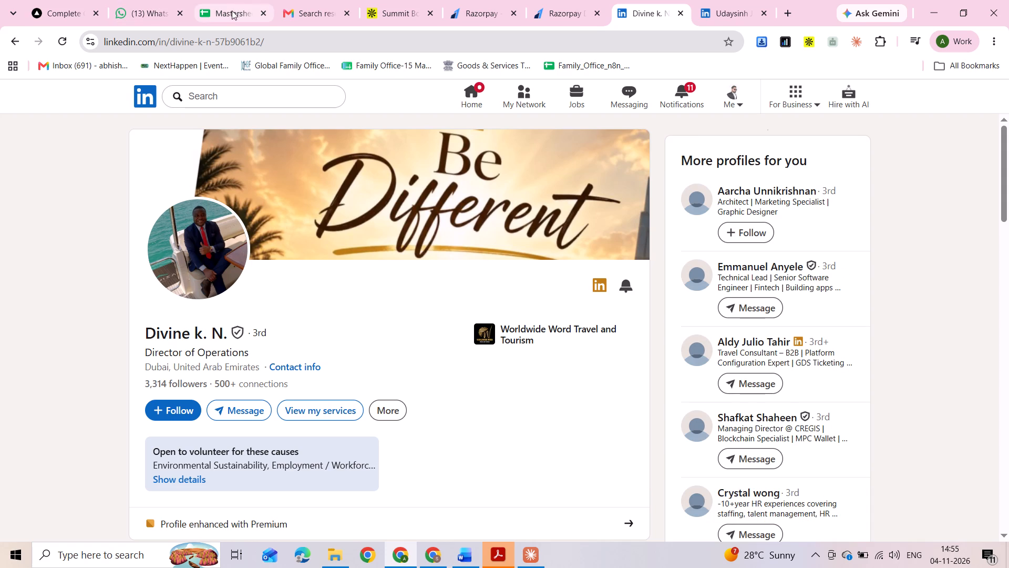
click(67, 9)
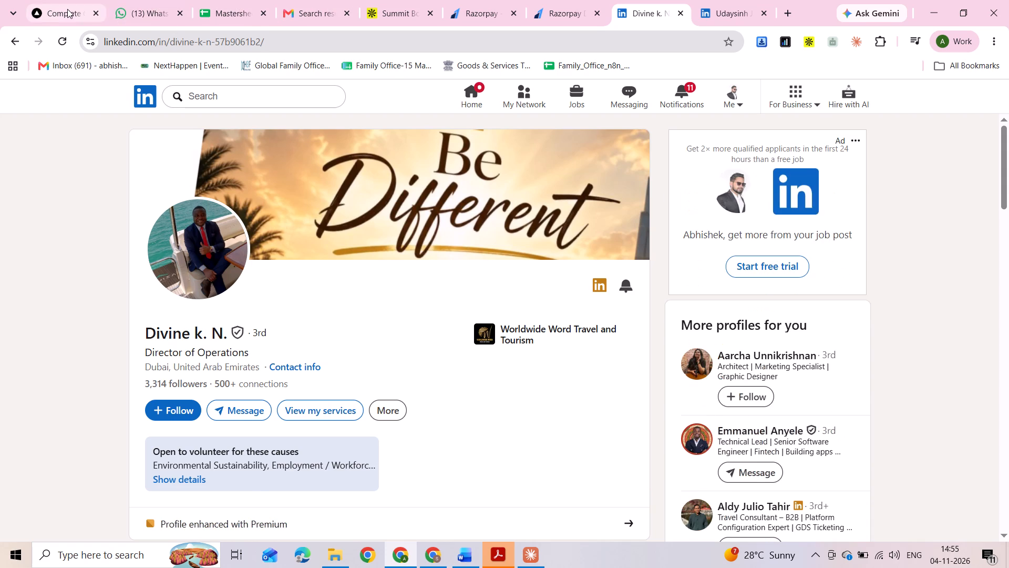
click(377, 286)
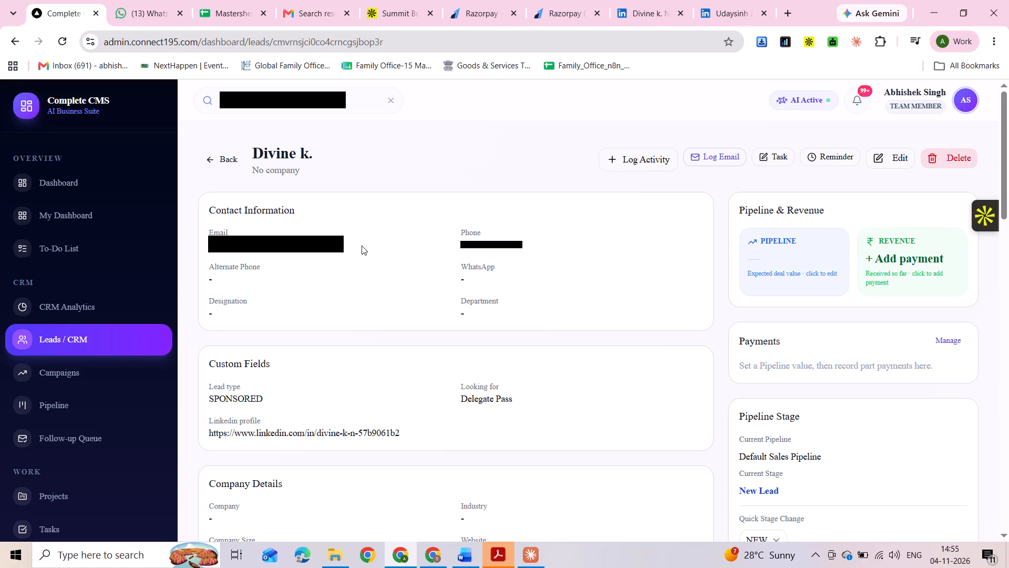
click(357, 248)
click(244, 253)
click(351, 246)
drag(349, 247, 334, 249)
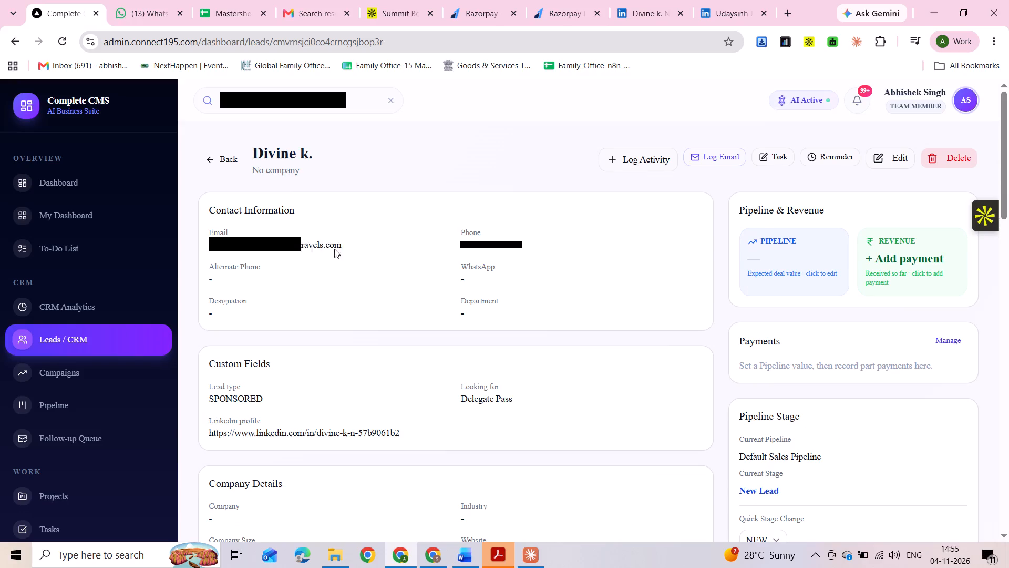
drag(334, 249, 211, 241)
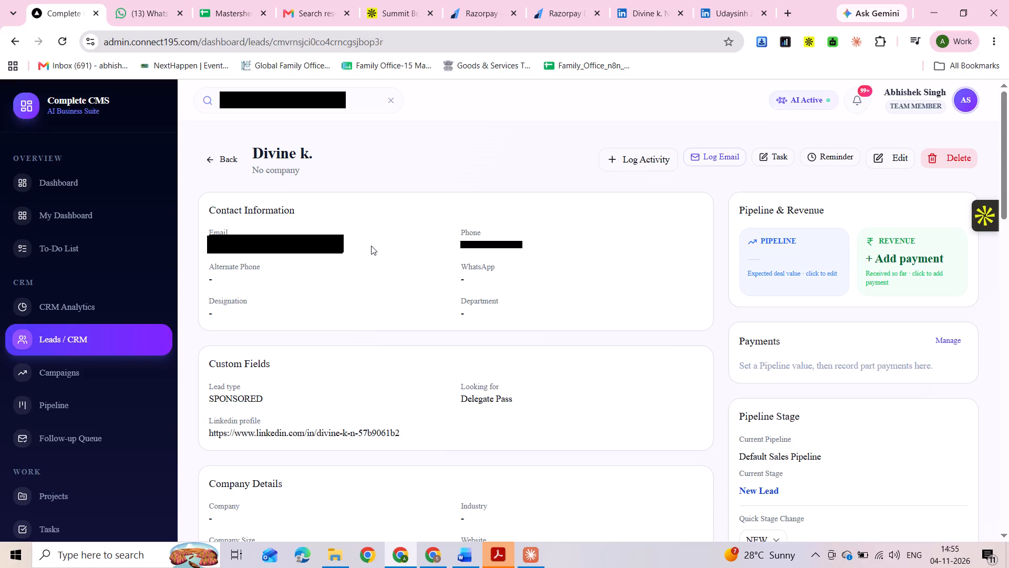
key(ctrl+c)
key(ctrl+c)
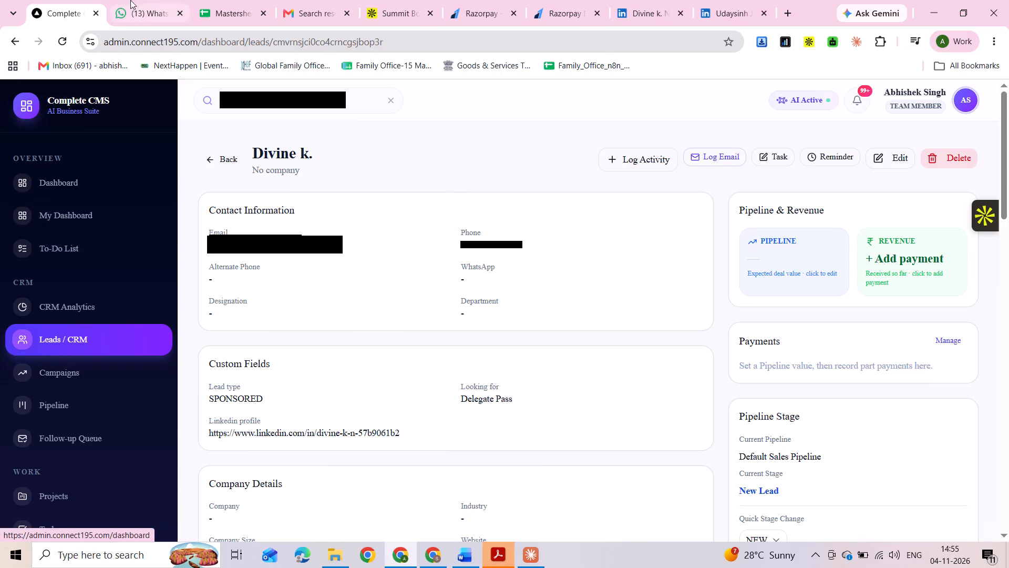
click(303, 1)
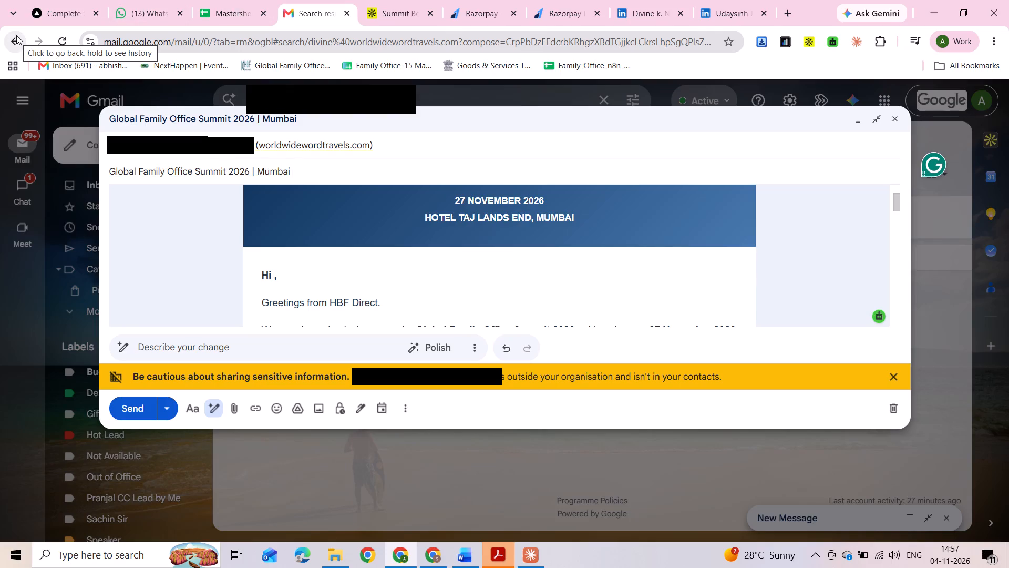
click(49, 6)
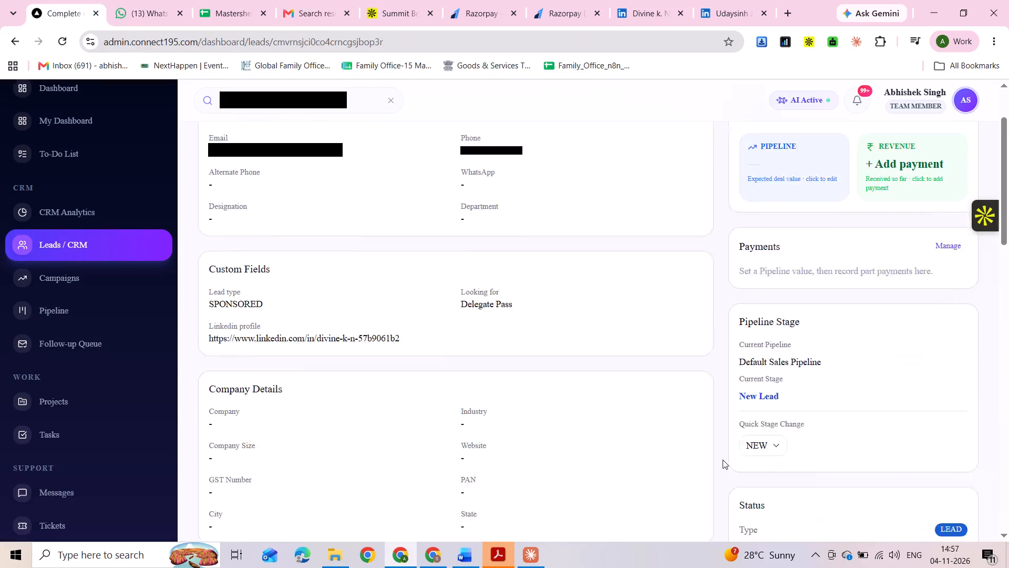
click(751, 411)
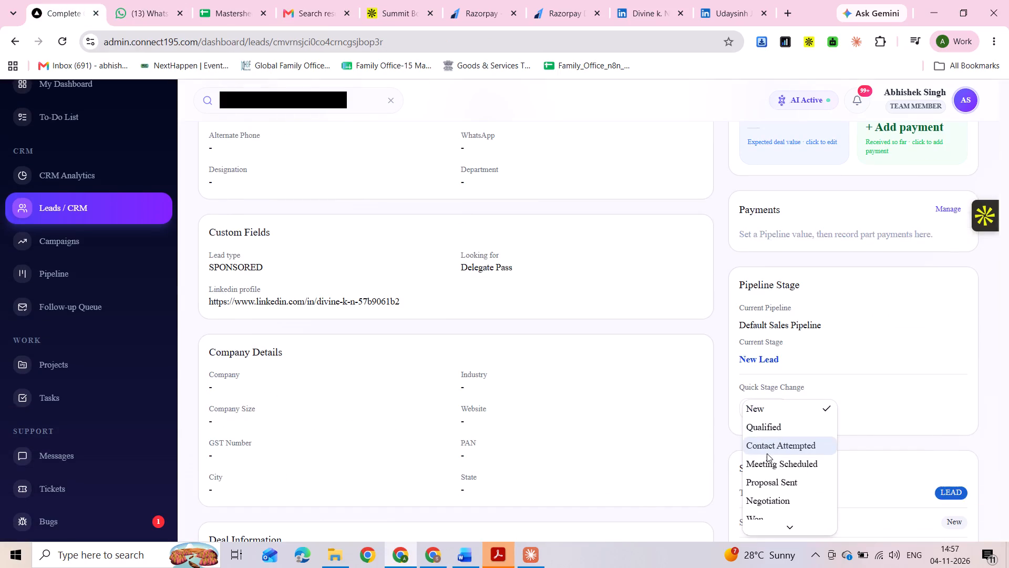
click(768, 483)
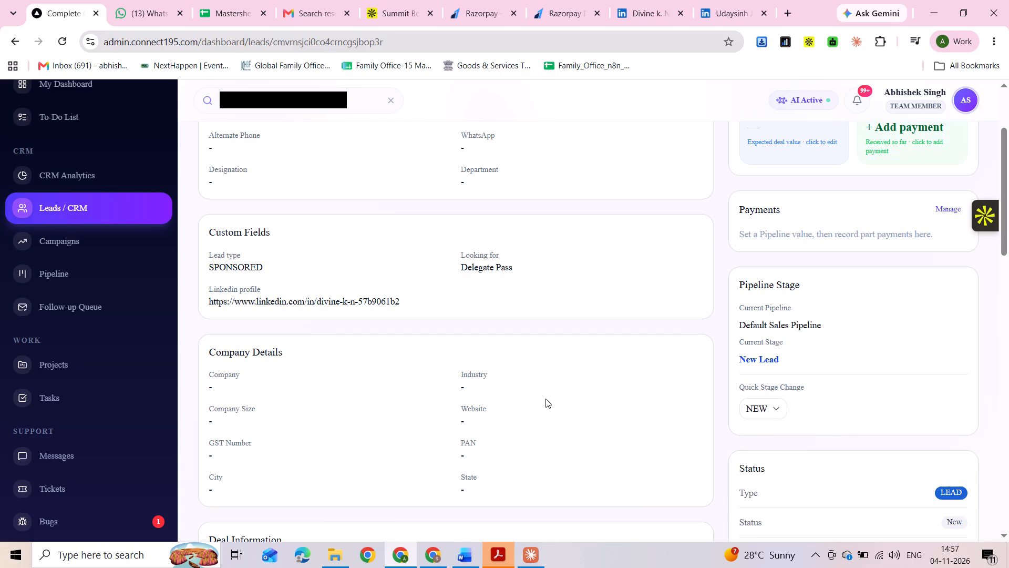
Review the lead's record from its status and activity timeline through to the Discussion section.
scroll(457, 376, up, 2)
scroll(457, 376, down, 7)
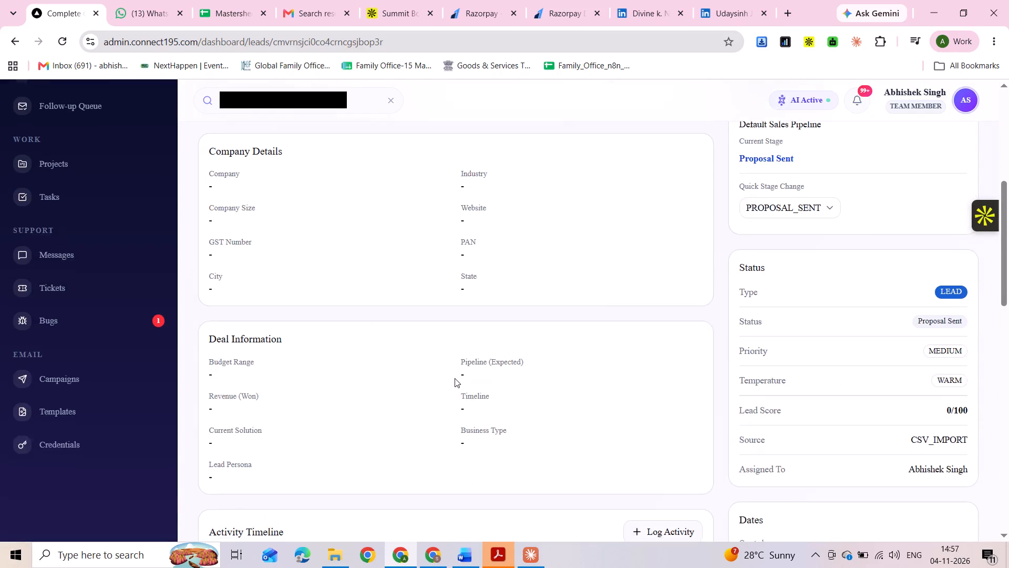
scroll(455, 378, down, 3)
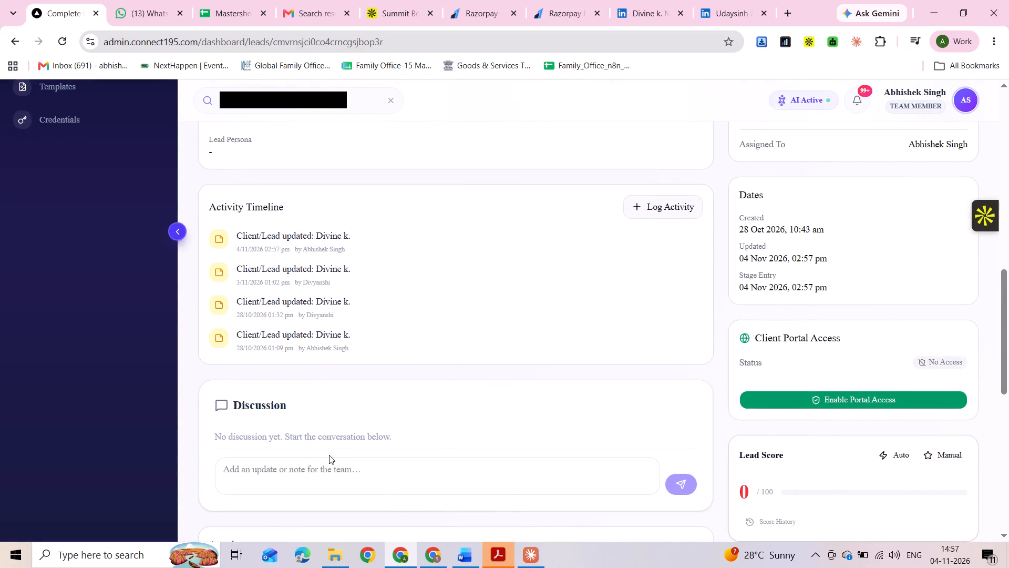
Post the discussion note "Invitation sent" on the lead's record and go back to the campaign's lead list.
click(297, 474)
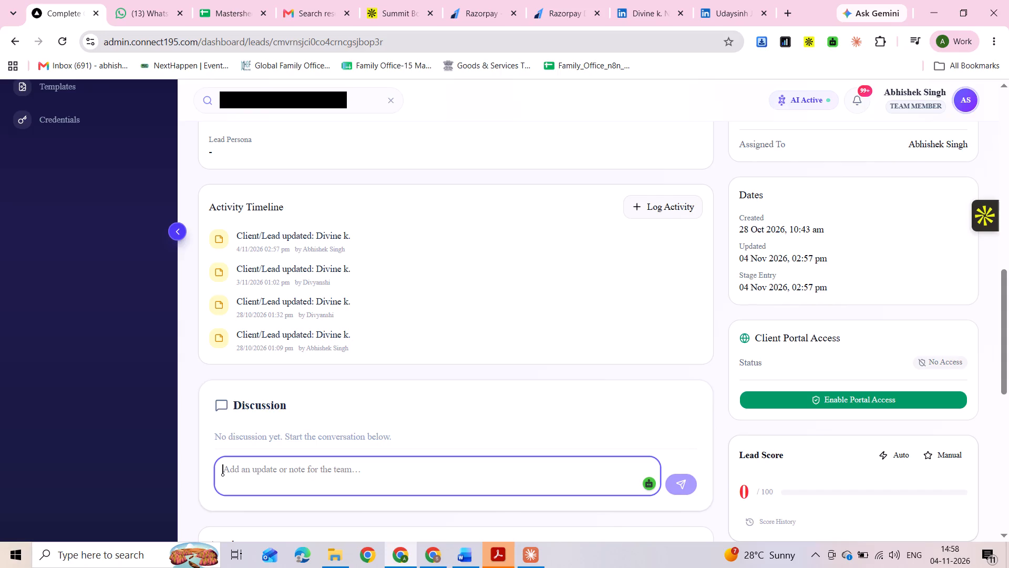
text(Invitation sen)
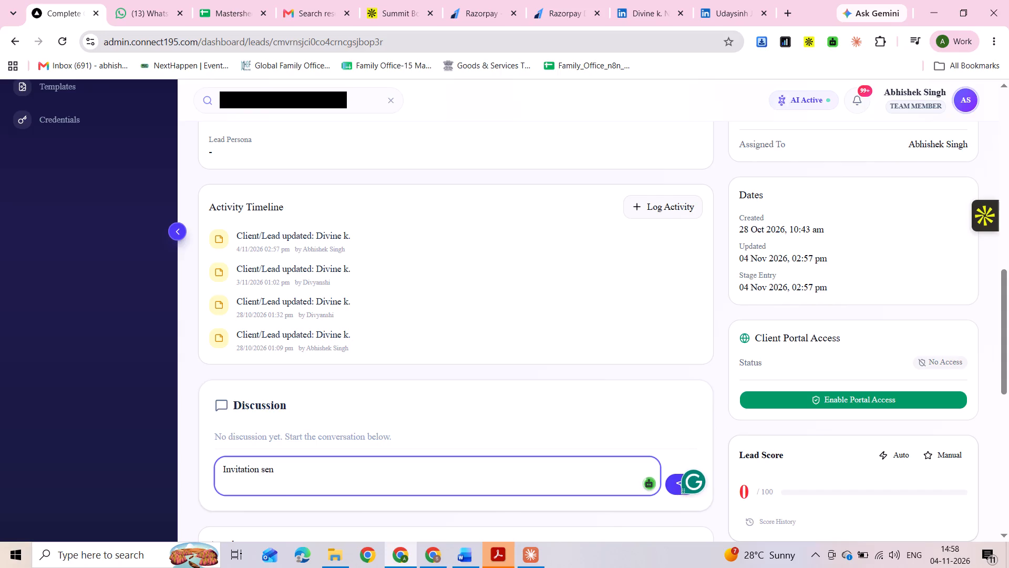
key(t)
click(669, 480)
scroll(588, 473, up, 10)
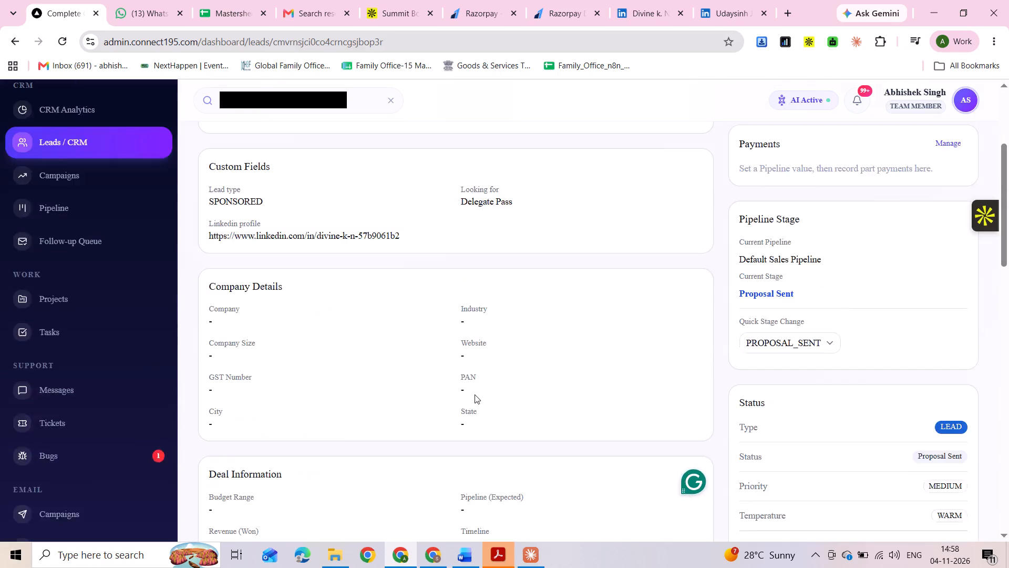
scroll(475, 394, up, 2)
click(216, 159)
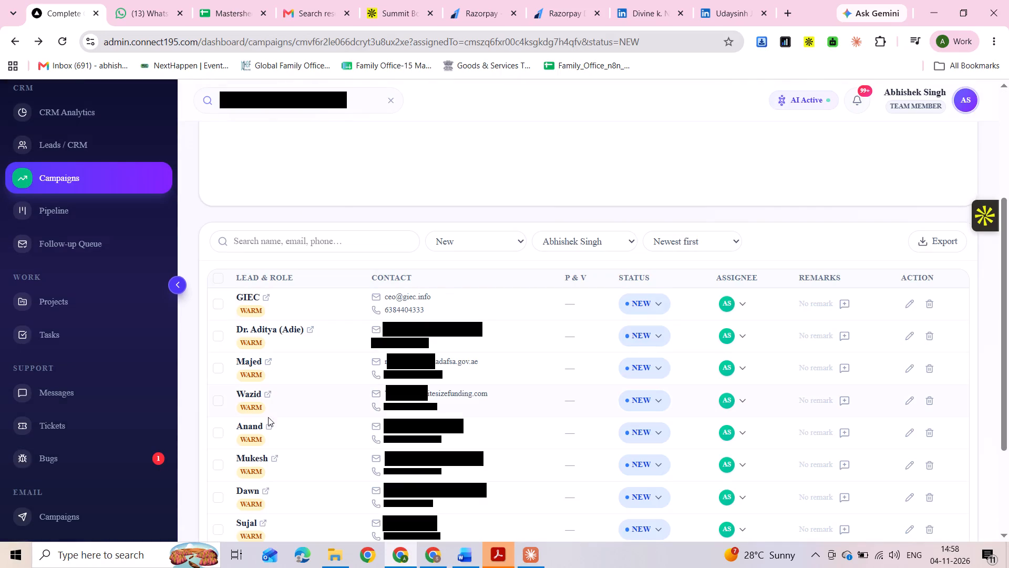
click(246, 425)
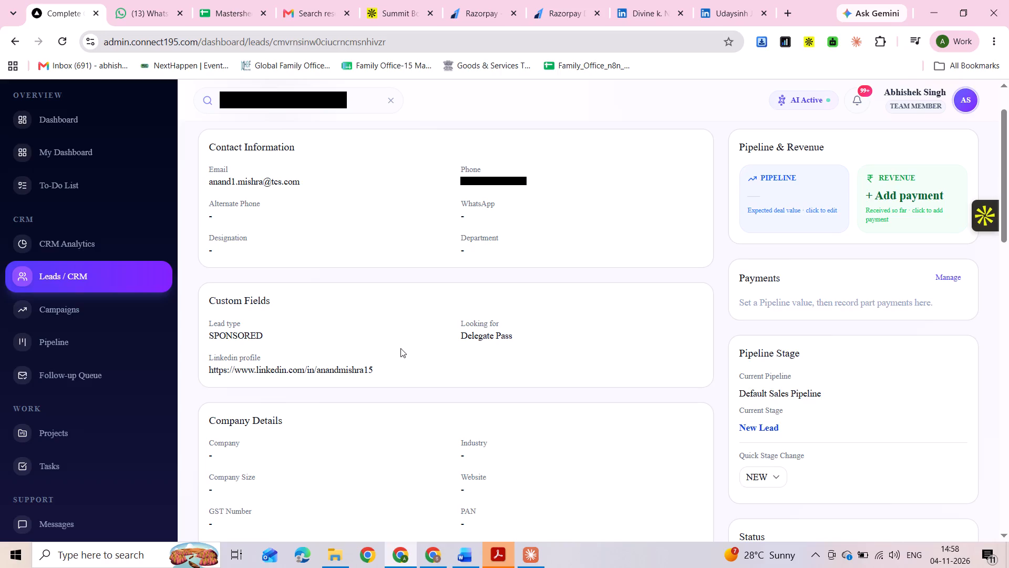
scroll(416, 327, up, 3)
scroll(416, 327, down, 1)
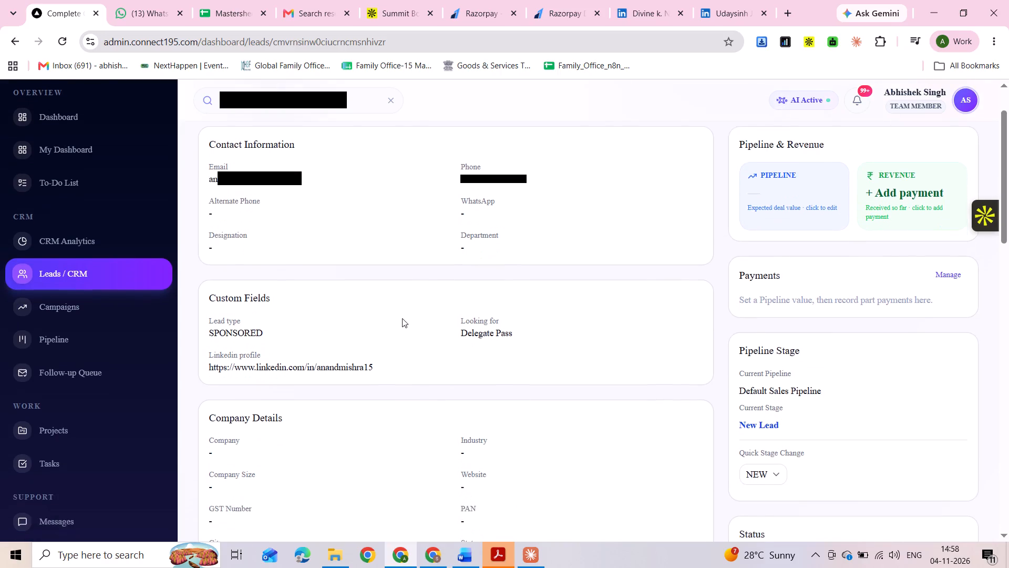
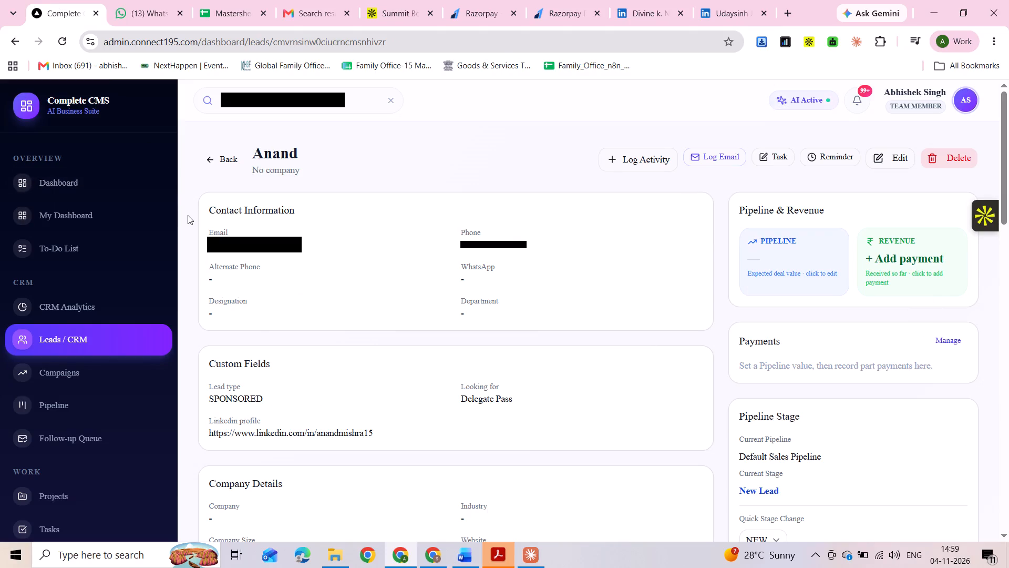
click(381, 433)
drag(371, 433, 205, 430)
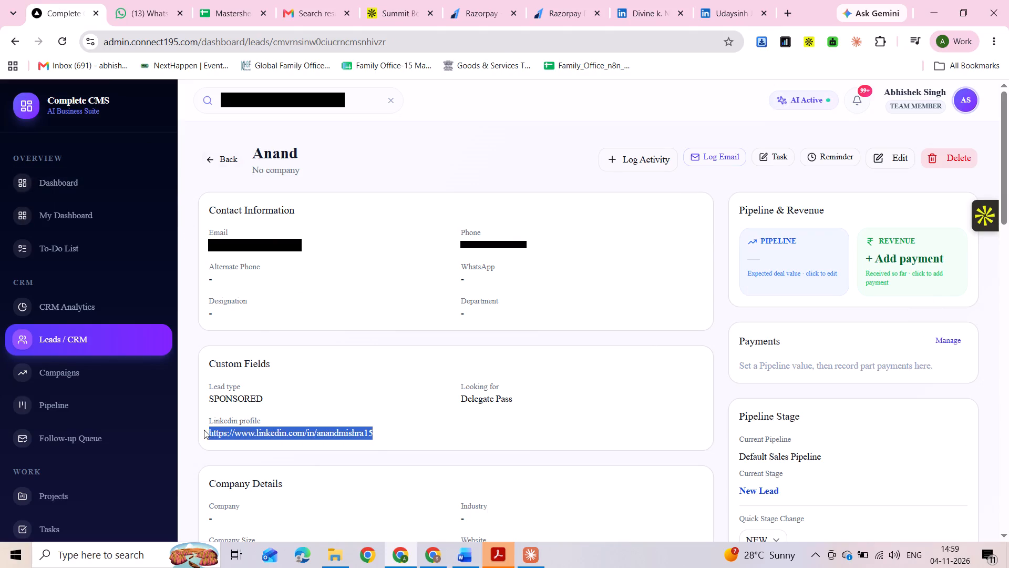
Copy the open lead's LinkedIn profile URL from the custom fields and load it in the first open LinkedIn tab.
right_click(242, 431)
click(282, 229)
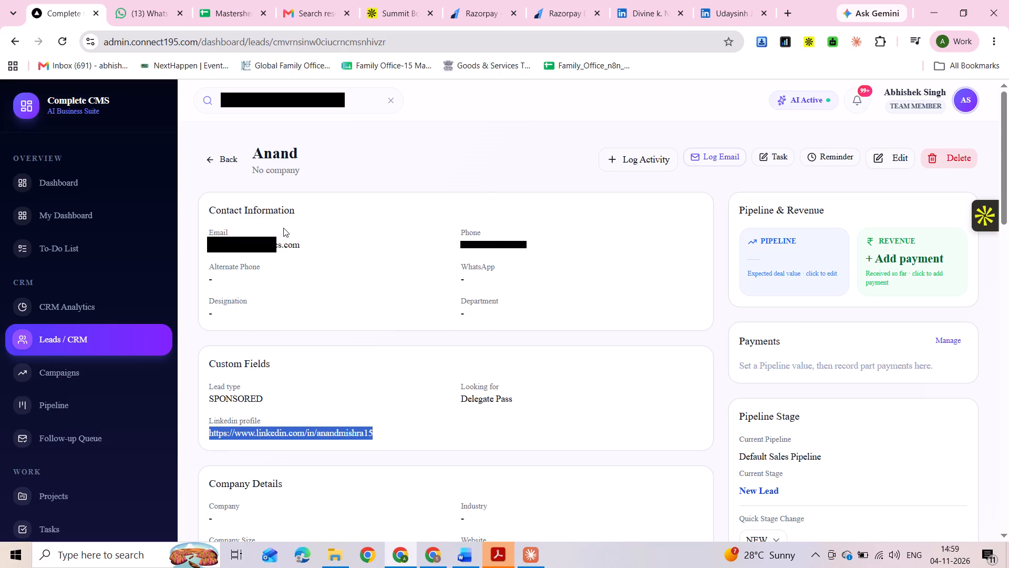
click(656, 7)
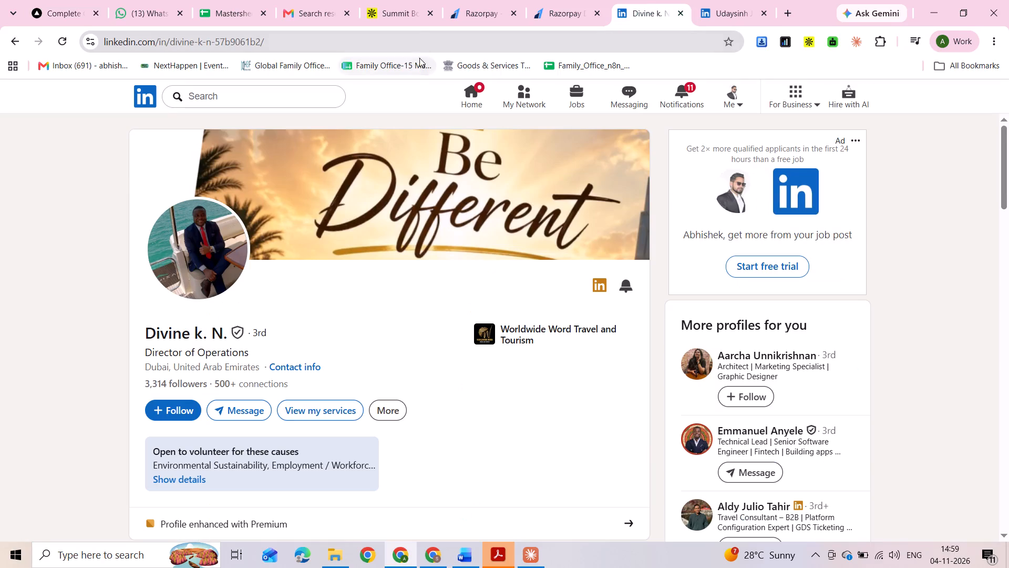
click(411, 43)
click(410, 43)
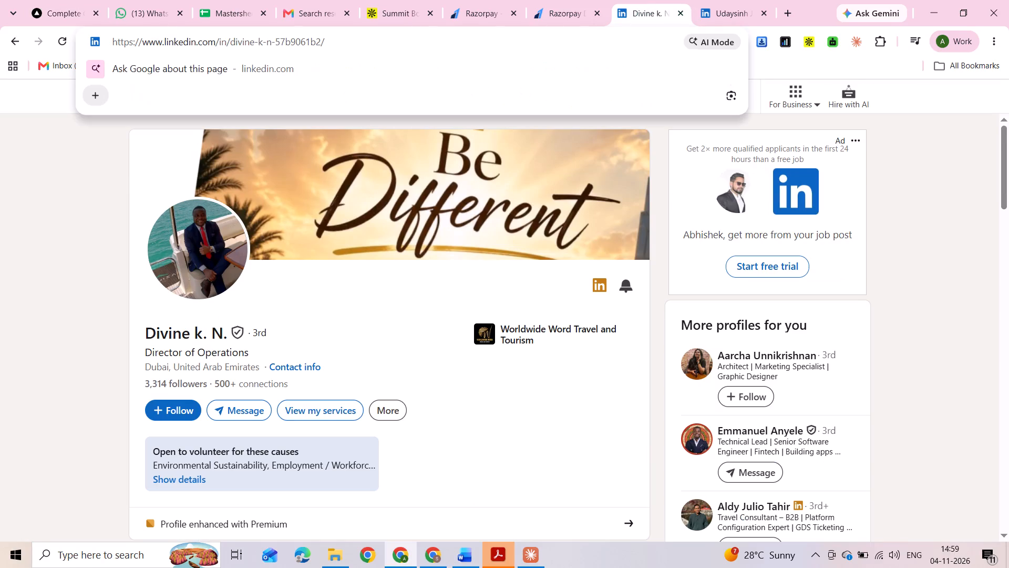
drag(410, 43, 37, 41)
key(ctrl+v)
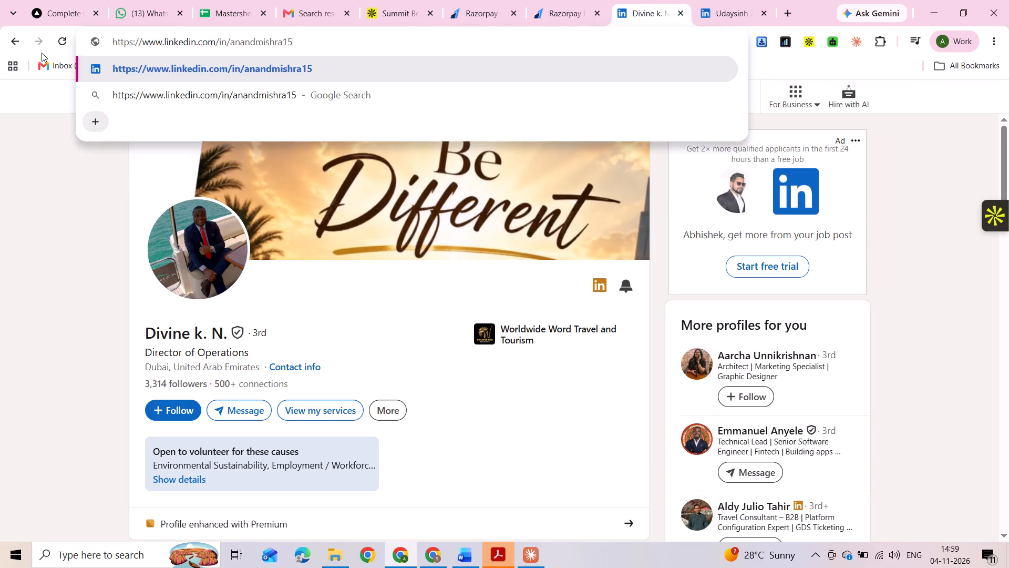
key(Return)
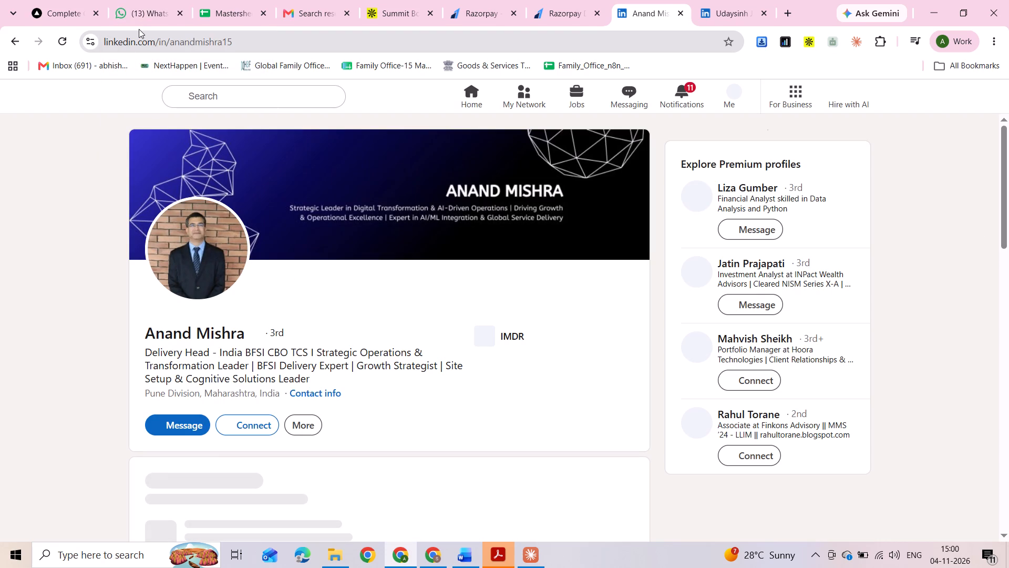
Revisit the lead's CRM record, return to the loaded LinkedIn profile and look over its headline and About section.
click(53, 11)
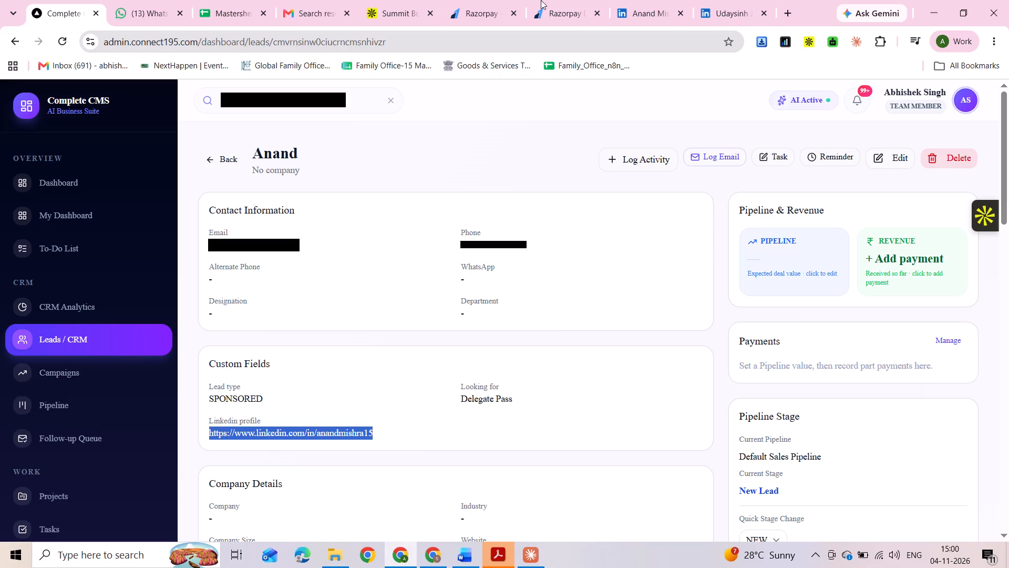
click(639, 9)
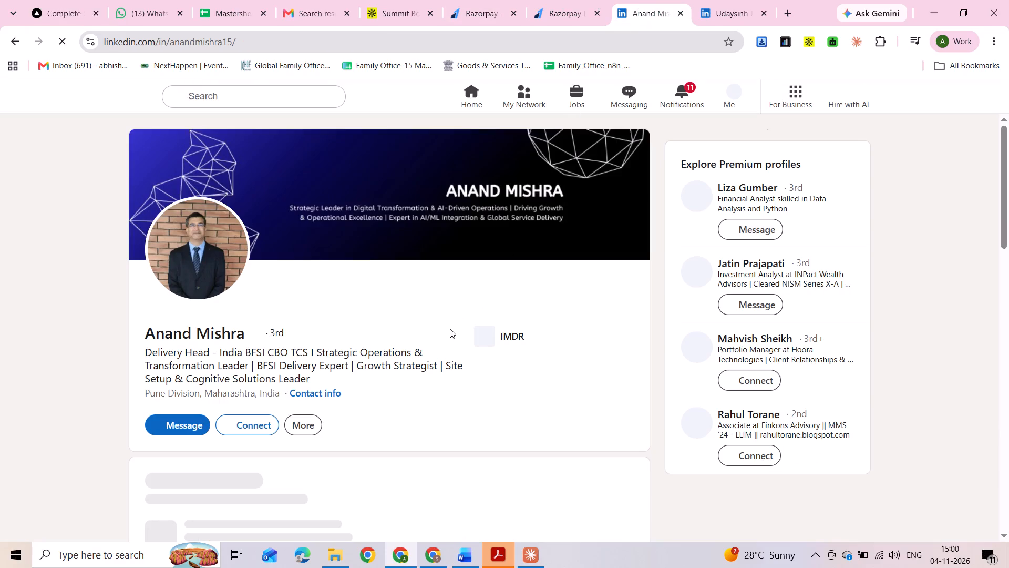
scroll(446, 333, down, 3)
scroll(430, 348, up, 2)
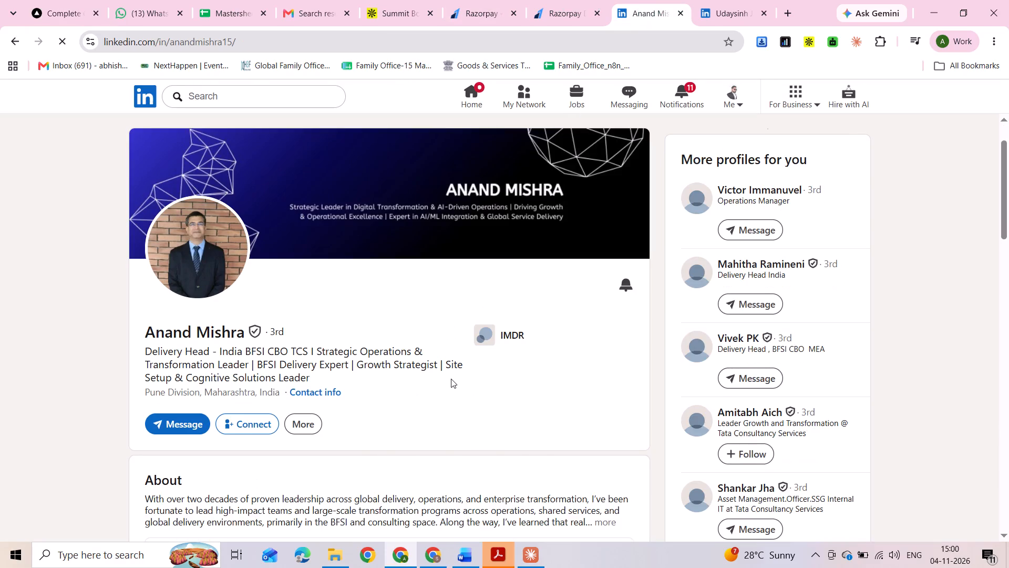
Look through the About, Top skills and Activity sections of the lead's LinkedIn profile.
scroll(451, 379, down, 3)
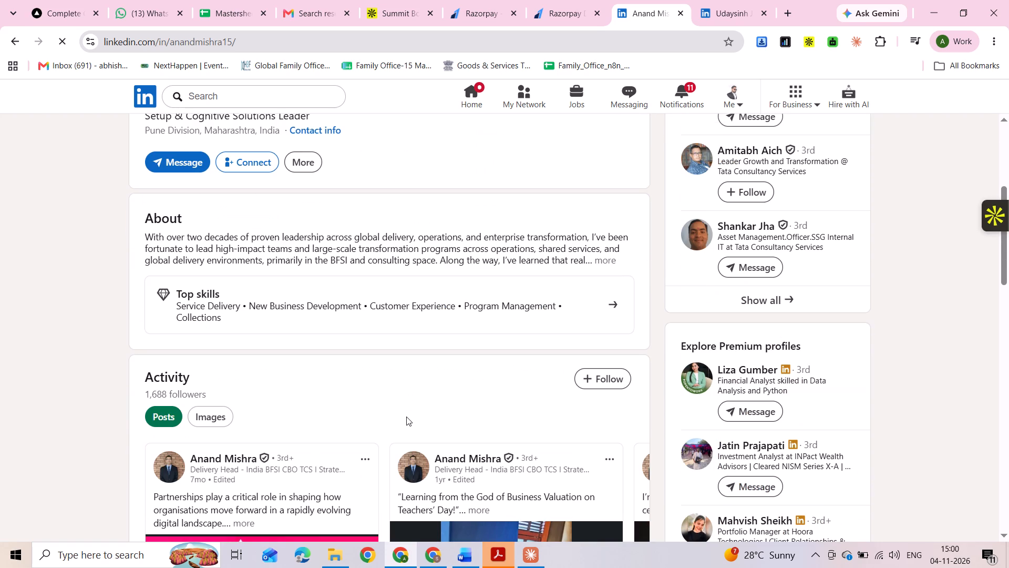
scroll(406, 417, down, 1)
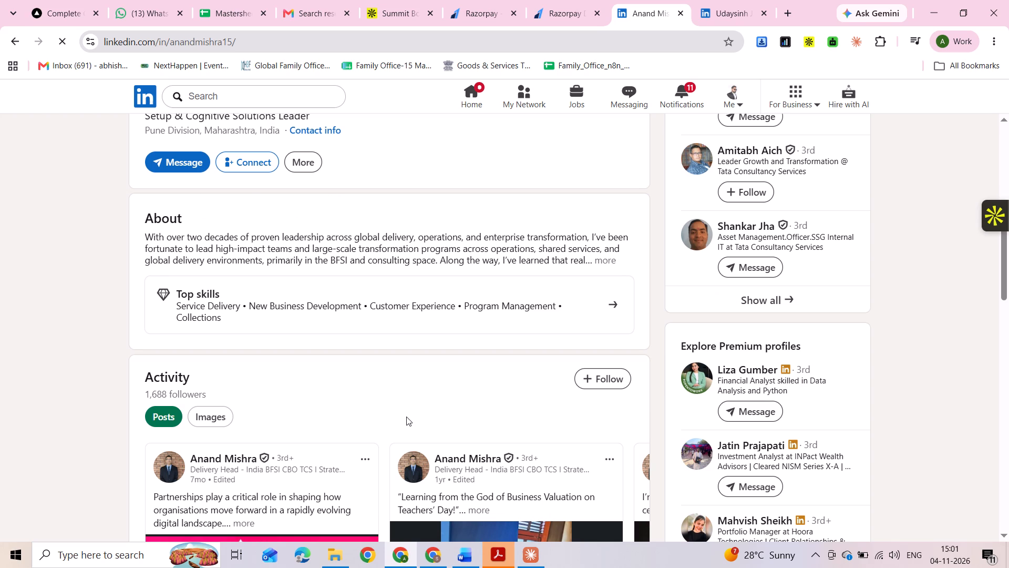
scroll(406, 417, up, 4)
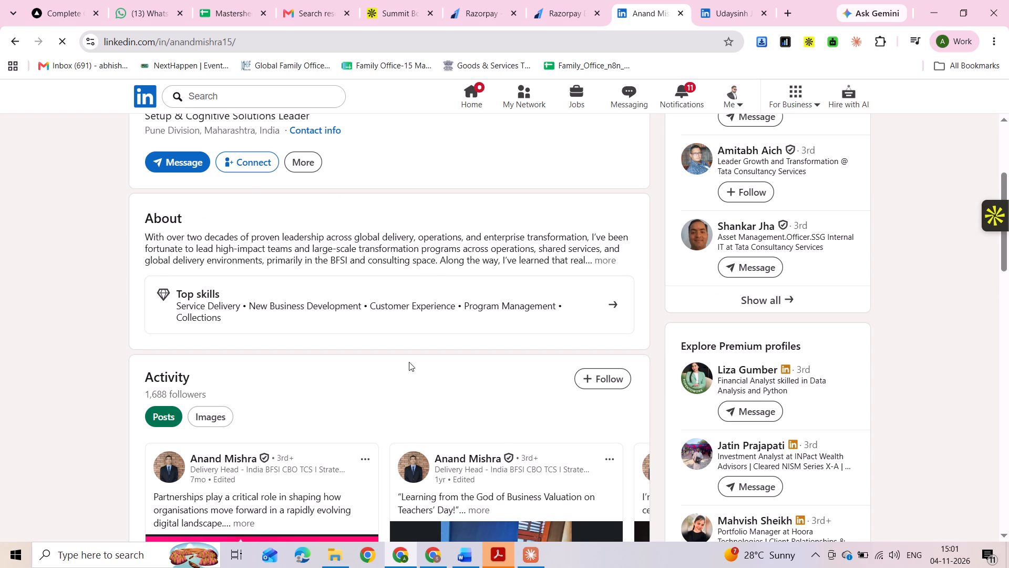
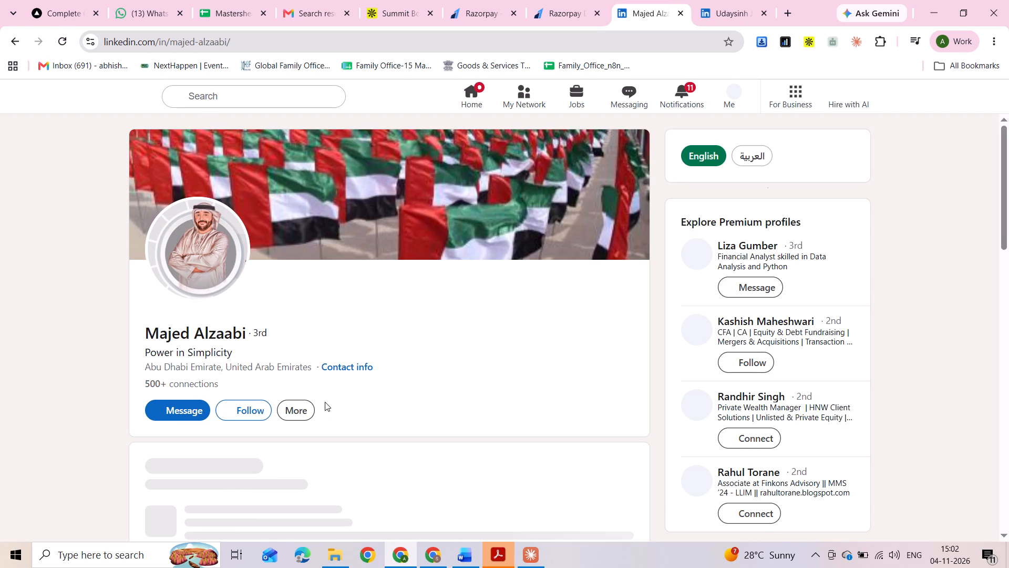
Return to the lead's CRM record and copy the email address from the contact information.
click(51, 6)
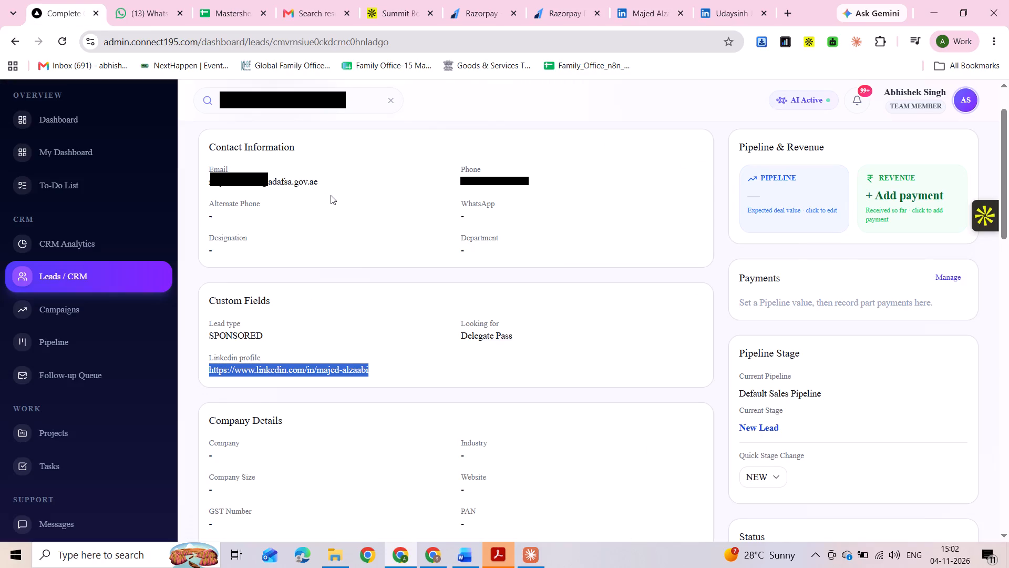
drag(333, 191, 201, 196)
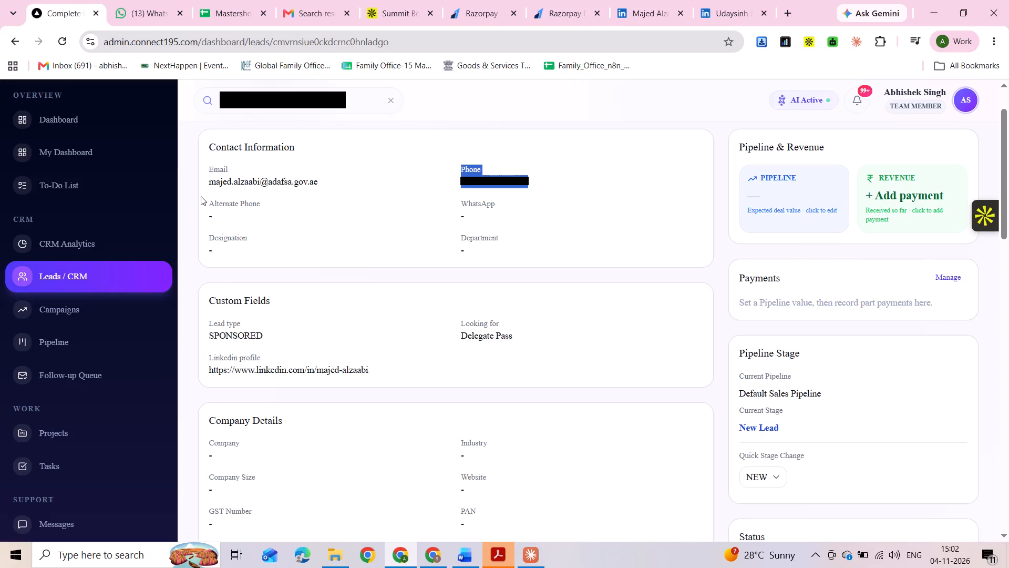
drag(201, 196, 213, 186)
click(326, 204)
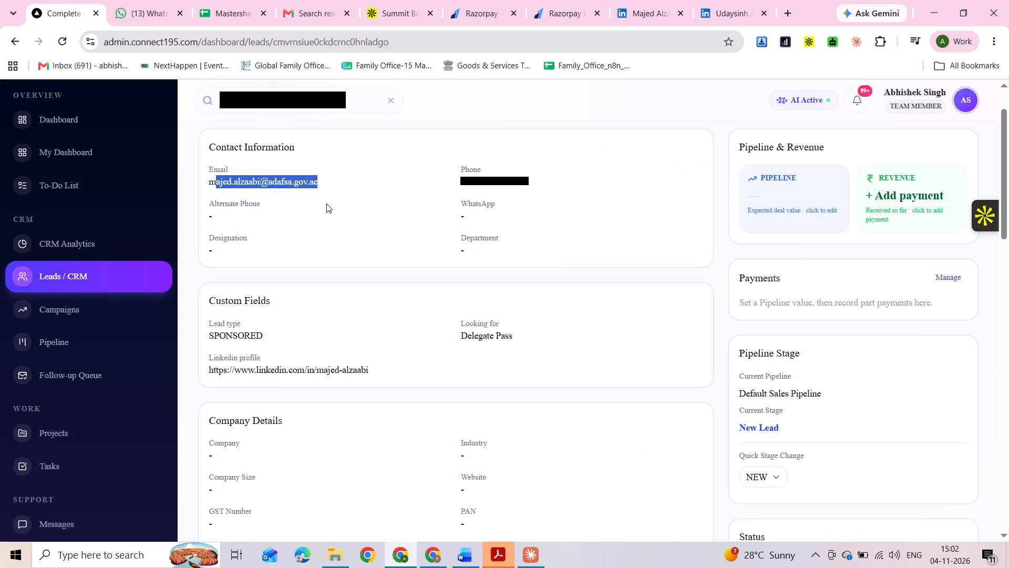
click(320, 184)
drag(320, 184, 208, 187)
key(ctrl+c)
key(ctrl+c)
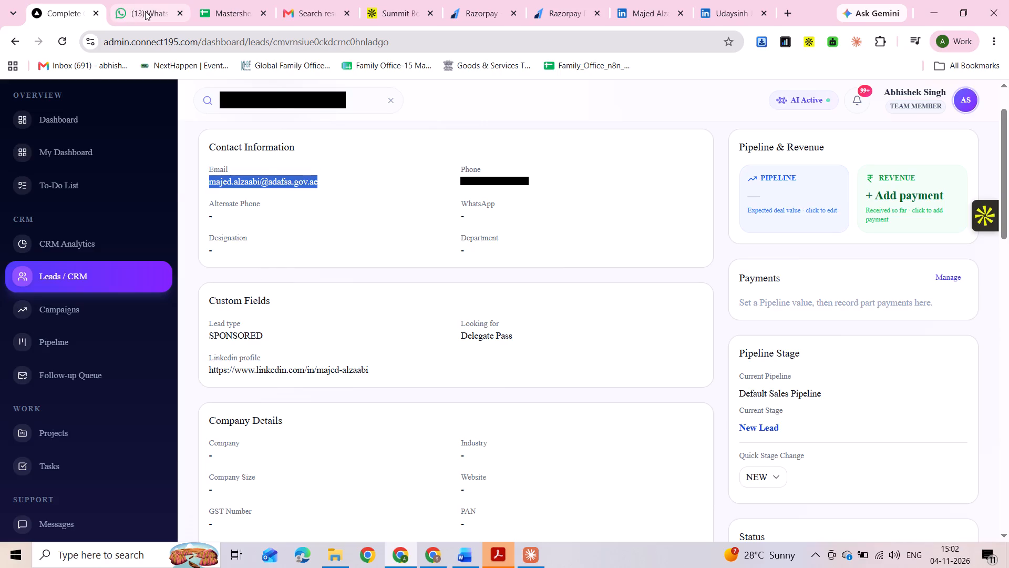
click(291, 6)
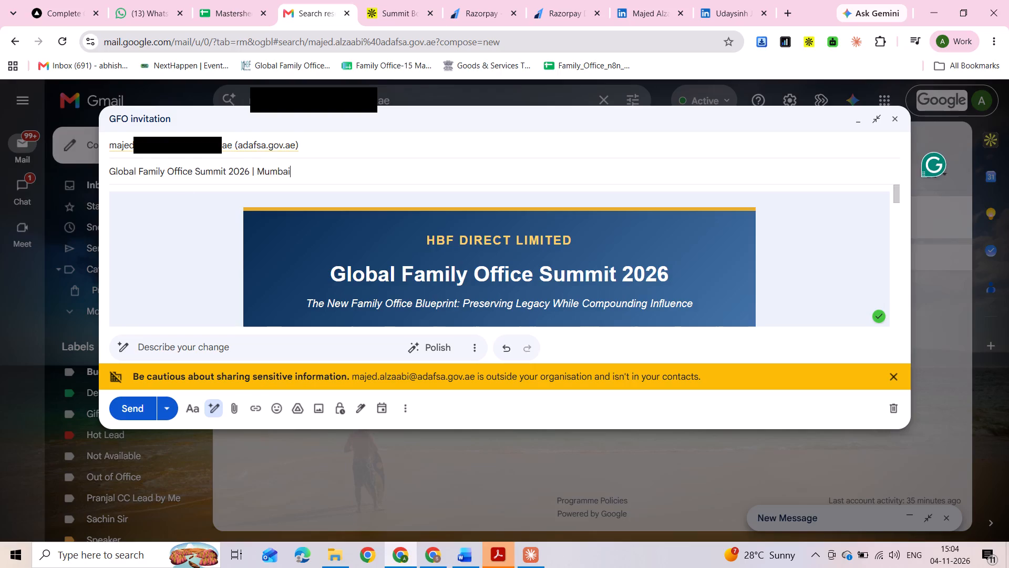
scroll(242, 223, down, 1)
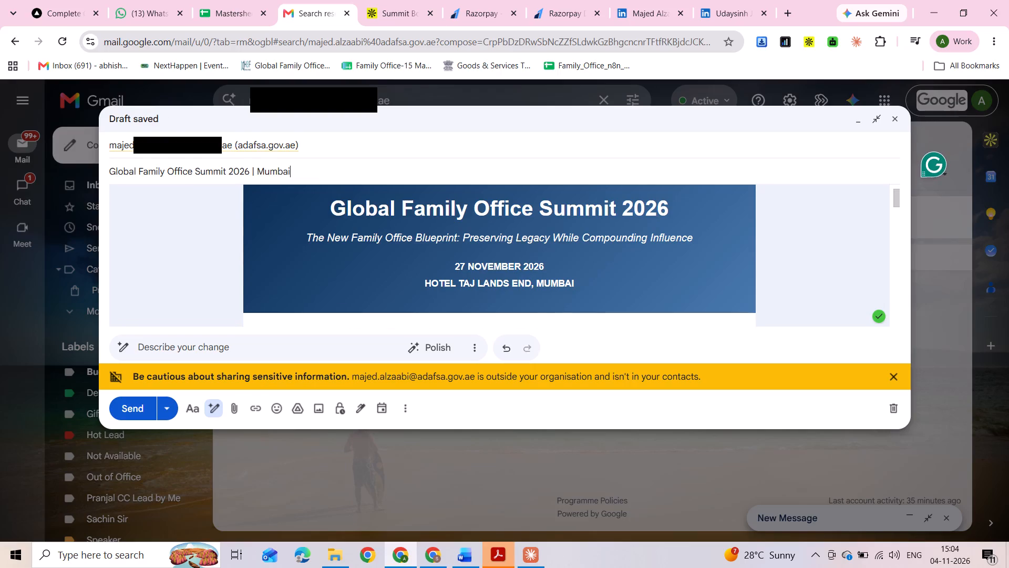
scroll(268, 259, down, 1)
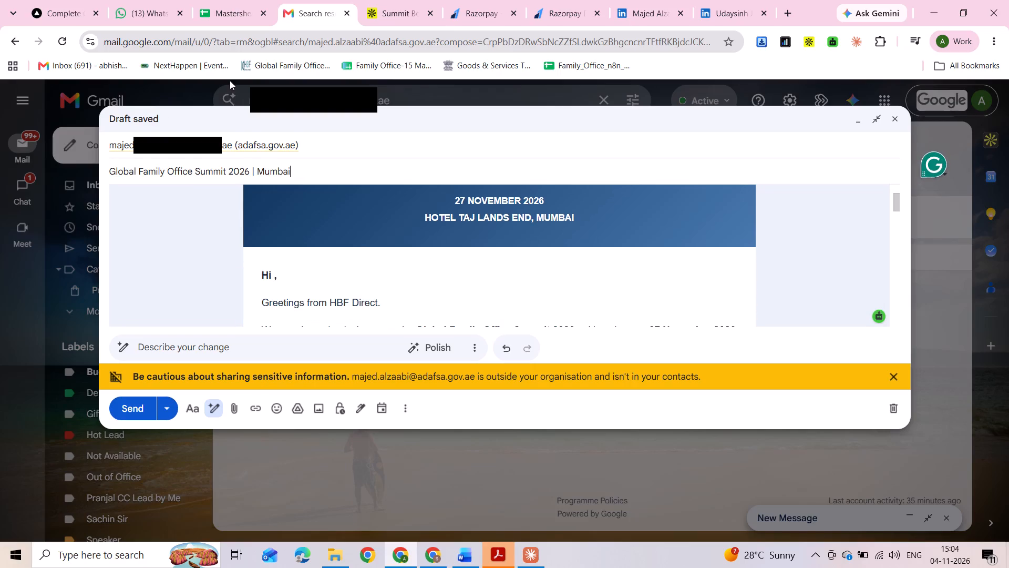
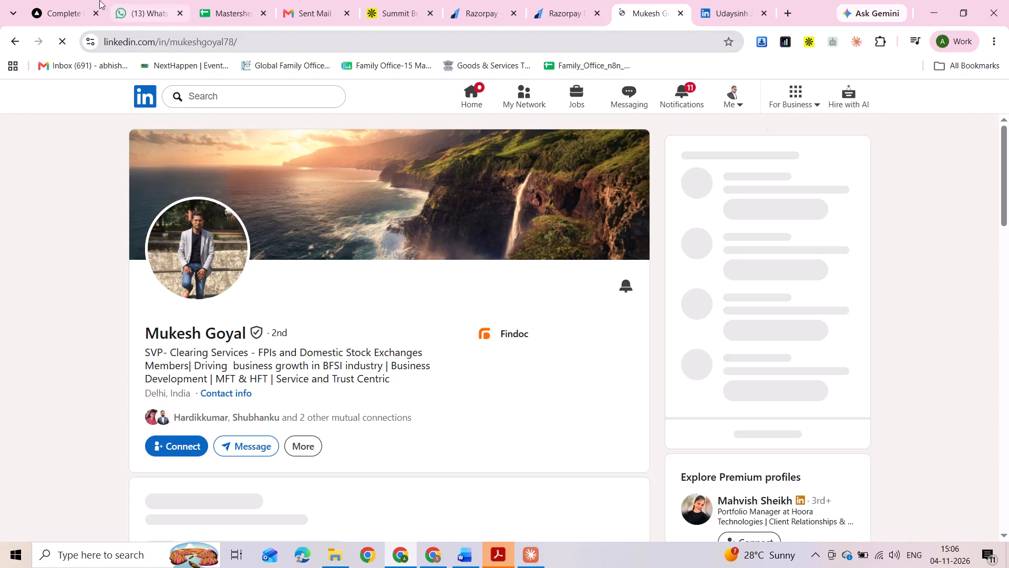
Return to the open lead's CRM record and review its contact information, custom fields and company details.
click(50, 11)
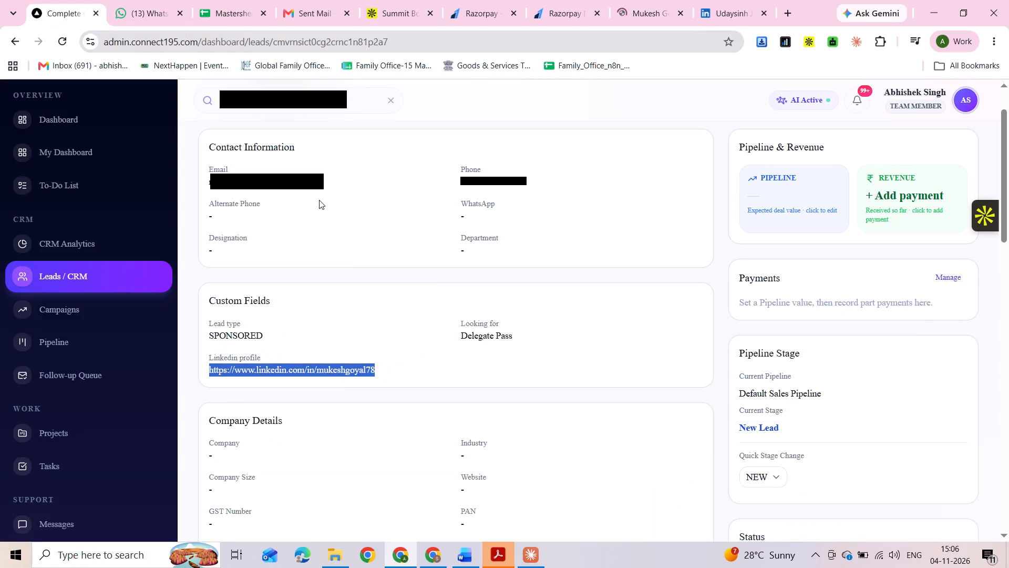
click(320, 240)
scroll(316, 247, up, 2)
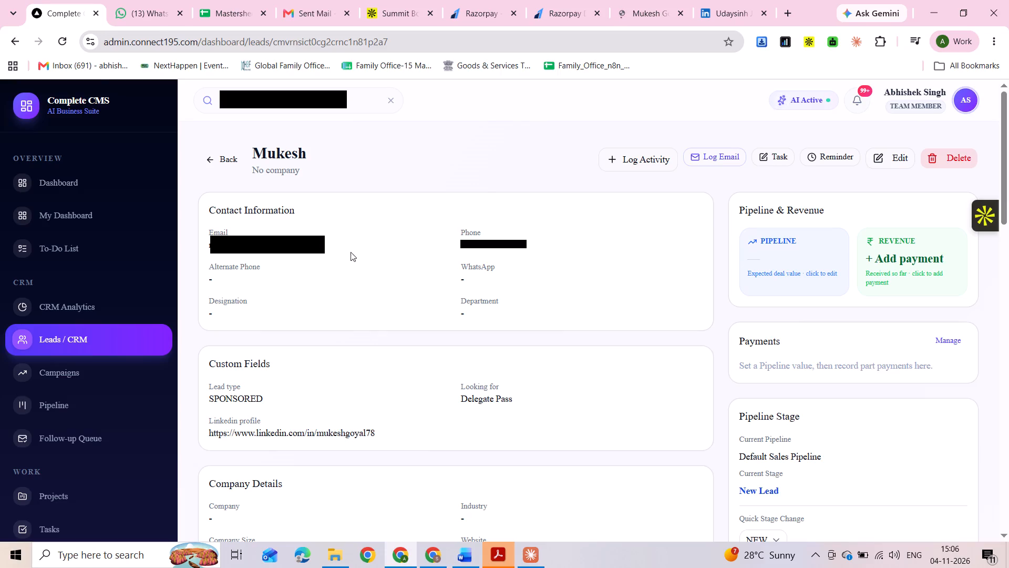
click(386, 278)
scroll(375, 309, down, 2)
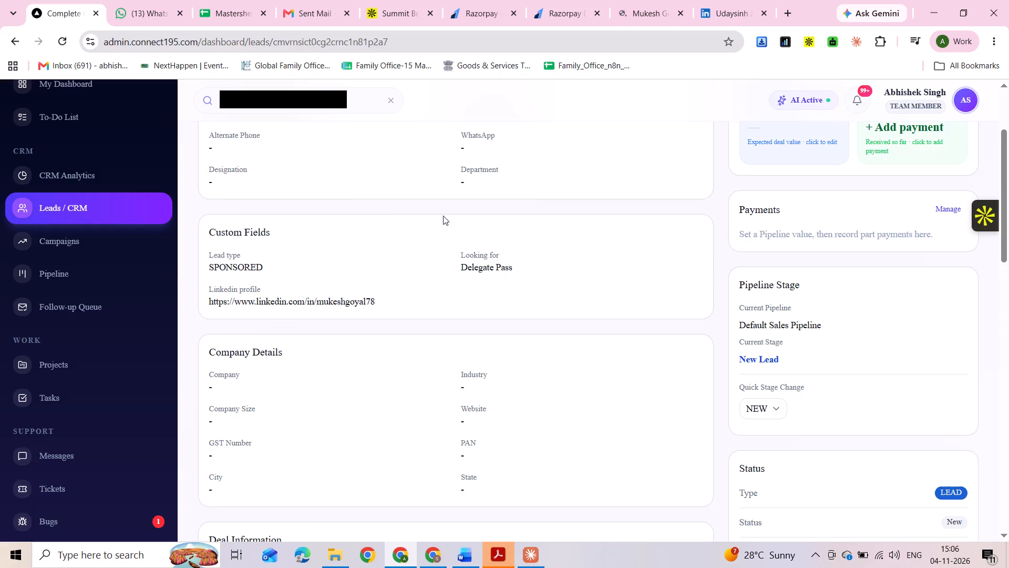
Clear the CRM search on the open lead's record and revisit the lead's LinkedIn profile.
scroll(436, 221, up, 3)
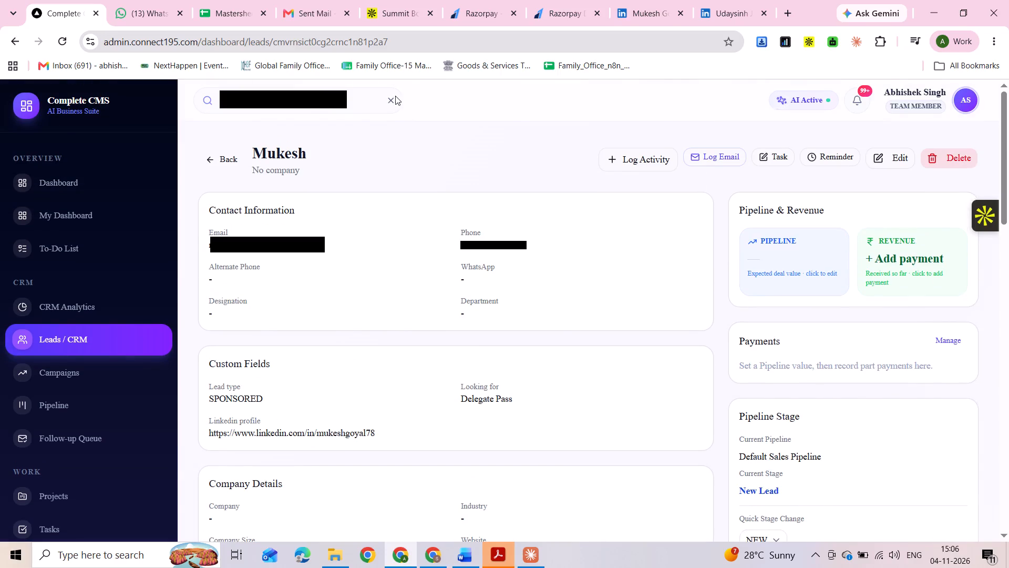
click(390, 102)
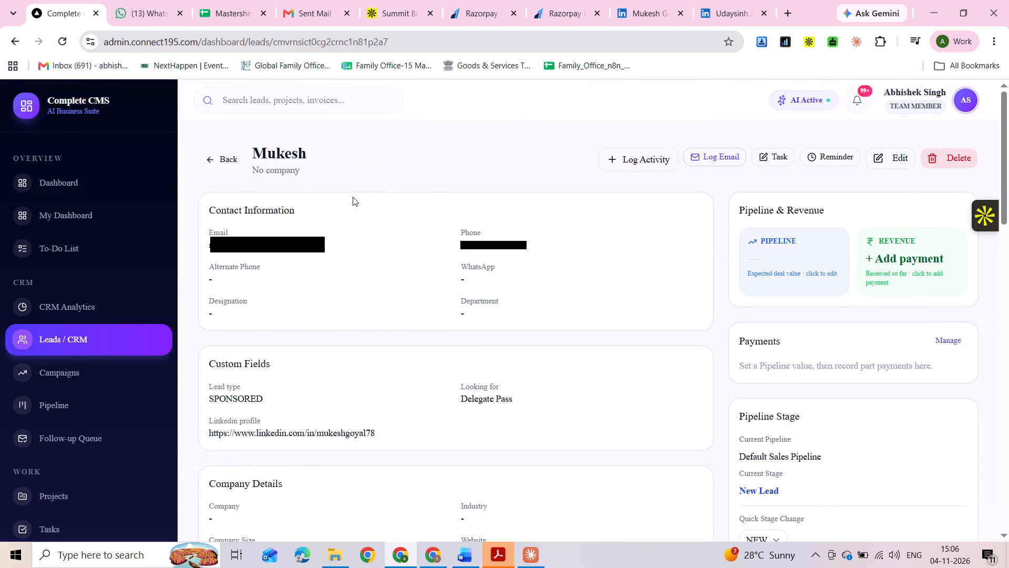
click(639, 17)
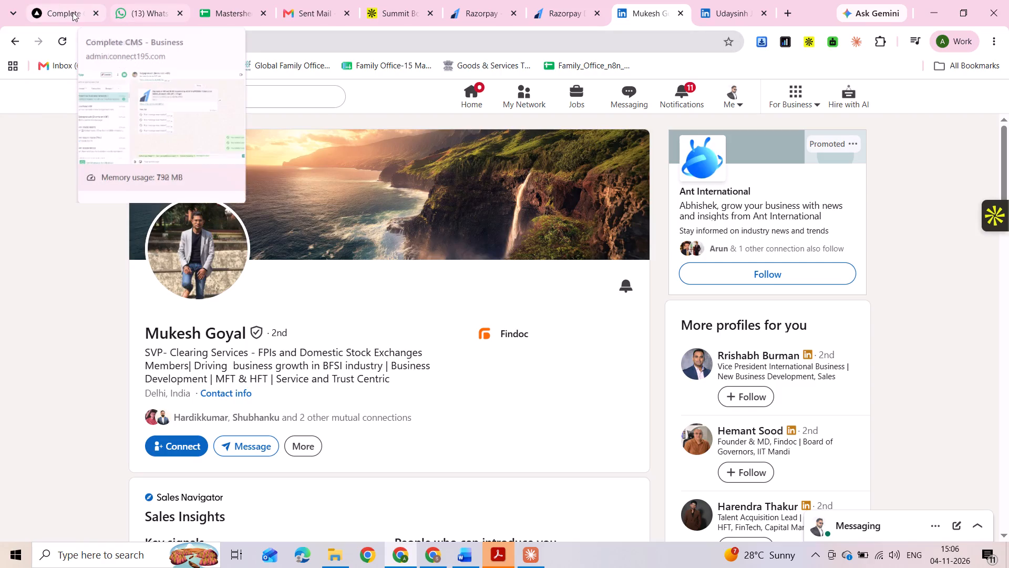
click(307, 10)
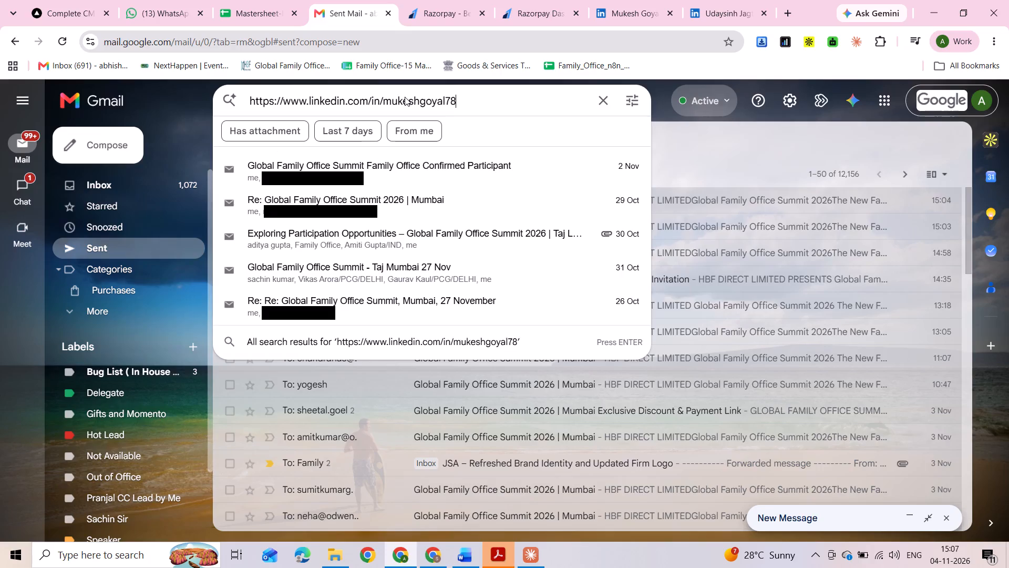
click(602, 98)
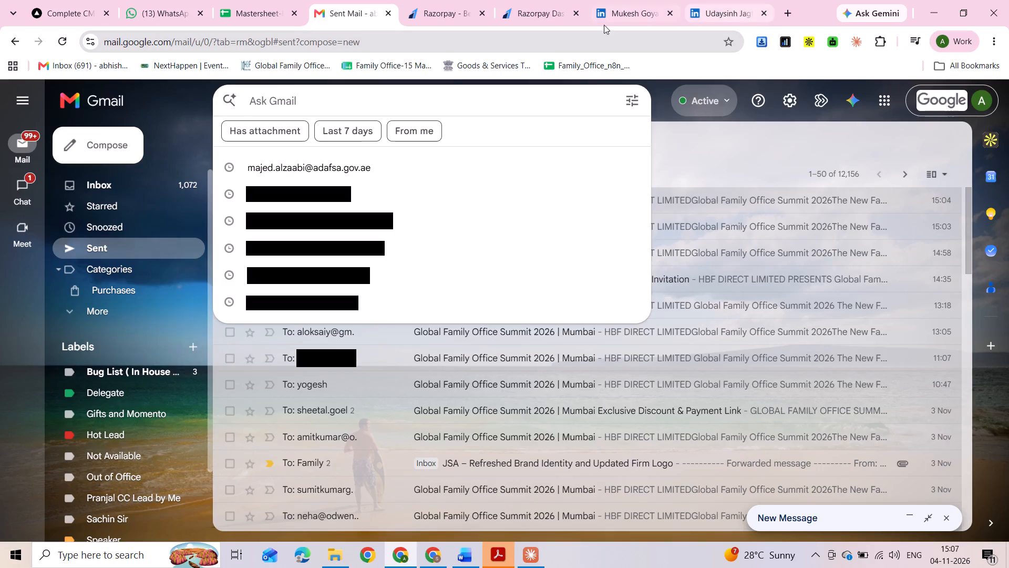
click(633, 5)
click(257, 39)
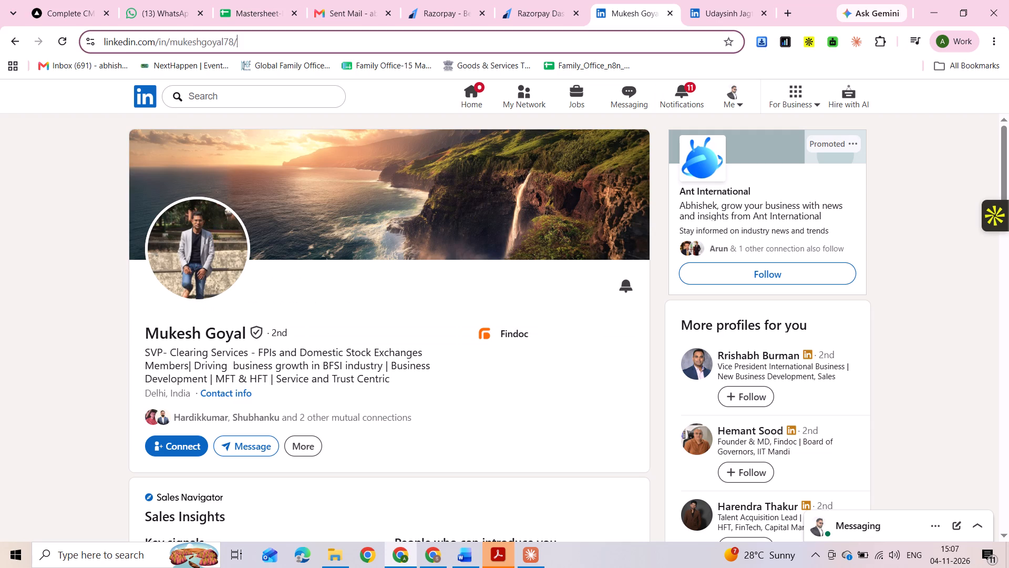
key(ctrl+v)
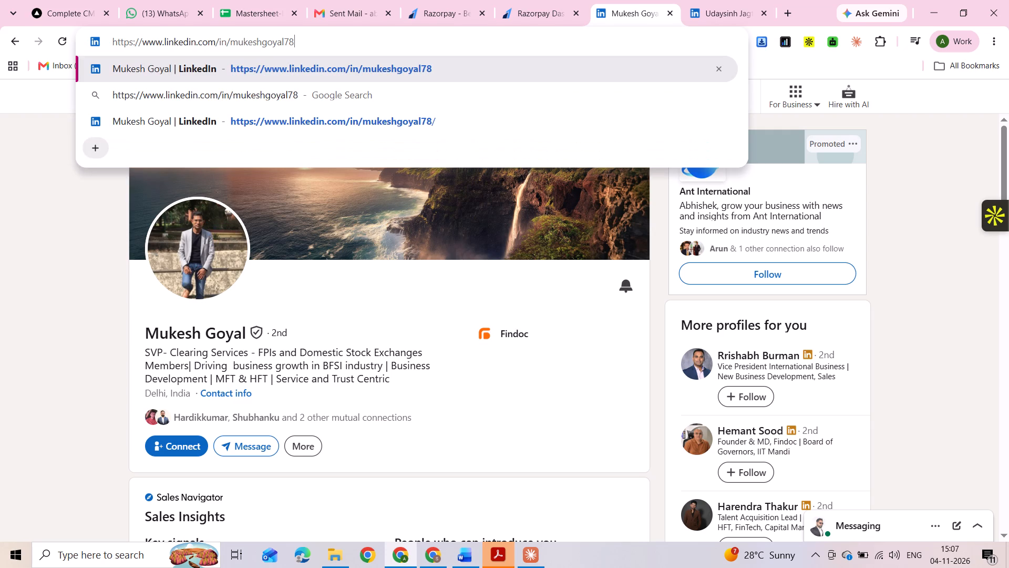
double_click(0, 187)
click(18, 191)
click(43, 1)
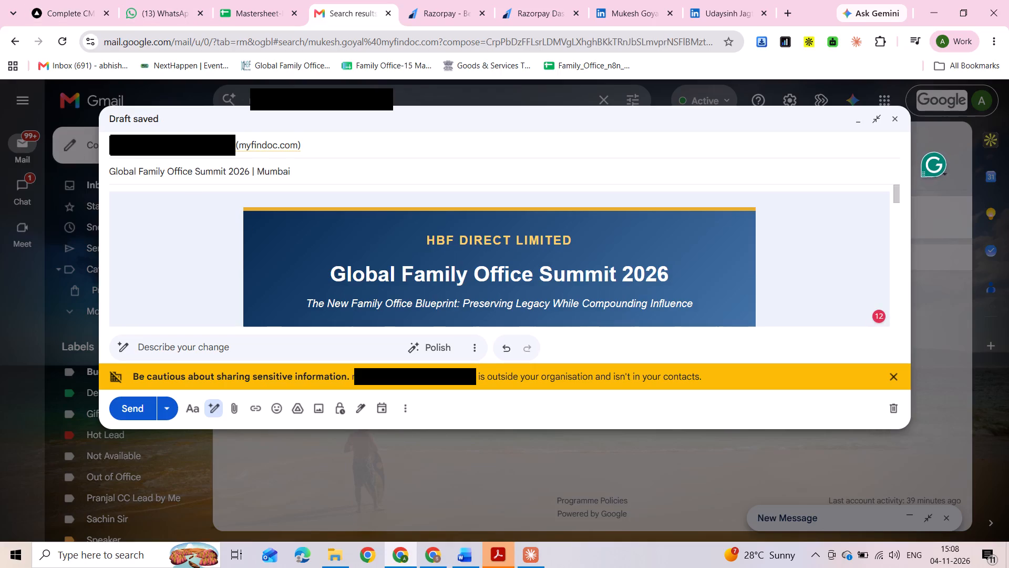
Place the cursor after "Hi" in the invitation's greeting and return to the lead's CRM record for the name.
scroll(342, 265, down, 3)
click(34, 5)
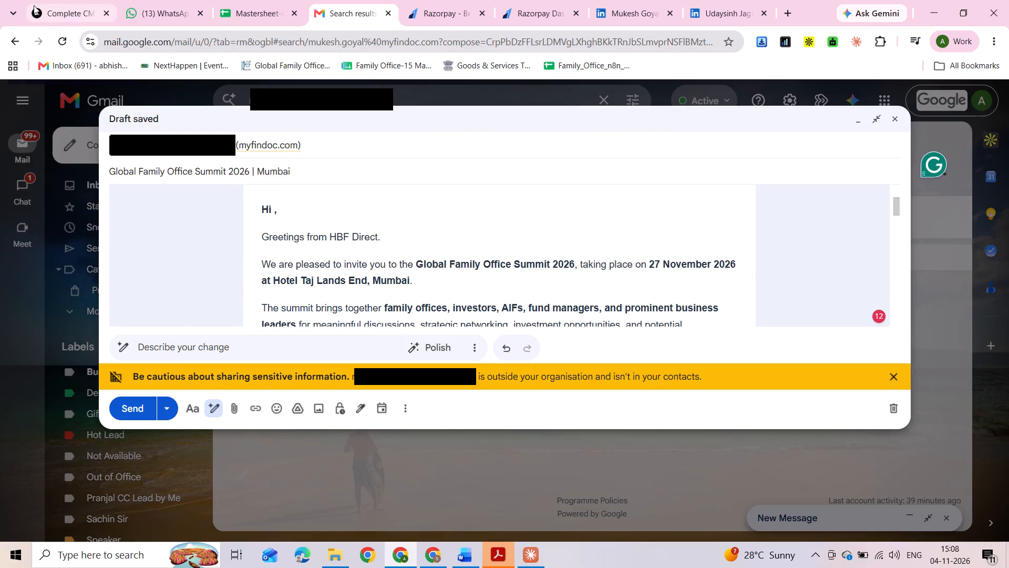
click(331, 1)
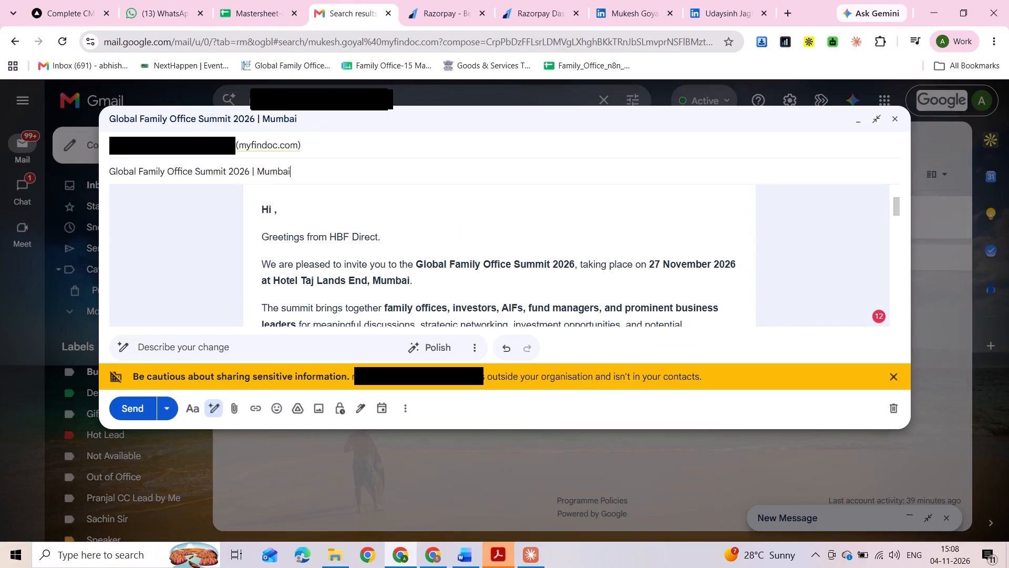
click(271, 215)
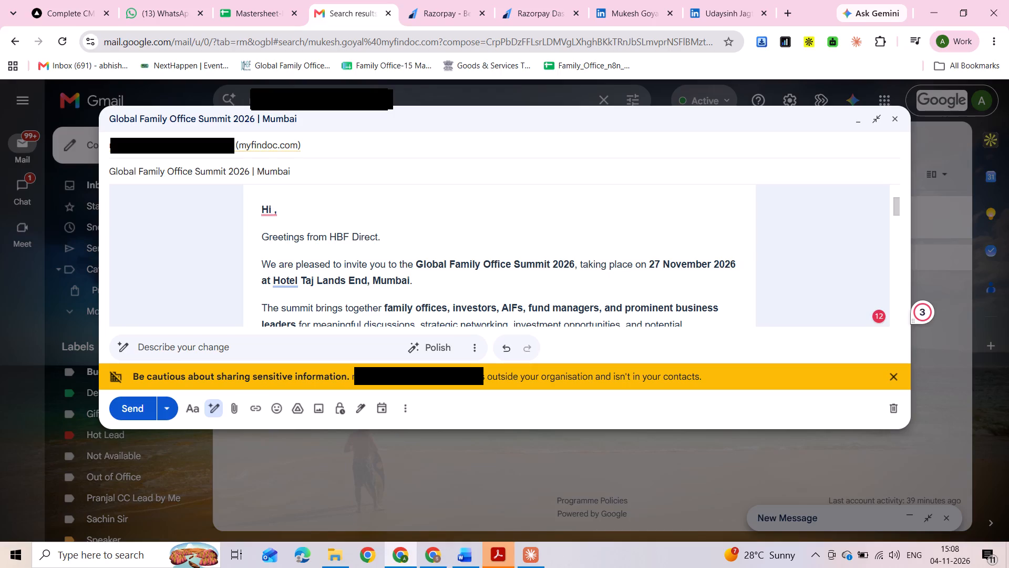
click(66, 7)
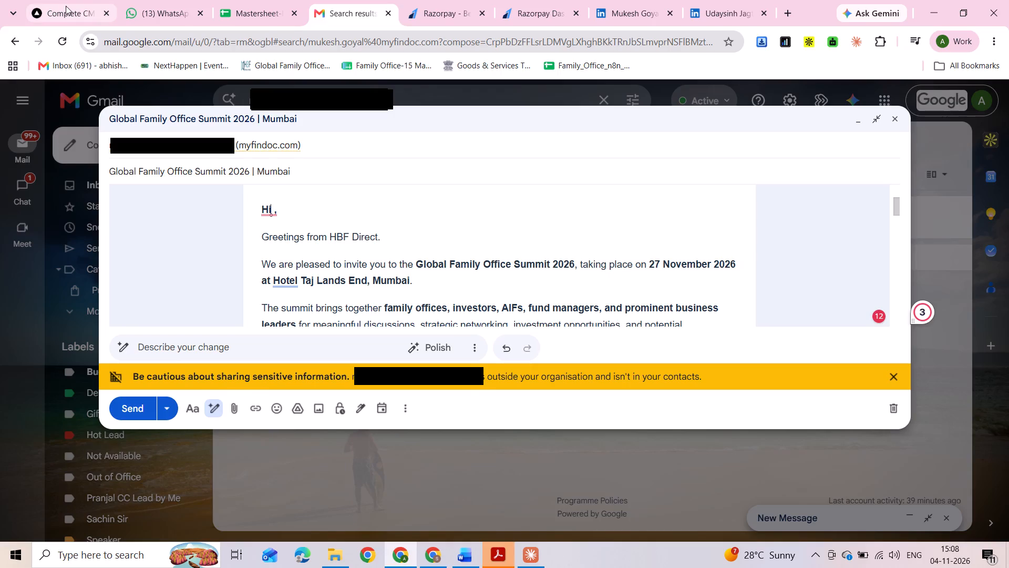
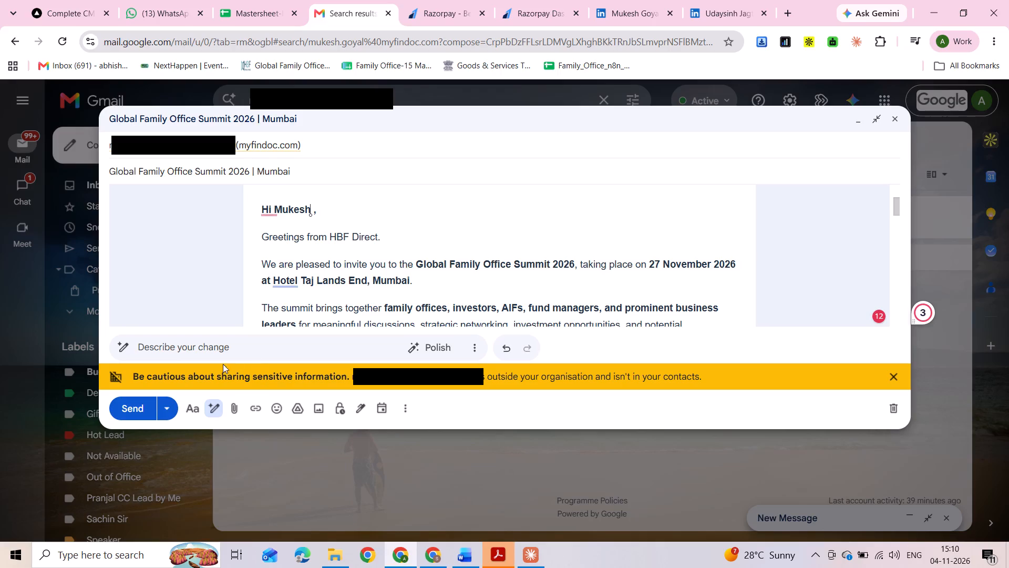
double_click(125, 407)
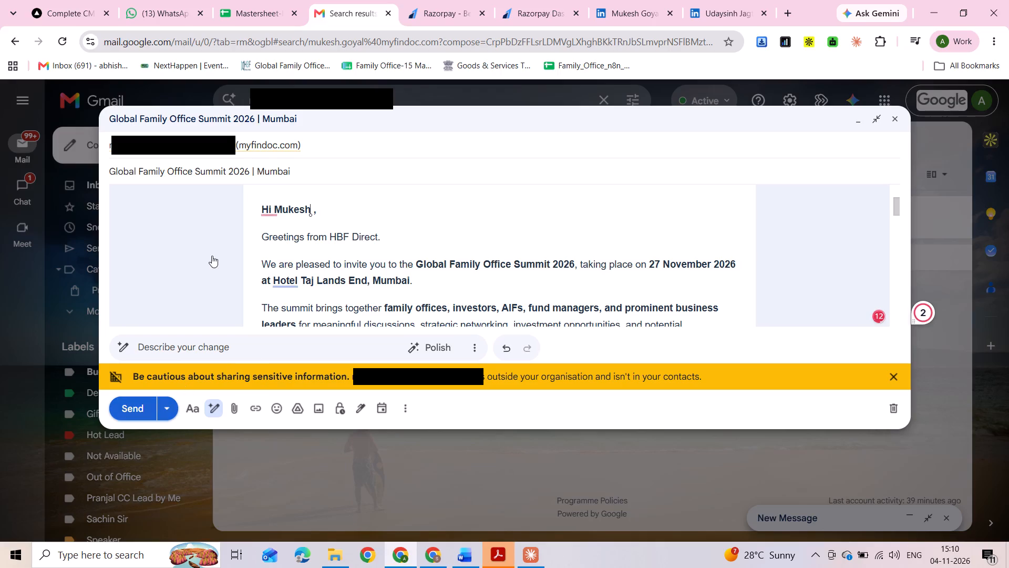
click(59, 10)
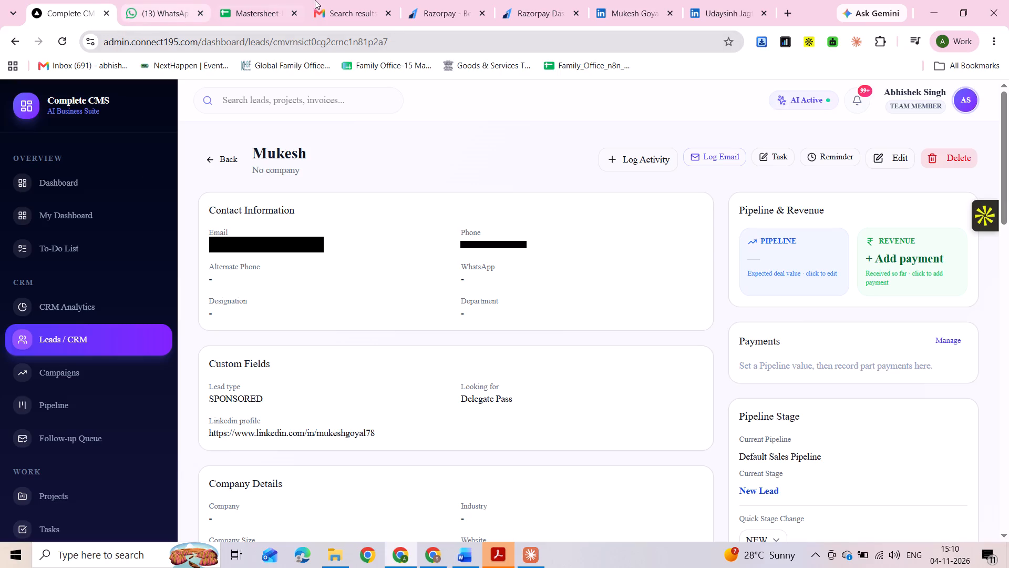
click(344, 9)
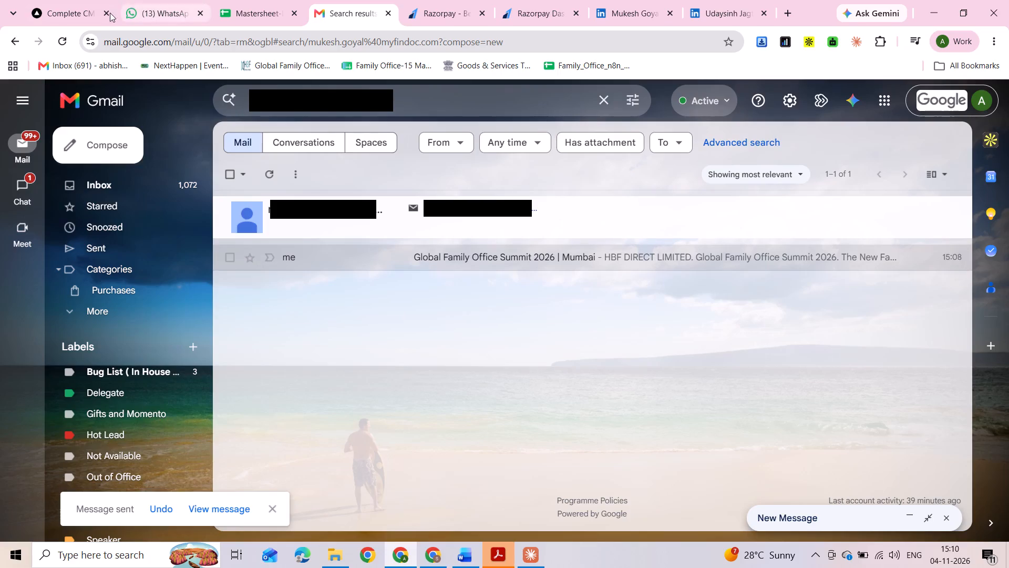
Change the pipeline stage on Mukesh's lead record in Complete CMS to Proposal Sent.
click(60, 6)
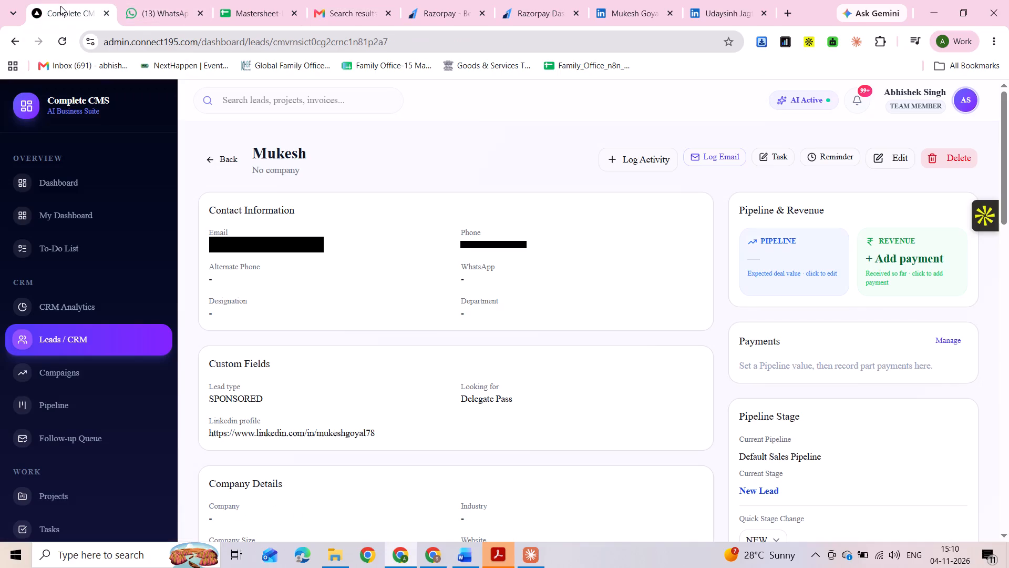
scroll(948, 434, down, 2)
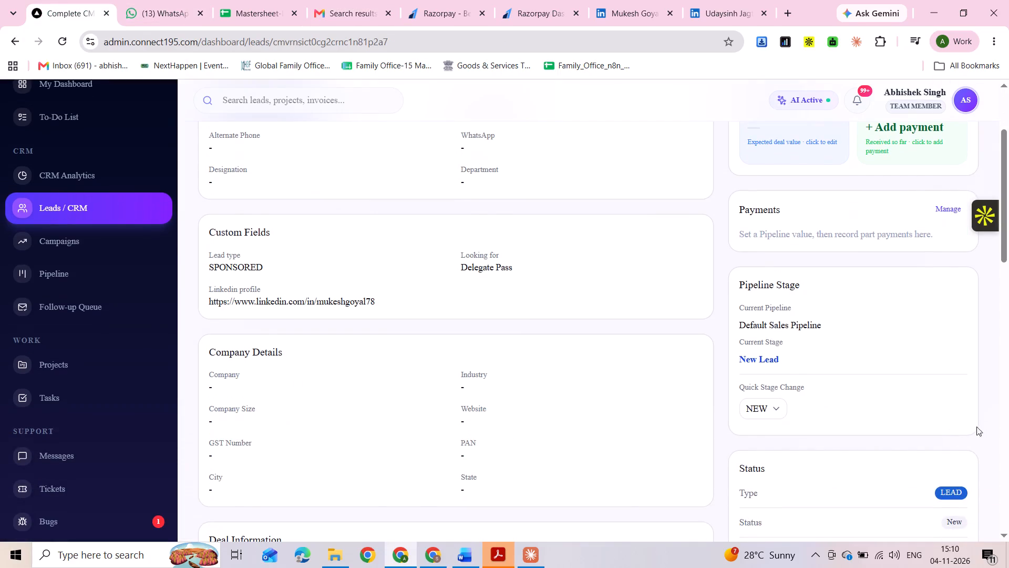
click(756, 403)
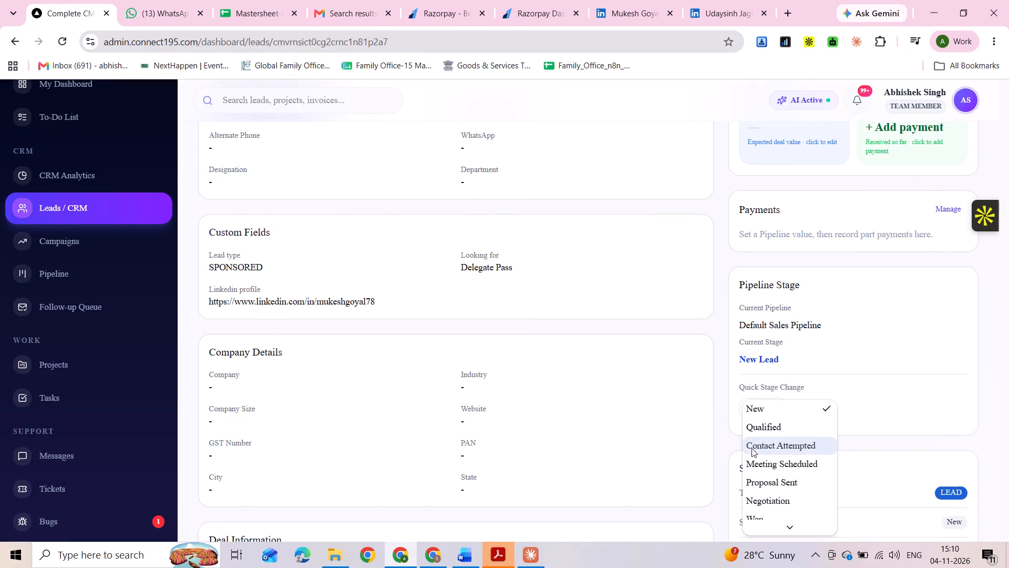
double_click(759, 481)
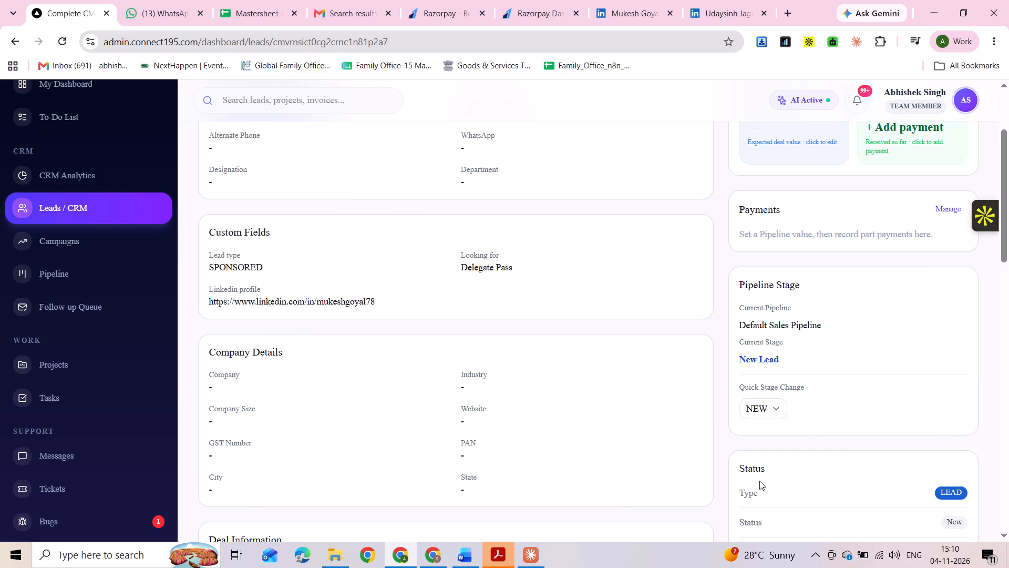
Start a new discussion note for the team on Mukesh's lead record.
scroll(475, 400, down, 4)
scroll(489, 457, down, 1)
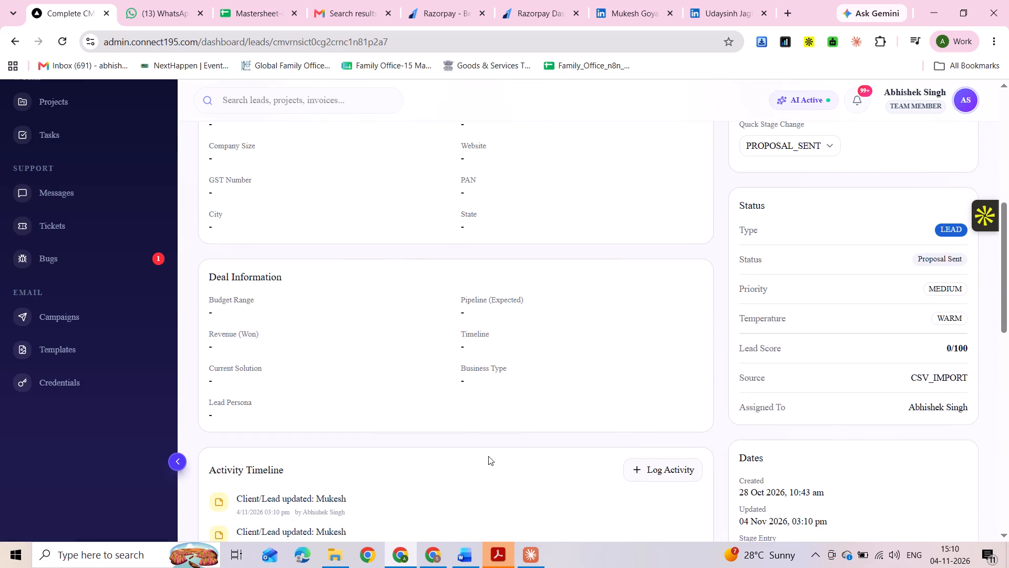
scroll(488, 456, down, 2)
click(304, 484)
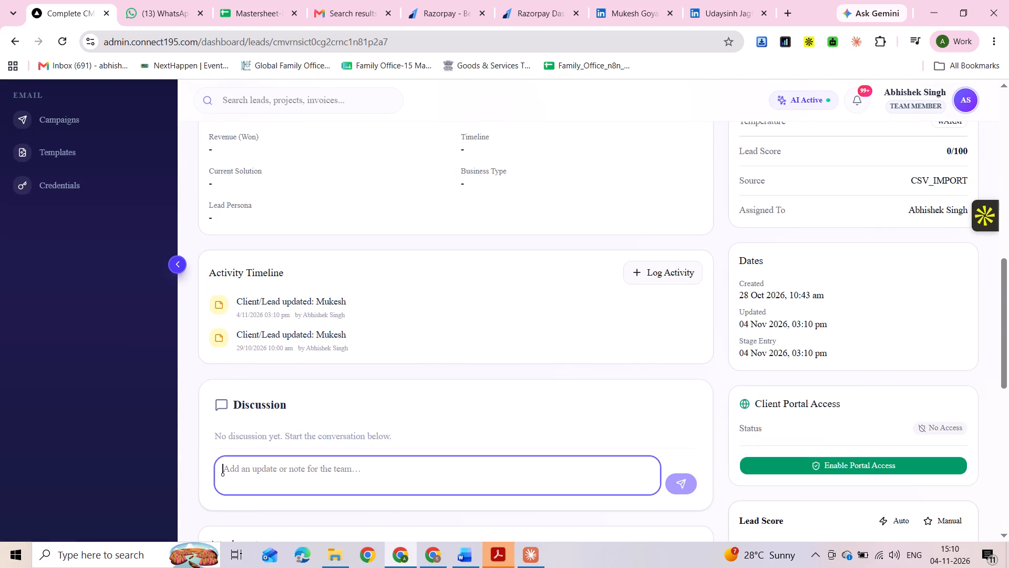
Post the discussion note "Invitation note send" on the open lead's record and go back to the leads list.
text(Invitation note send)
key(space)
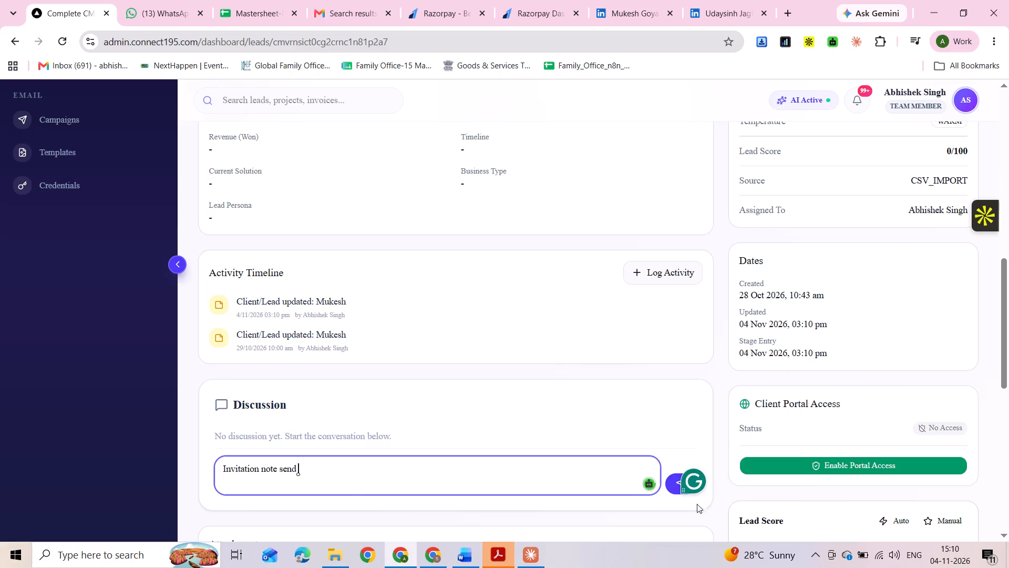
double_click(670, 479)
scroll(670, 479, up, 6)
scroll(445, 334, up, 3)
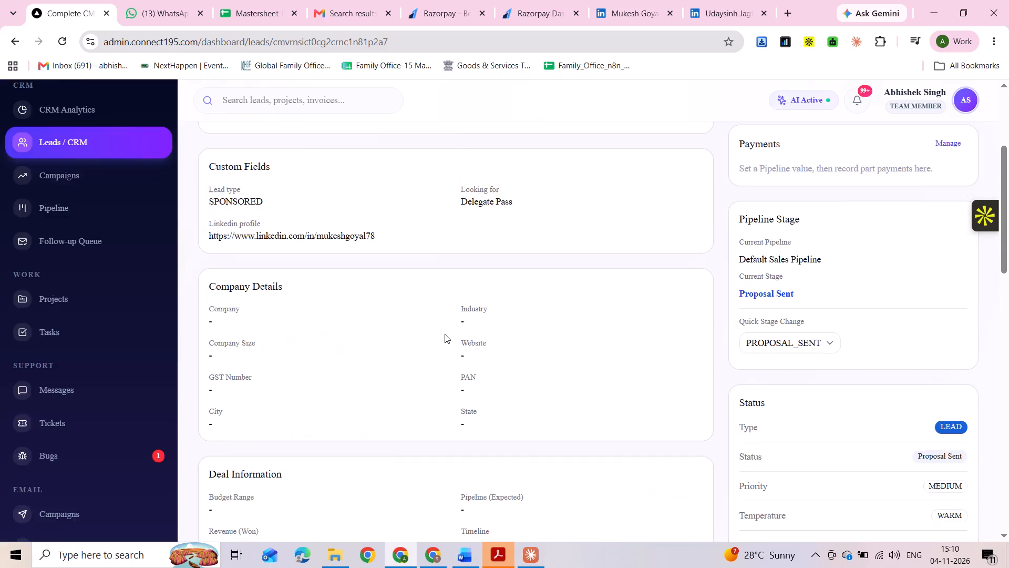
scroll(445, 334, up, 2)
click(218, 154)
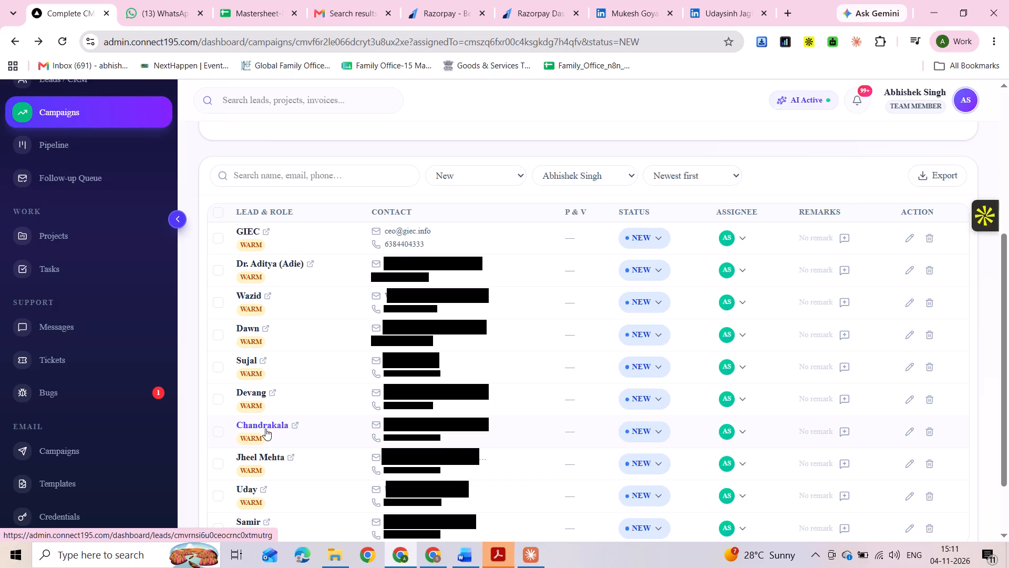
click(263, 429)
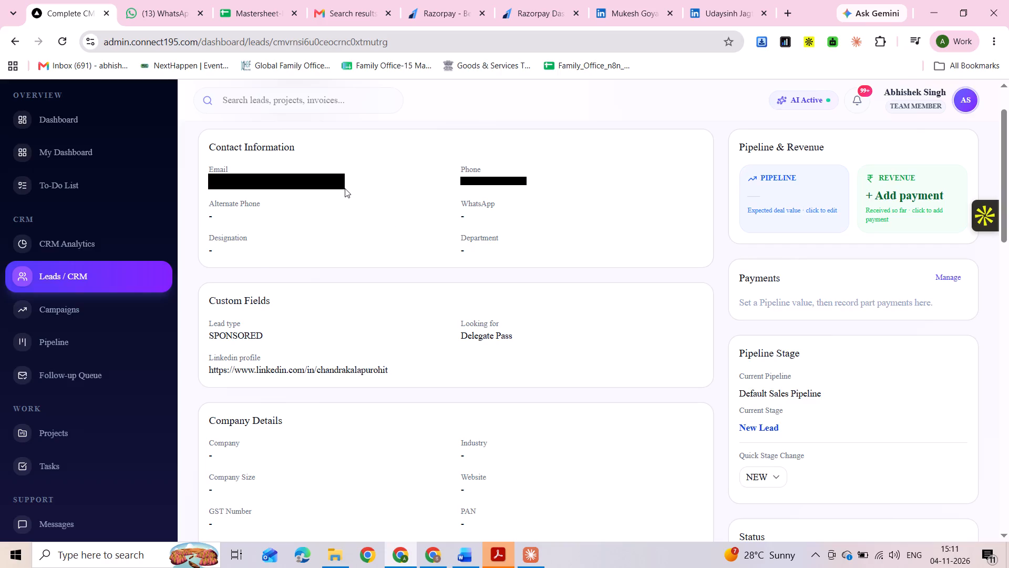
drag(345, 185, 234, 189)
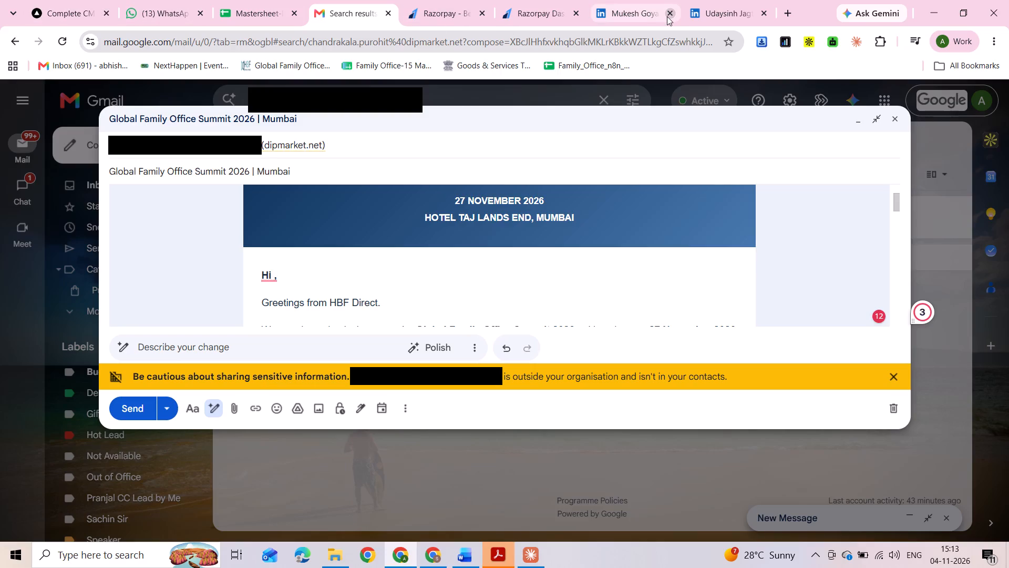
click(667, 16)
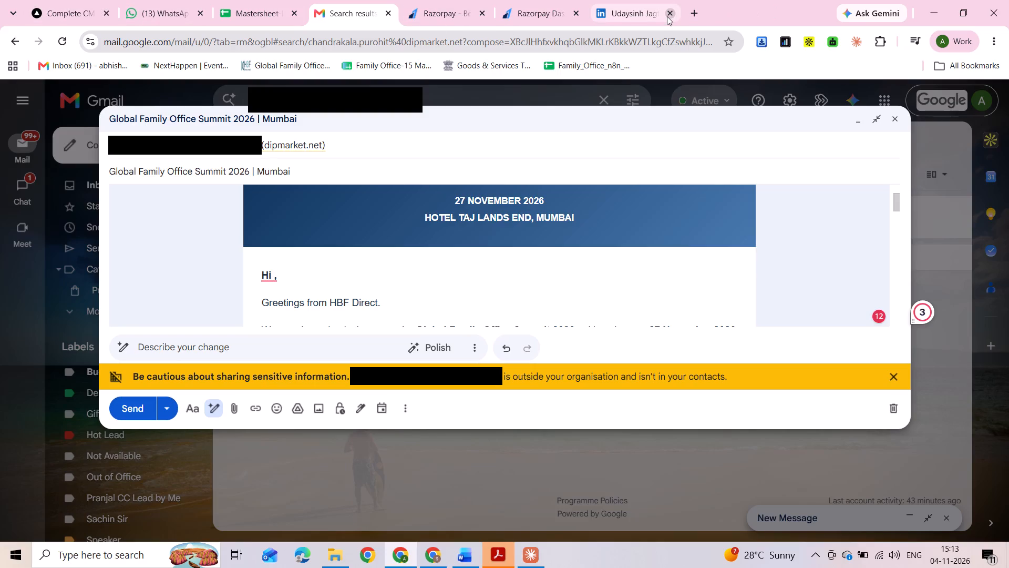
click(667, 16)
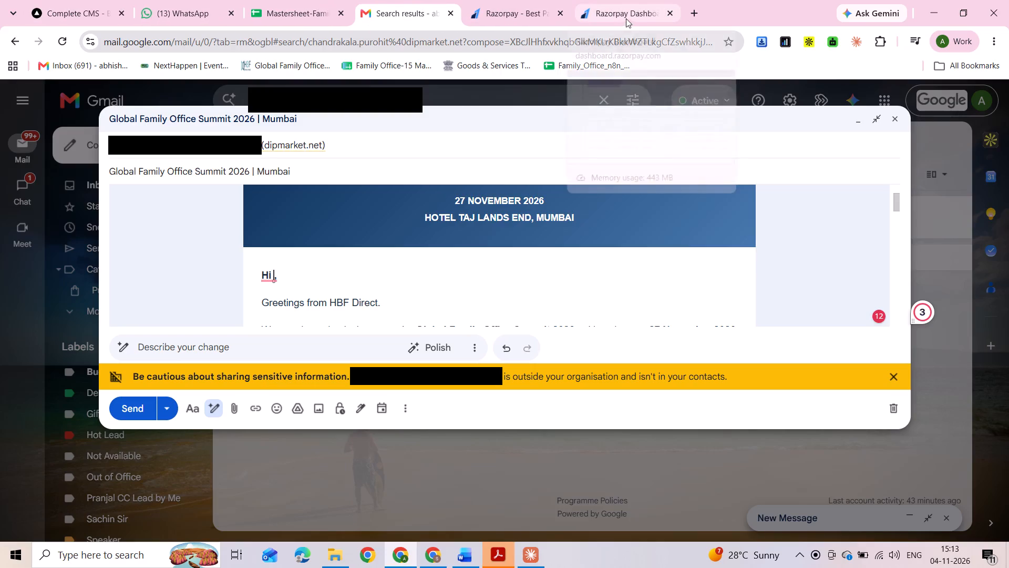
click(667, 14)
click(667, 14)
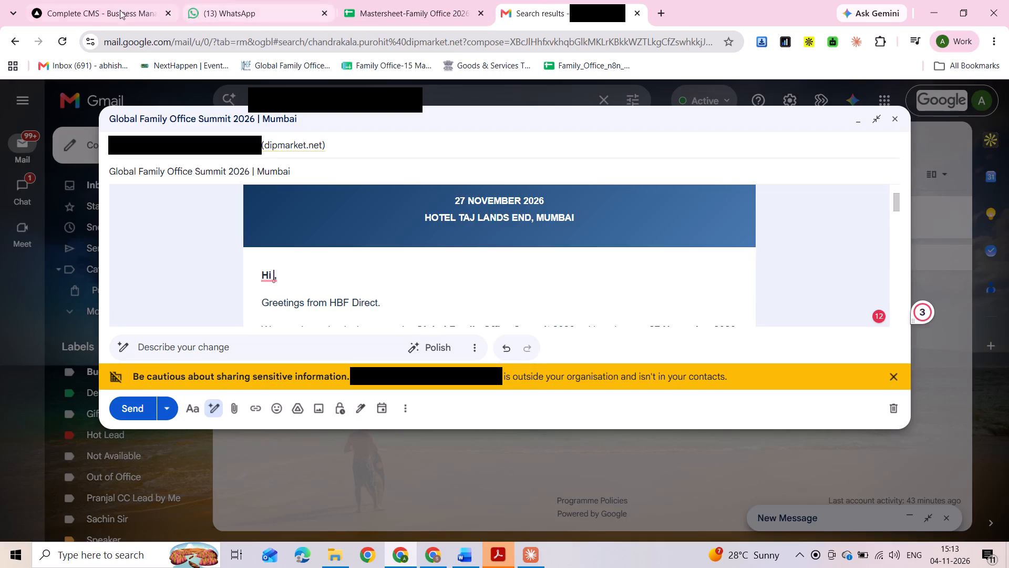
Return to the Chandrakala lead's CRM record and bring its name heading into view.
click(90, 16)
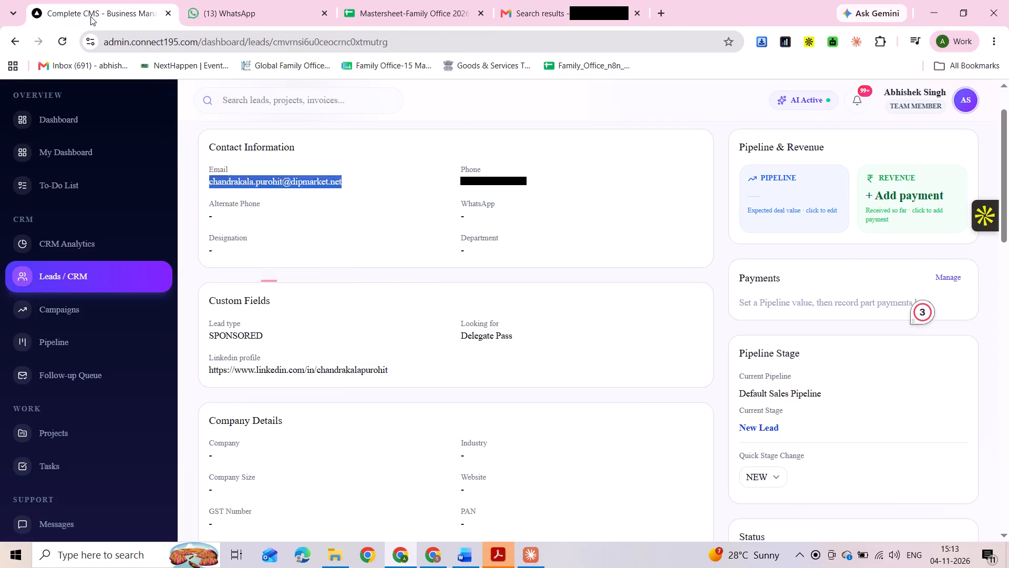
click(343, 302)
scroll(344, 302, up, 3)
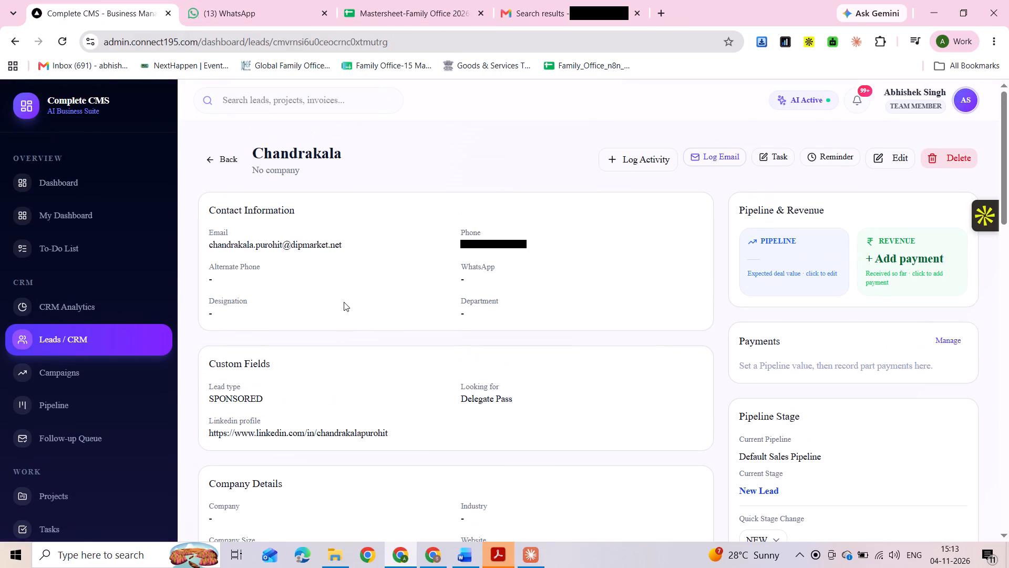
Copy the LinkedIn profile URL from Chandrakala's CRM custom fields and open it in a new browser tab.
scroll(324, 423, down, 1)
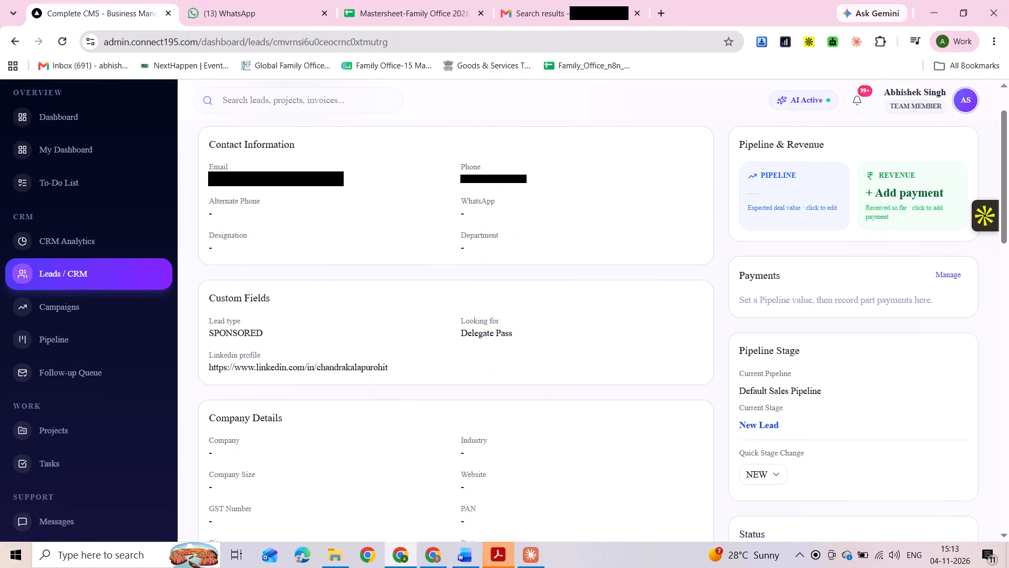
drag(393, 368, 193, 365)
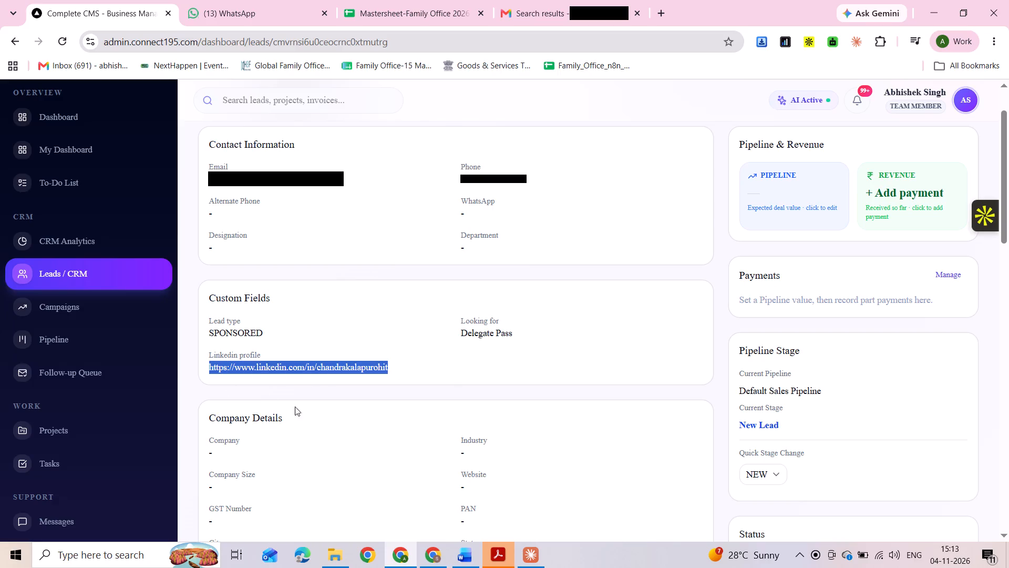
key(ctrl+c)
key(ctrl+c)
click(667, 11)
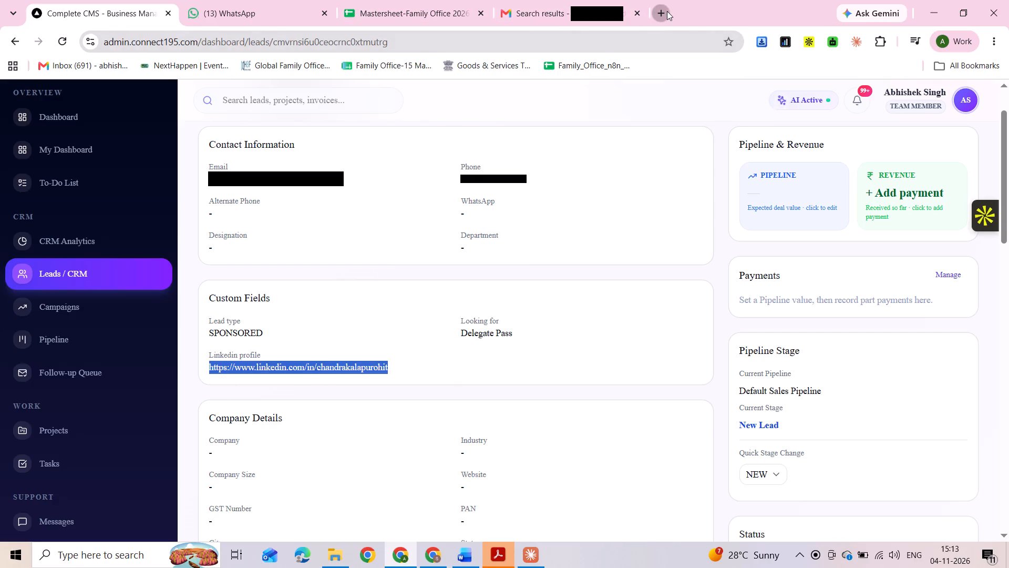
key(ctrl+v)
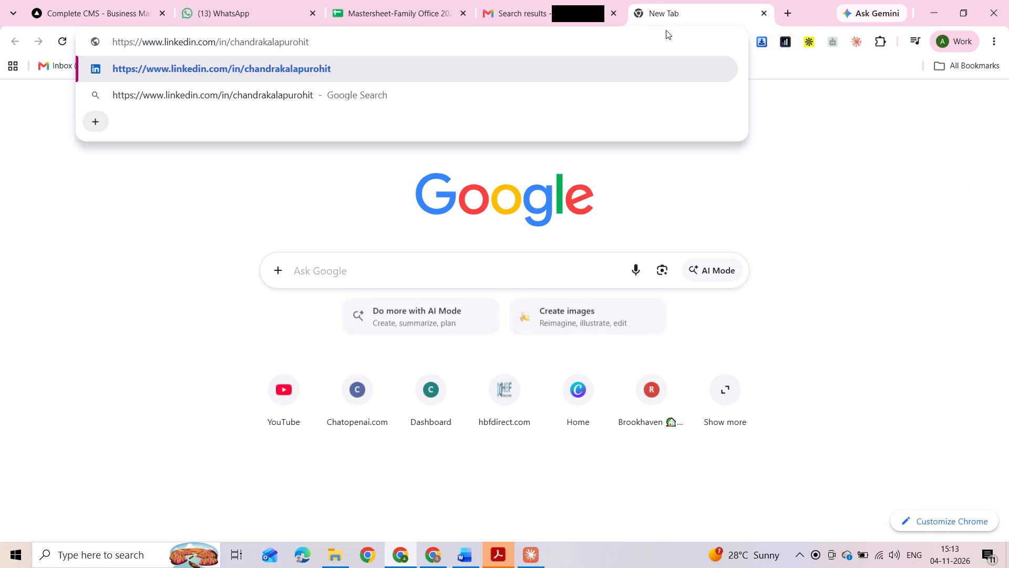
key(Return)
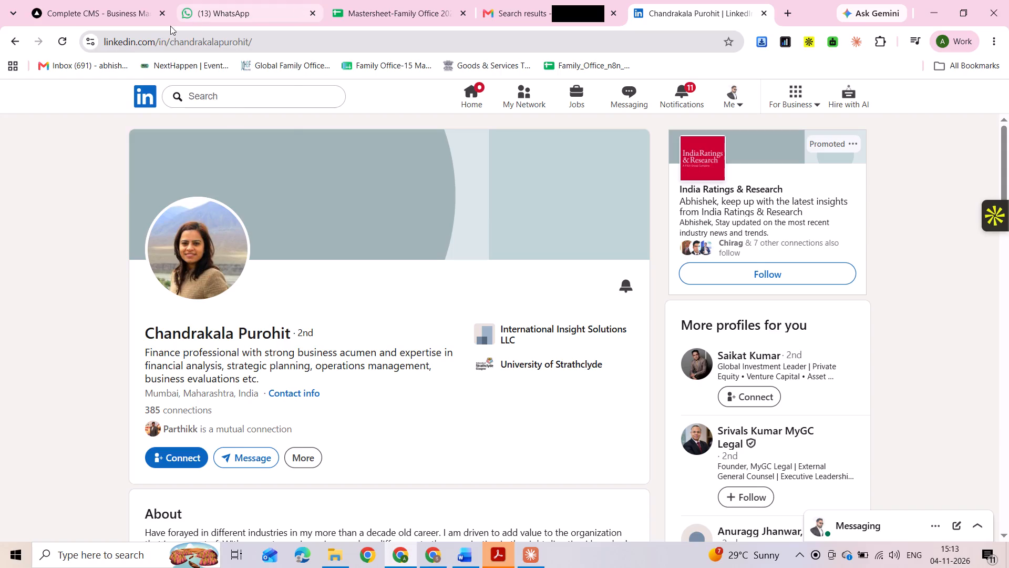
Review Chandrakala's contact information and custom fields in the CRM record, and return to the LinkedIn profile.
double_click(91, 15)
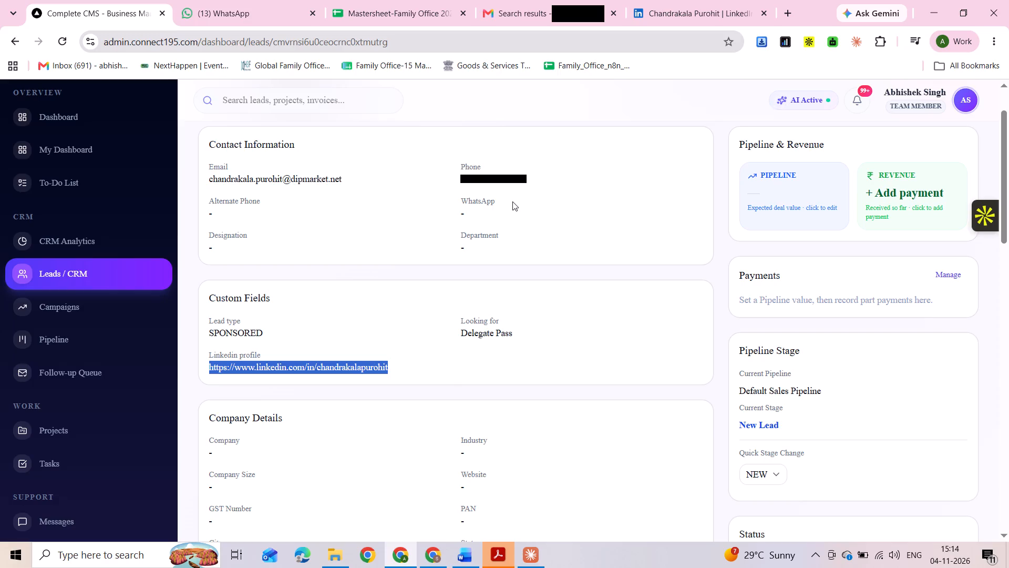
scroll(492, 250, up, 2)
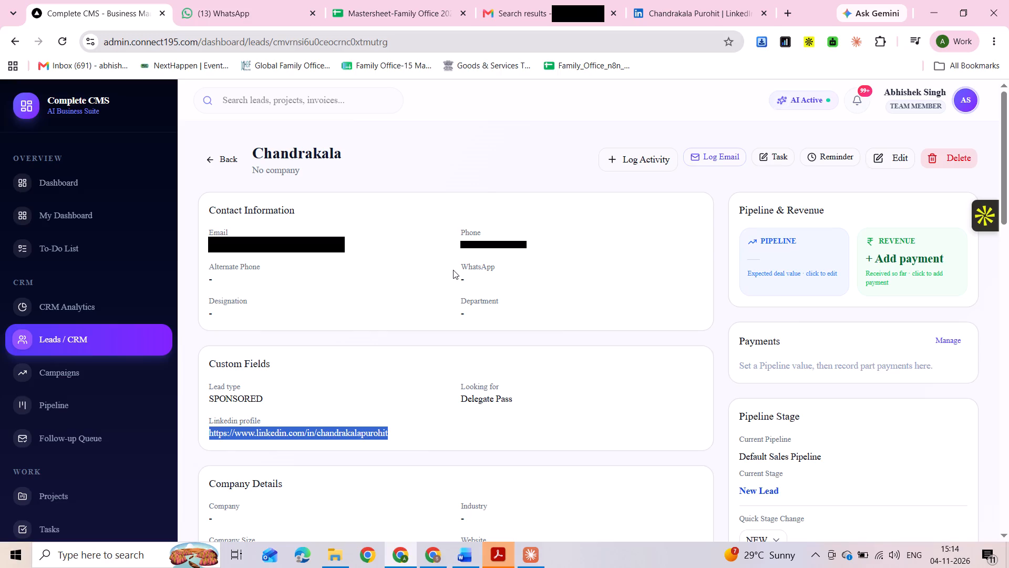
scroll(453, 270, up, 2)
scroll(439, 342, down, 1)
scroll(441, 347, up, 3)
scroll(421, 306, up, 1)
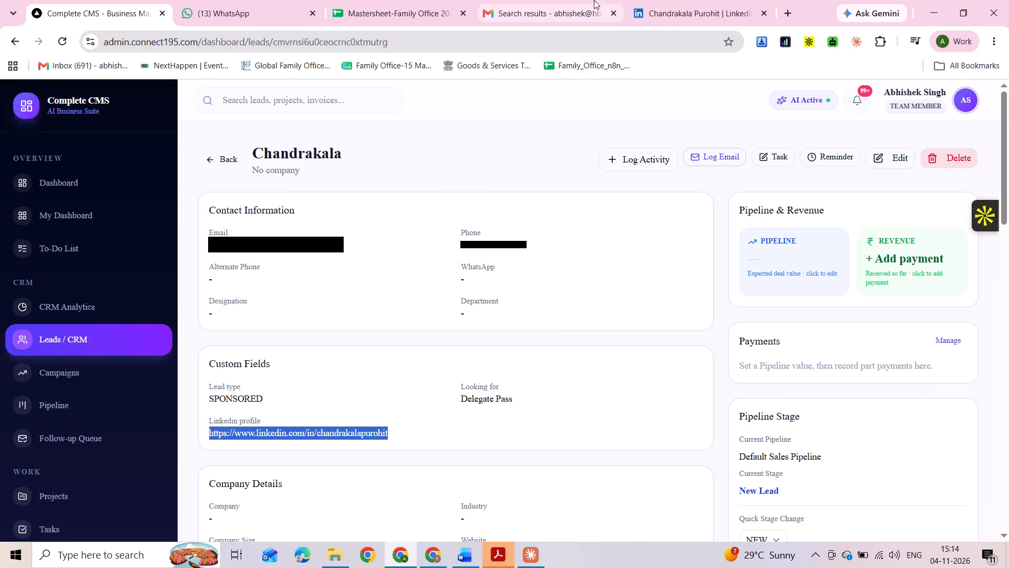
click(671, 3)
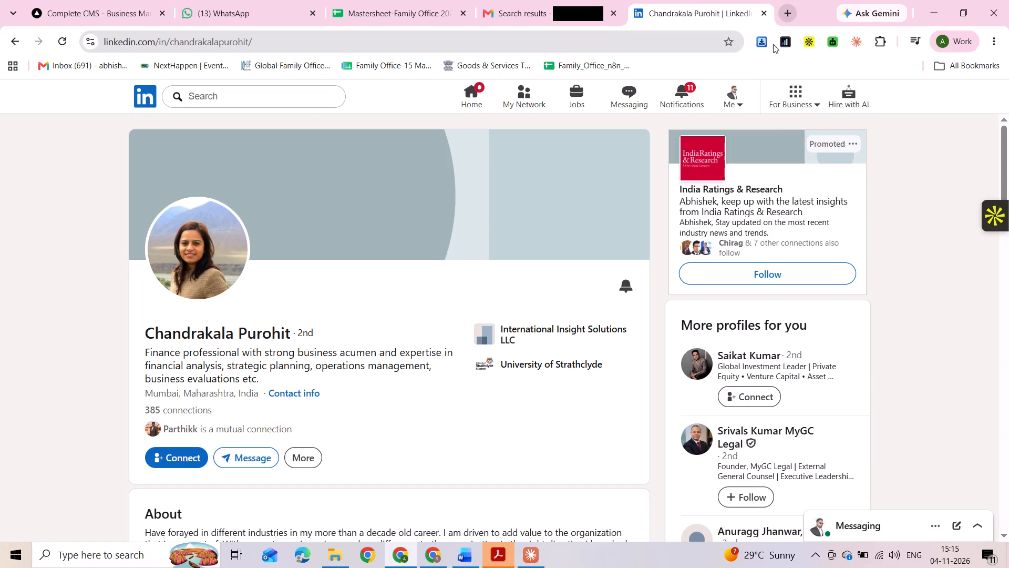
click(792, 13)
click(763, 13)
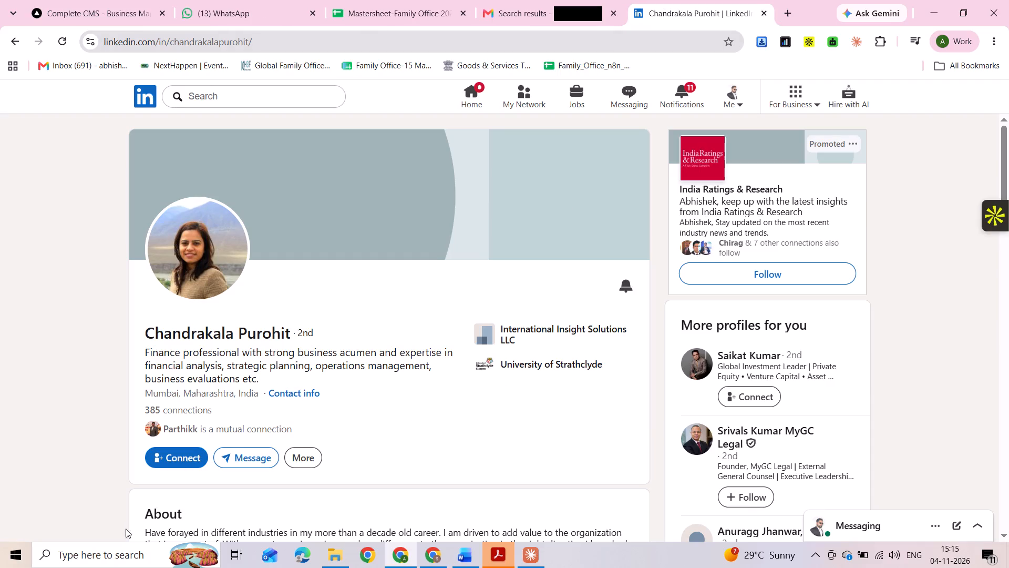
Switch to Excel and create a blank workbook.
click(109, 563)
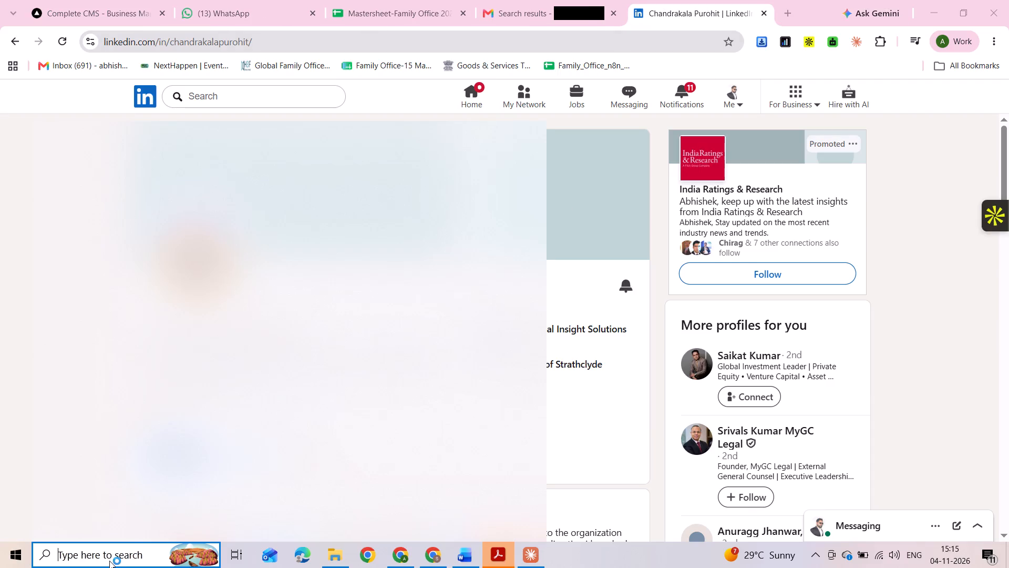
key(e)
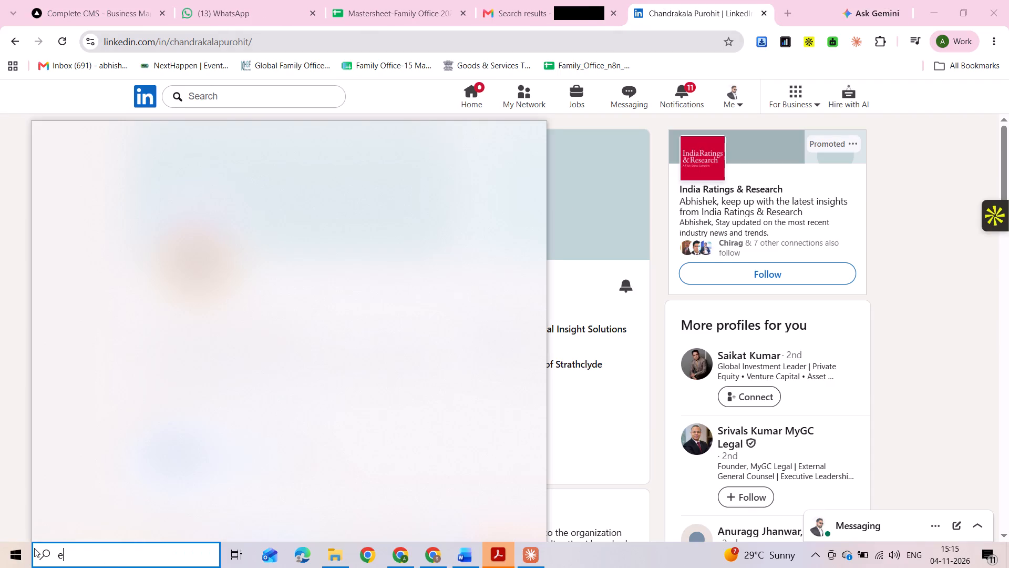
text(xxcel)
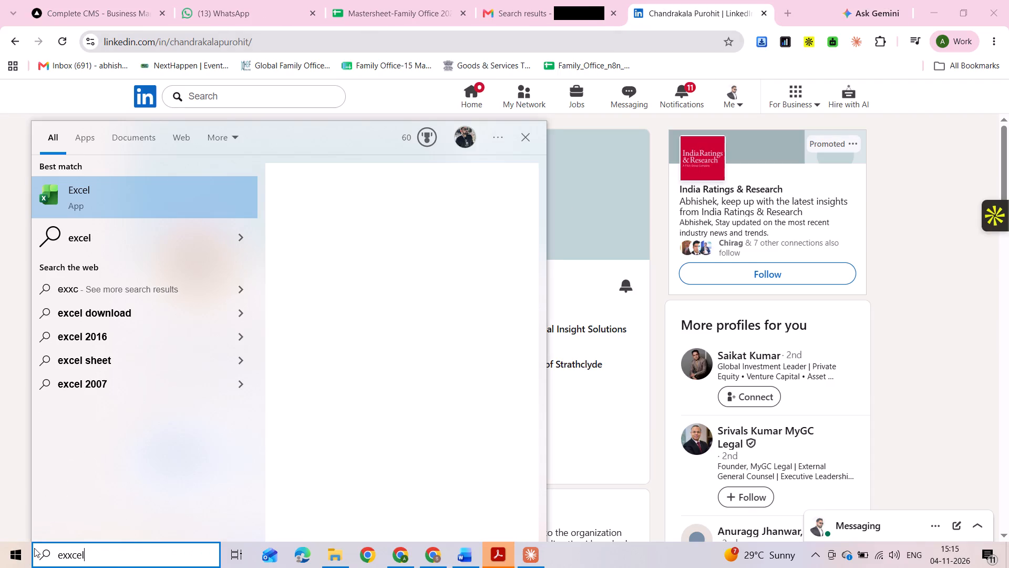
key(BackSpace)
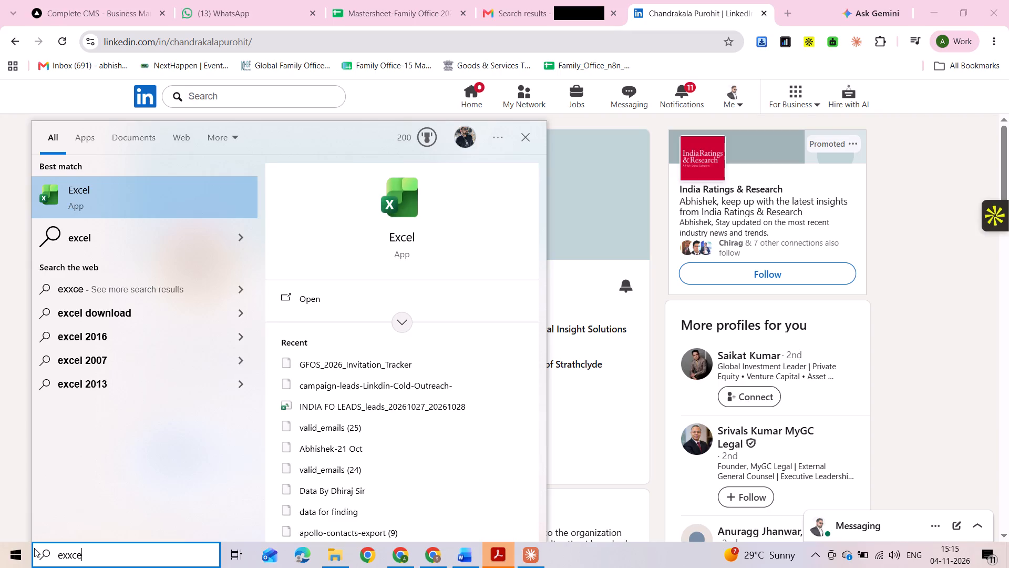
click(324, 301)
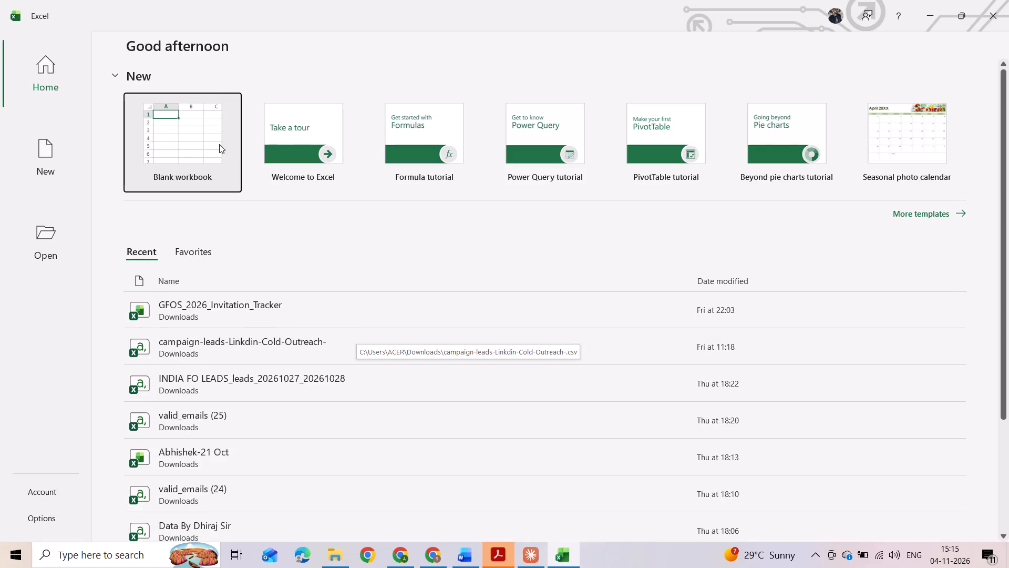
click(194, 145)
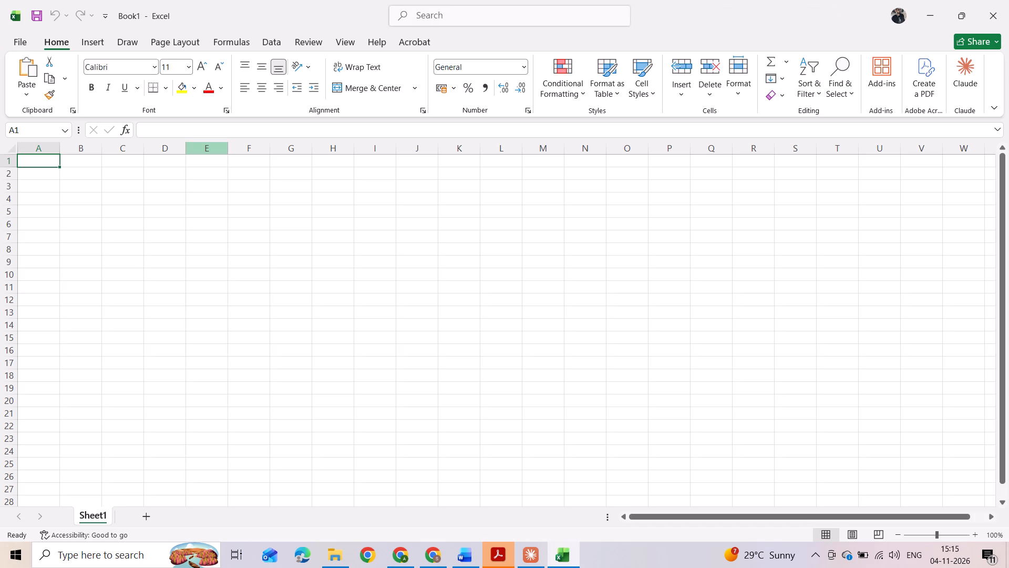
Enter the column headings Name, Email ID and Phone No in cells A1 to C1.
text(Name)
key(Tab)
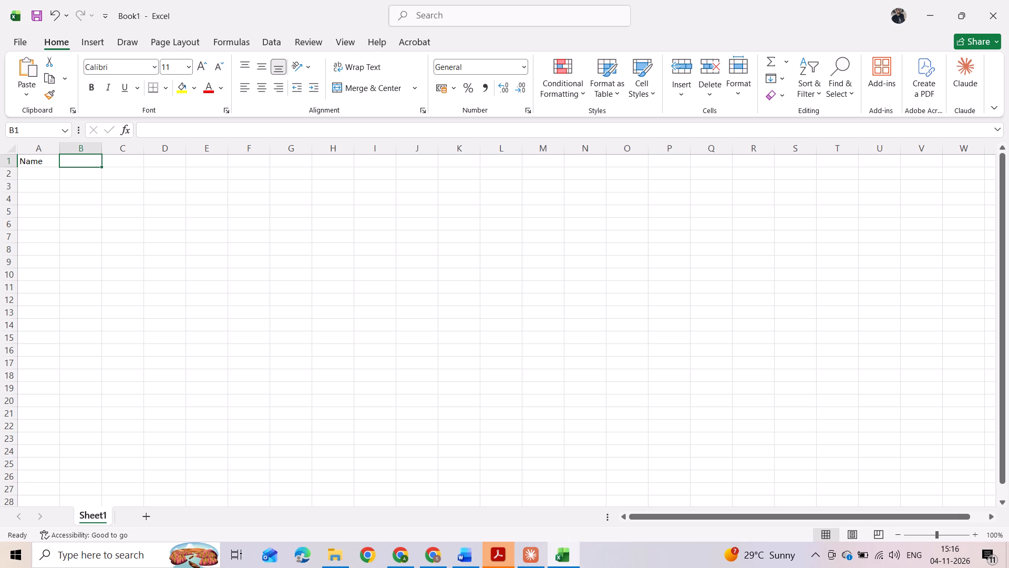
text(Em)
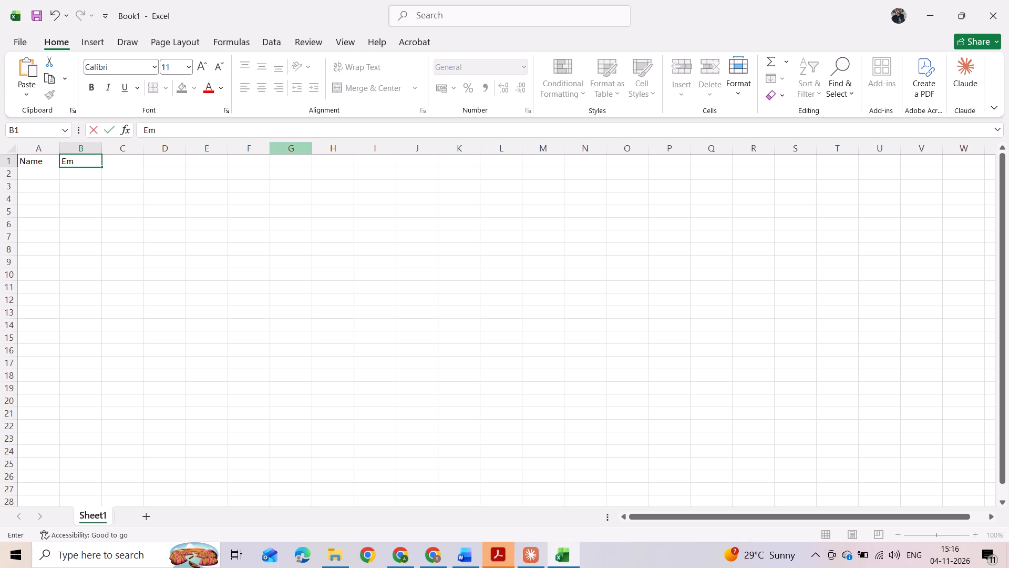
text(ail)
key(space)
text(ID)
key(Tab)
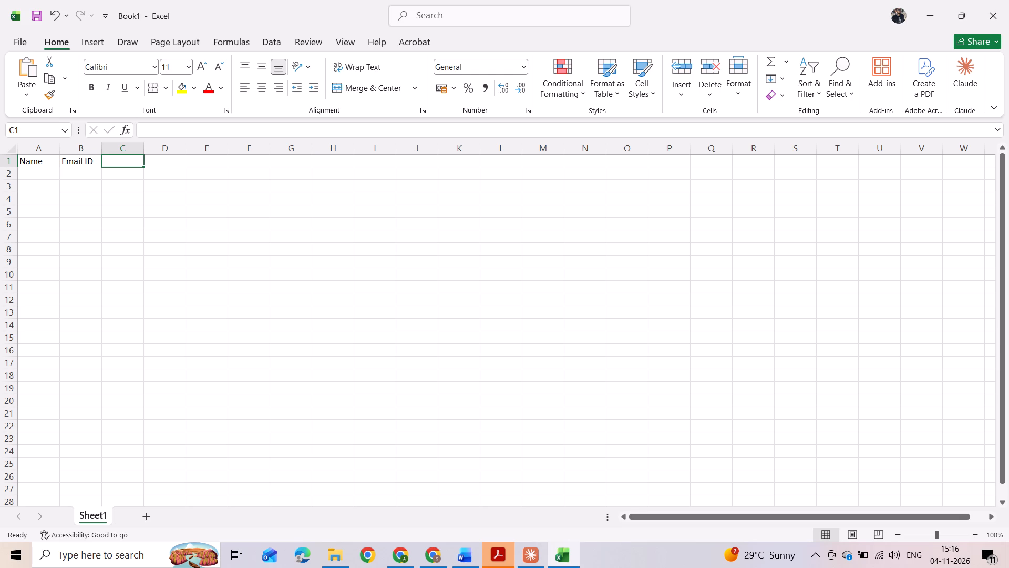
text(Phone No)
key(Tab)
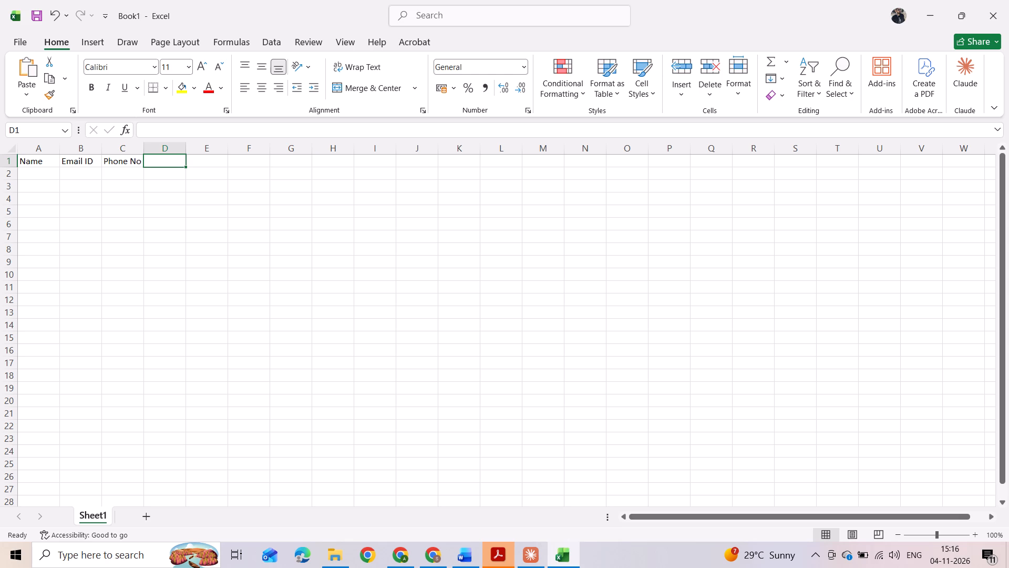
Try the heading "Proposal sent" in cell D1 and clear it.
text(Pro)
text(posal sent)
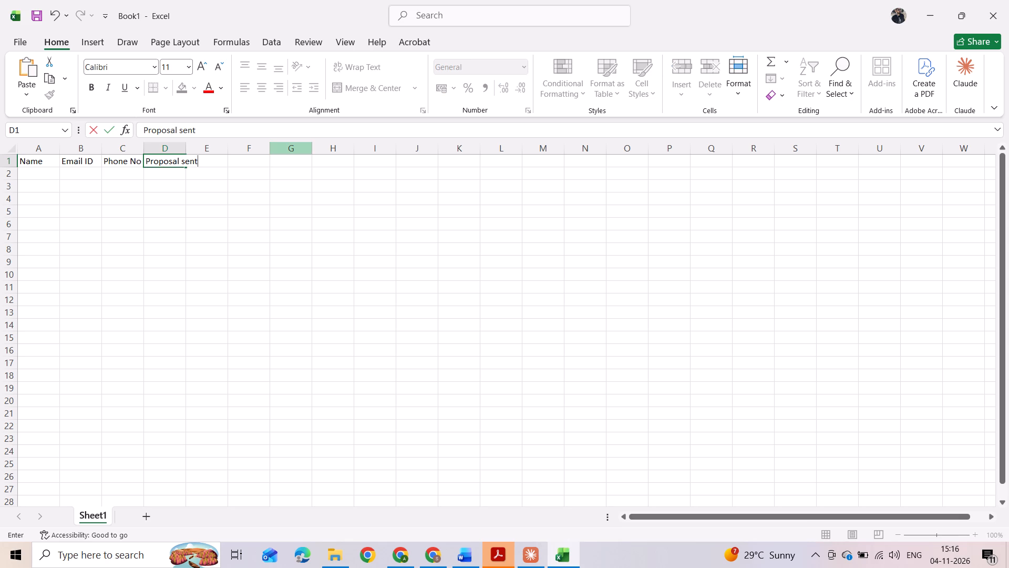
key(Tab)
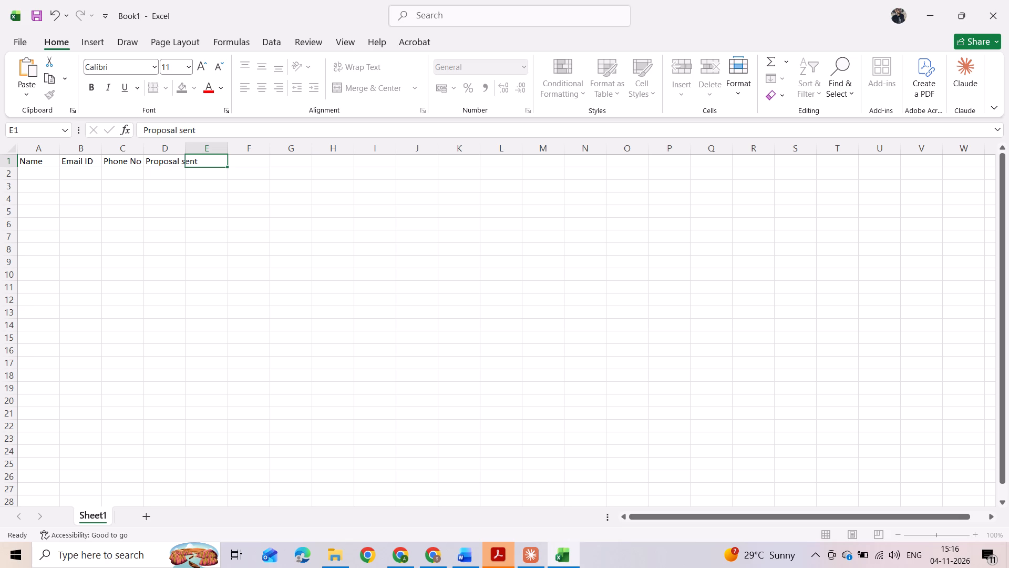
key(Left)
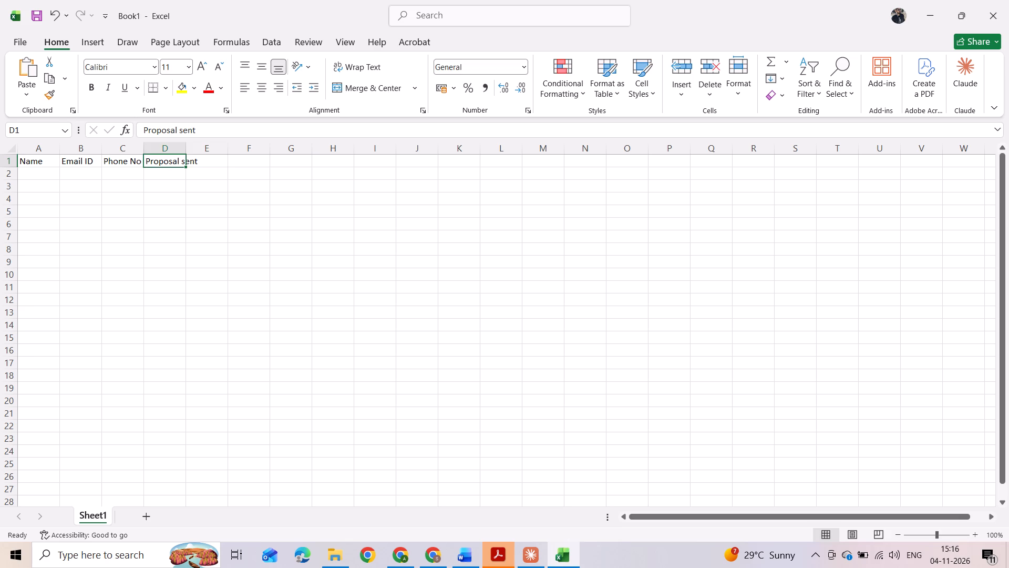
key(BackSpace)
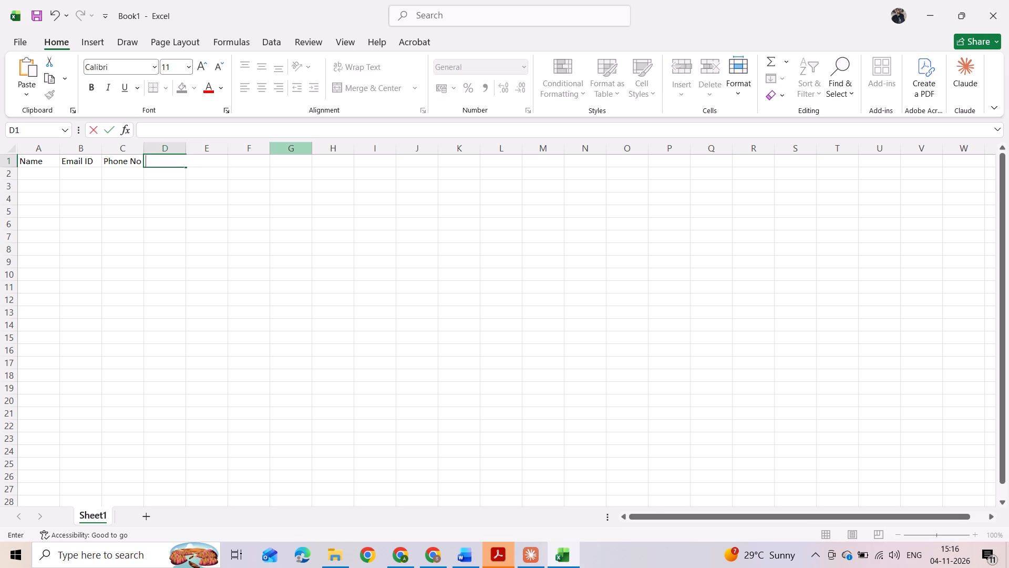
Enter the column headings Email, Follow up and Remark in cells D1 to F1.
text(Email)
key(space)
key(Tab)
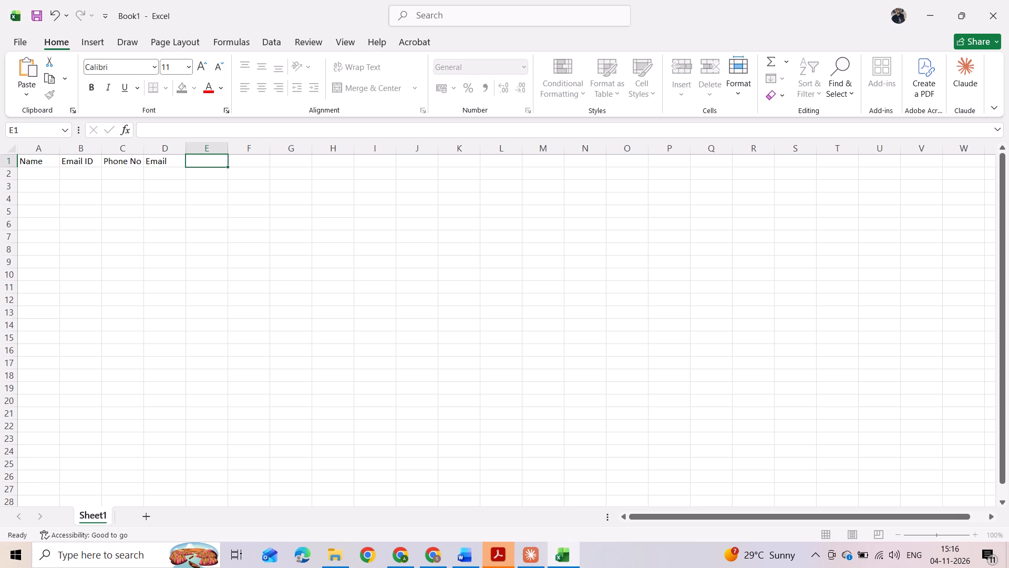
text(Follow up)
key(Tab)
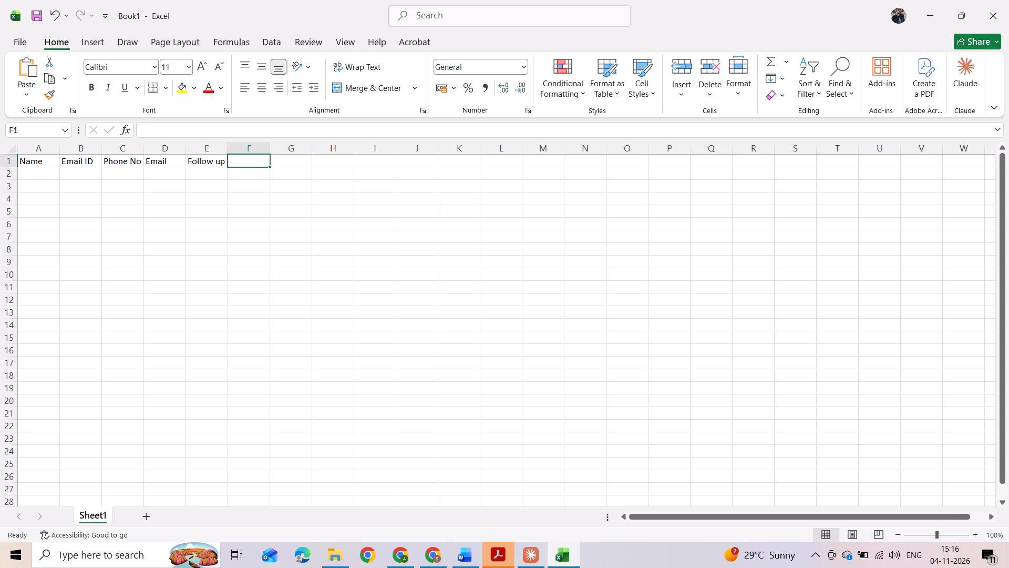
text(Remark)
key(Tab)
Widen the Name and Email ID columns so that each has extra room beyond its heading.
double_click(60, 154)
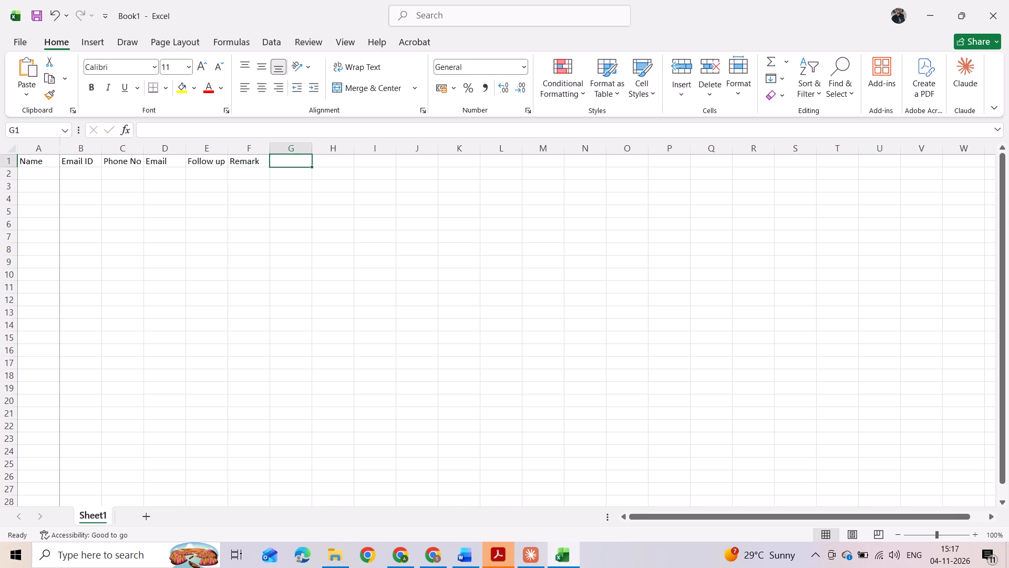
drag(47, 149, 82, 146)
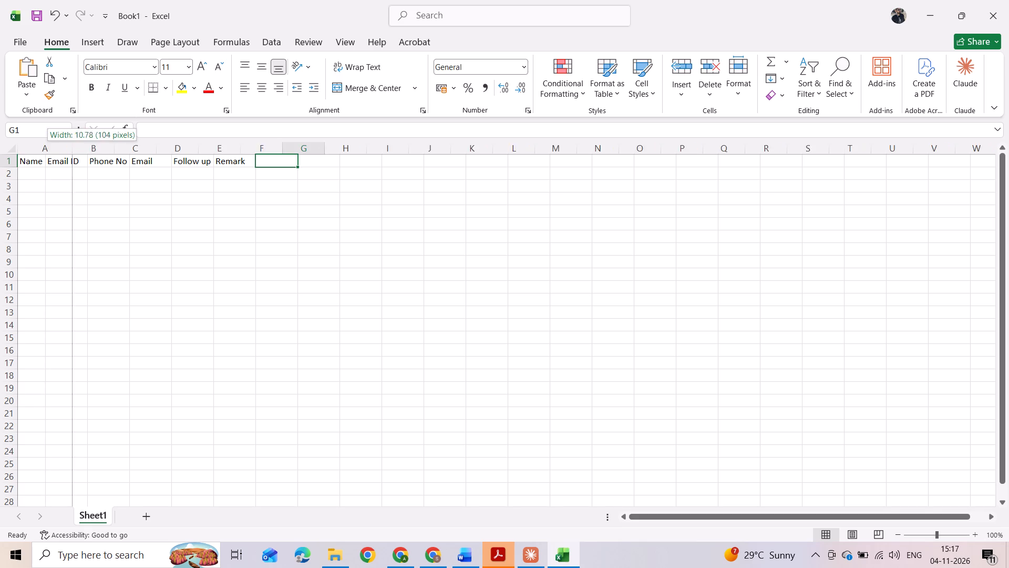
drag(82, 146, 84, 146)
click(126, 148)
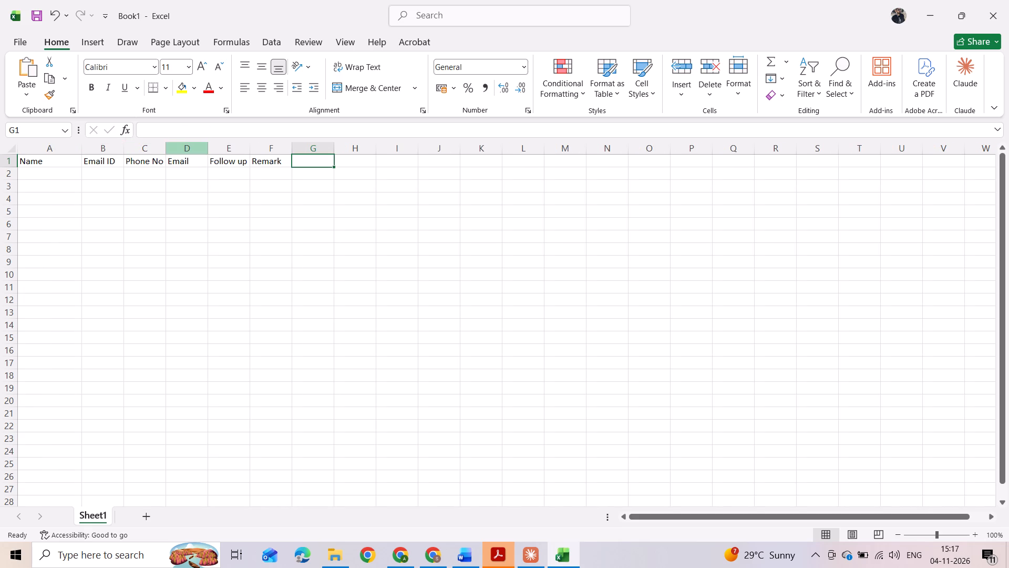
click(125, 153)
click(137, 153)
click(142, 154)
click(122, 150)
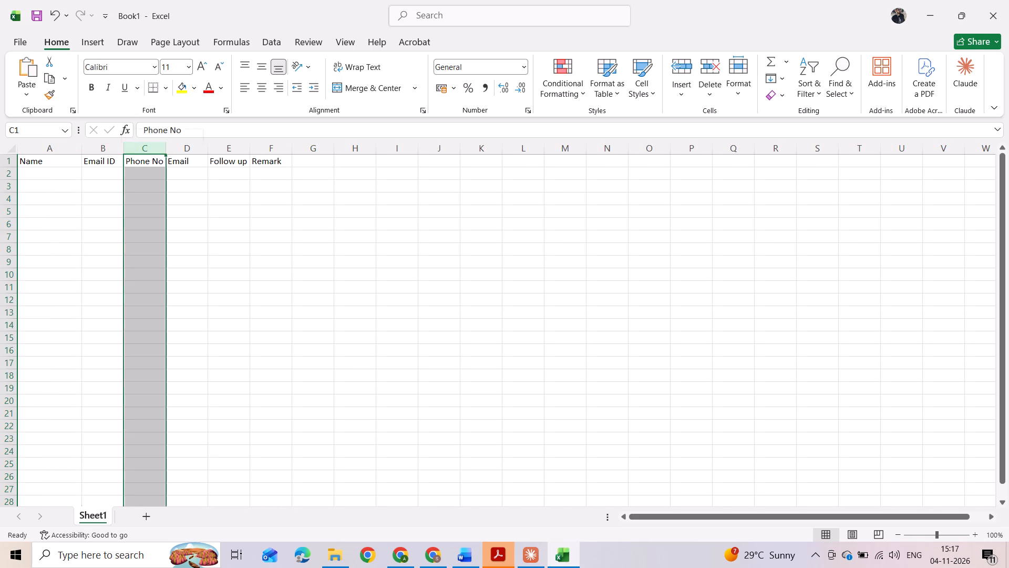
drag(125, 148, 146, 152)
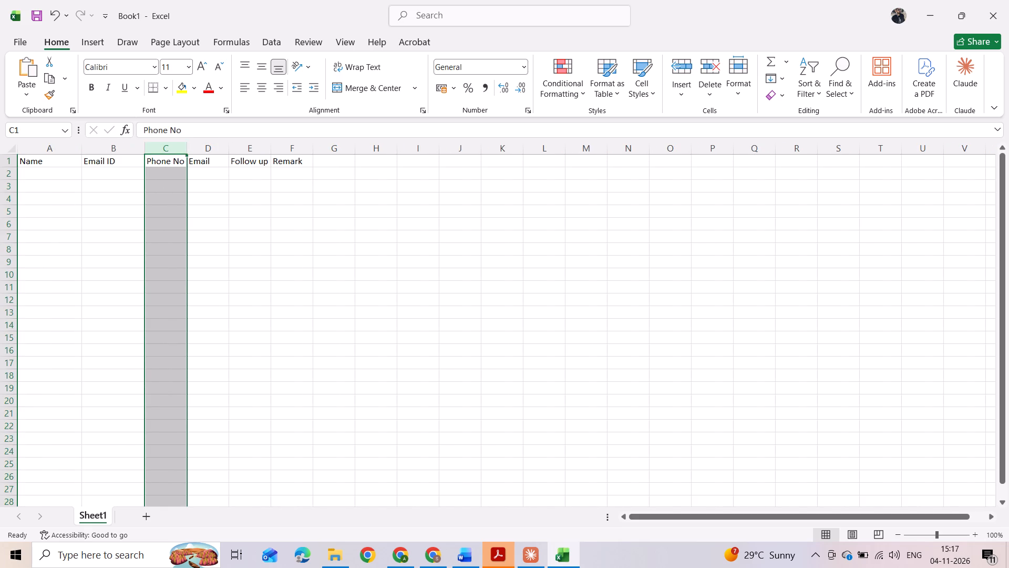
Change the heading in cell D1 to "Email ID".
click(187, 148)
click(198, 149)
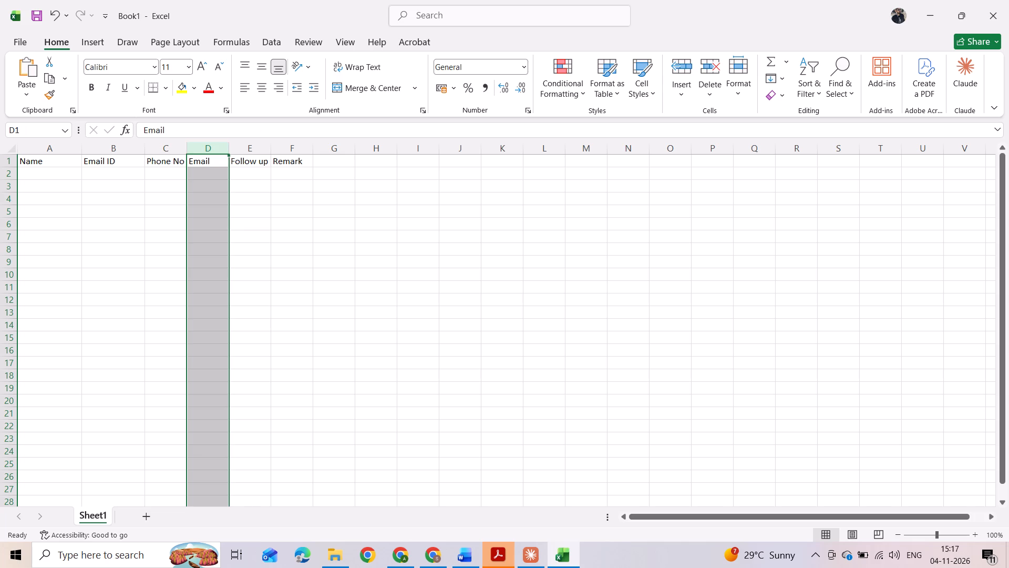
click(187, 150)
click(212, 166)
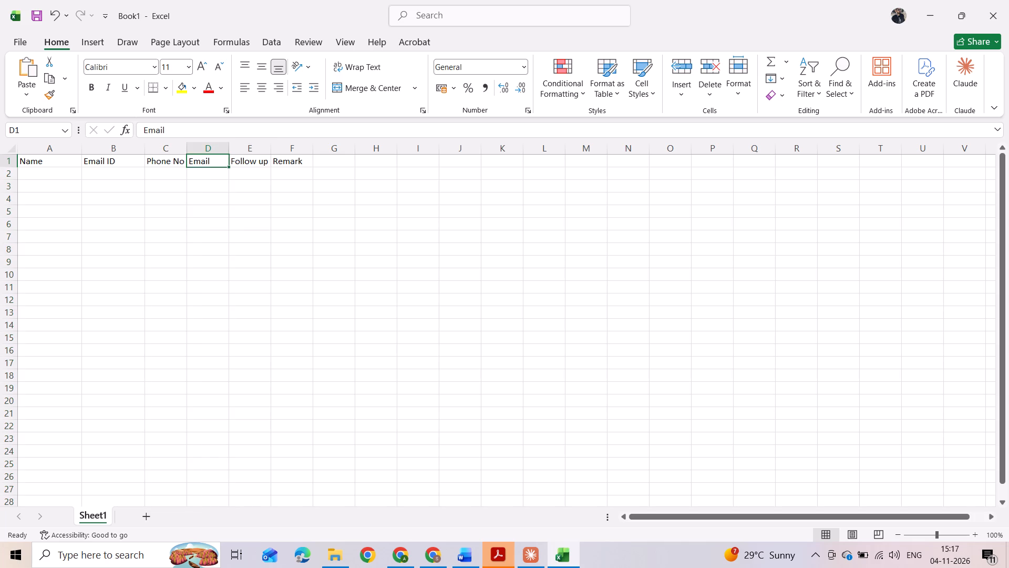
double_click(217, 164)
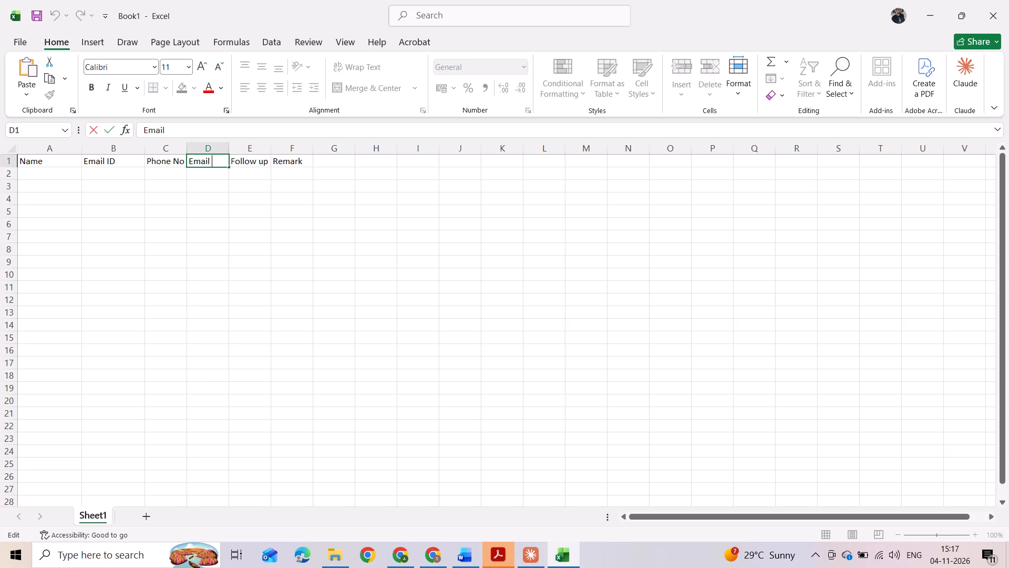
text(ID)
Widen the Follow up column to about twice its heading's width.
click(269, 149)
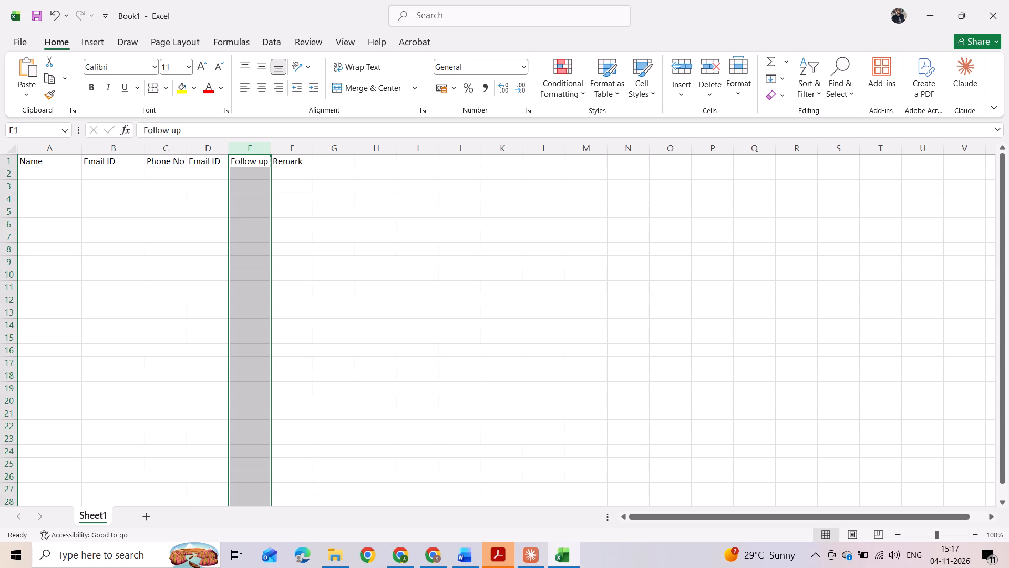
click(270, 150)
double_click(288, 154)
click(258, 150)
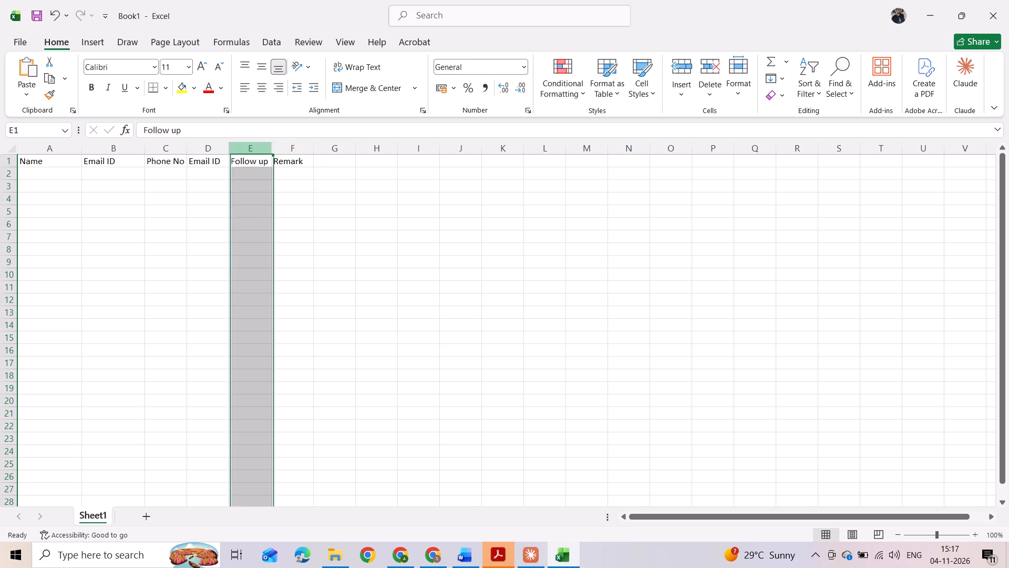
double_click(270, 150)
drag(271, 150, 271, 150)
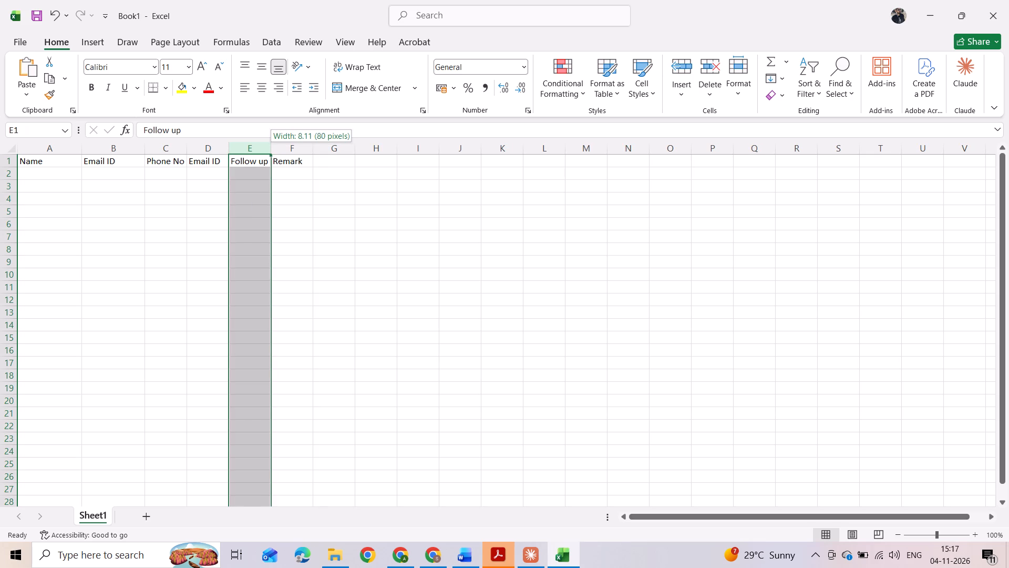
drag(271, 150, 316, 153)
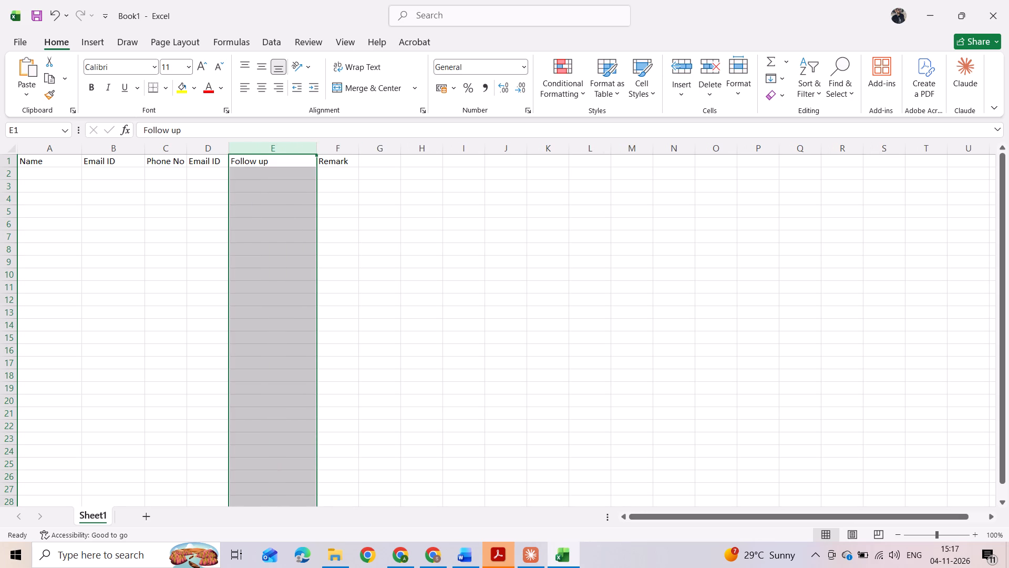
Widen the Remark column, making it the widest column in the sheet.
click(358, 148)
click(358, 148)
click(349, 148)
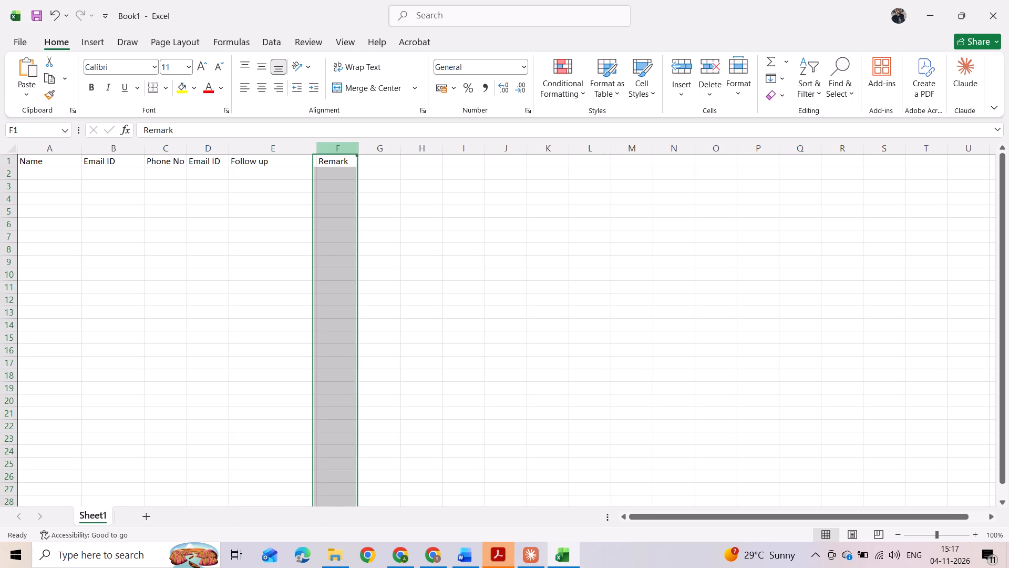
double_click(359, 148)
drag(363, 150, 368, 152)
click(370, 153)
double_click(374, 154)
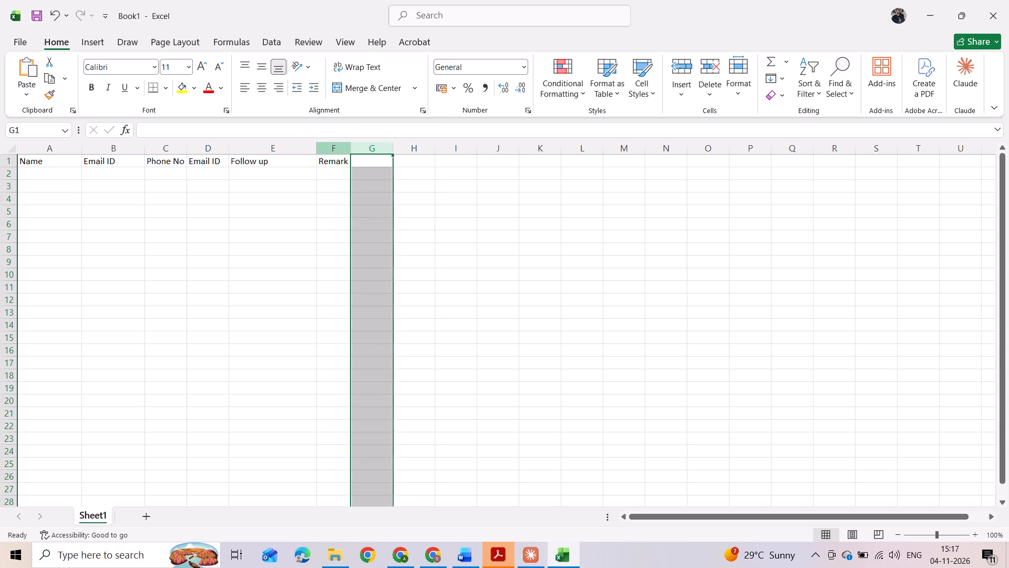
click(337, 146)
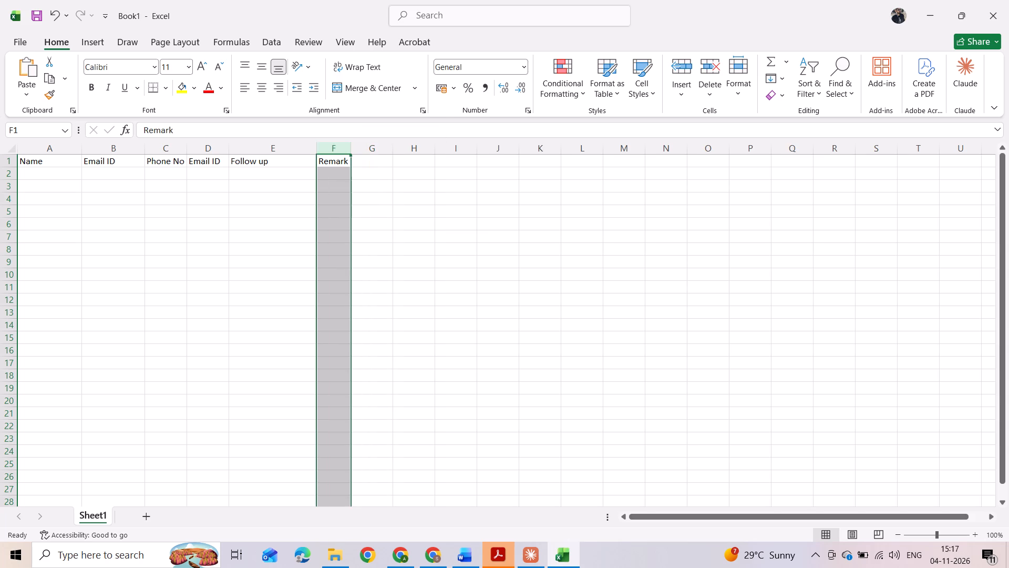
double_click(350, 149)
click(368, 150)
click(374, 152)
click(339, 147)
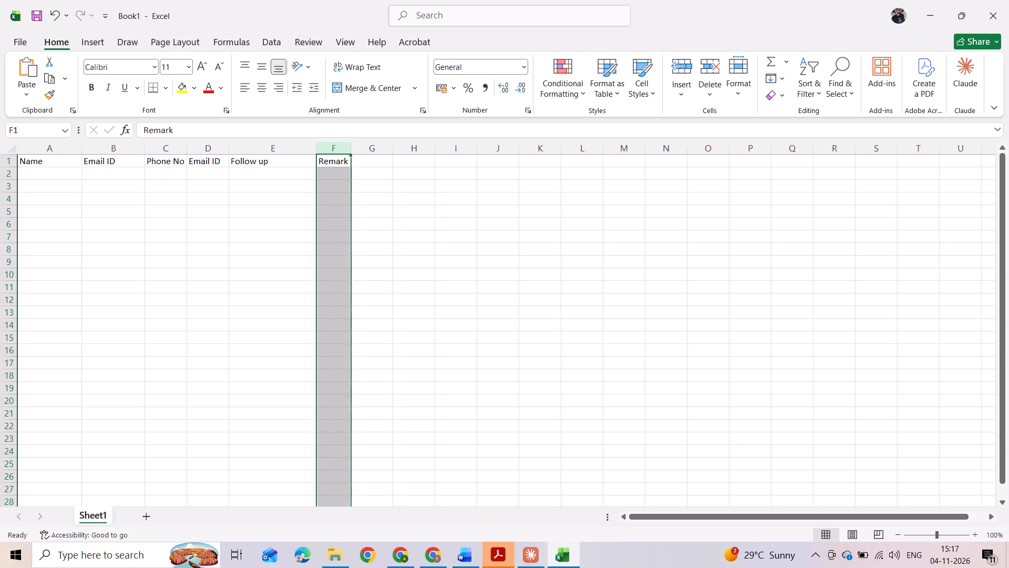
click(352, 151)
click(351, 148)
drag(351, 148, 367, 149)
double_click(372, 150)
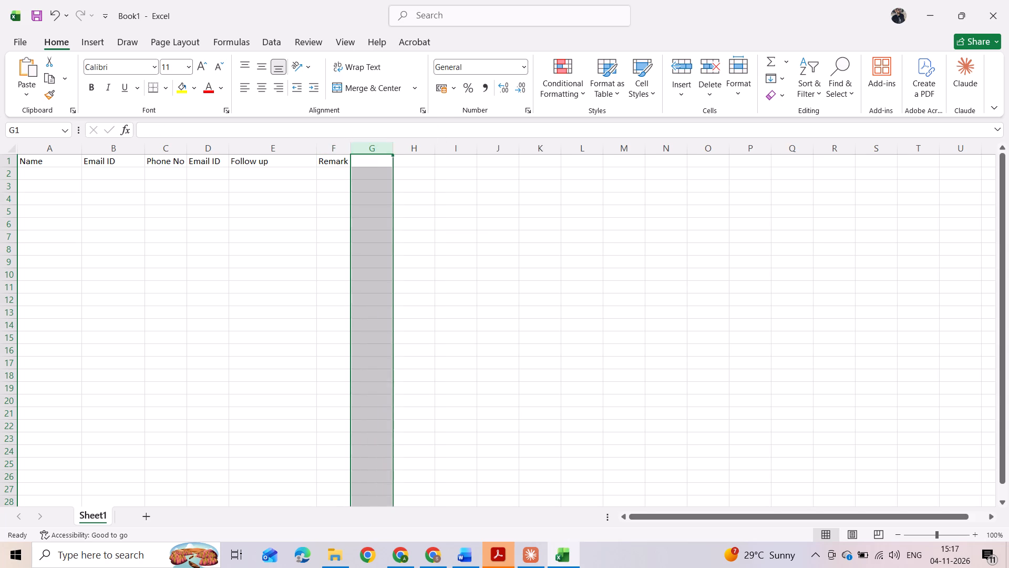
click(339, 146)
click(351, 150)
drag(351, 150, 366, 151)
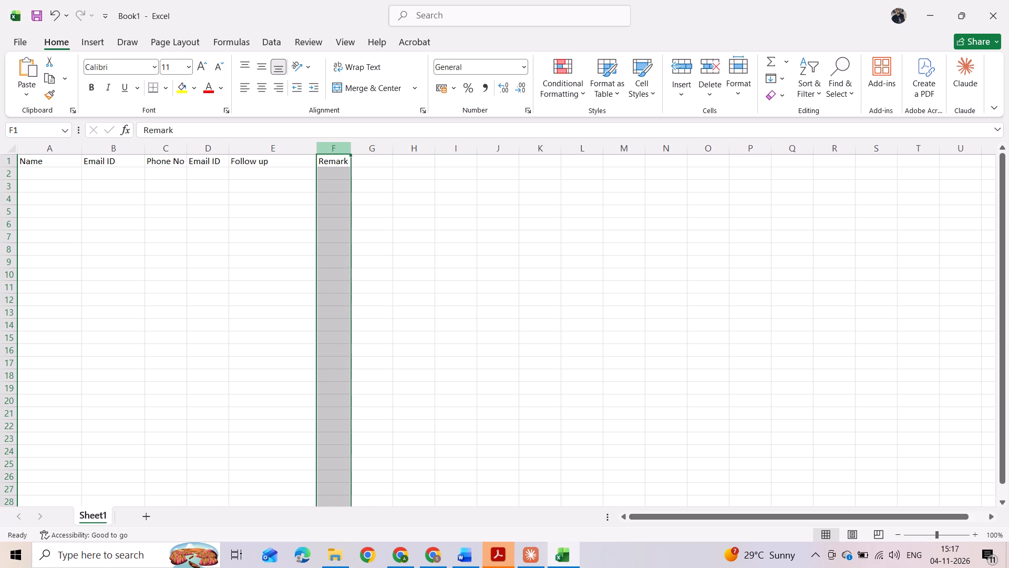
drag(351, 149, 377, 148)
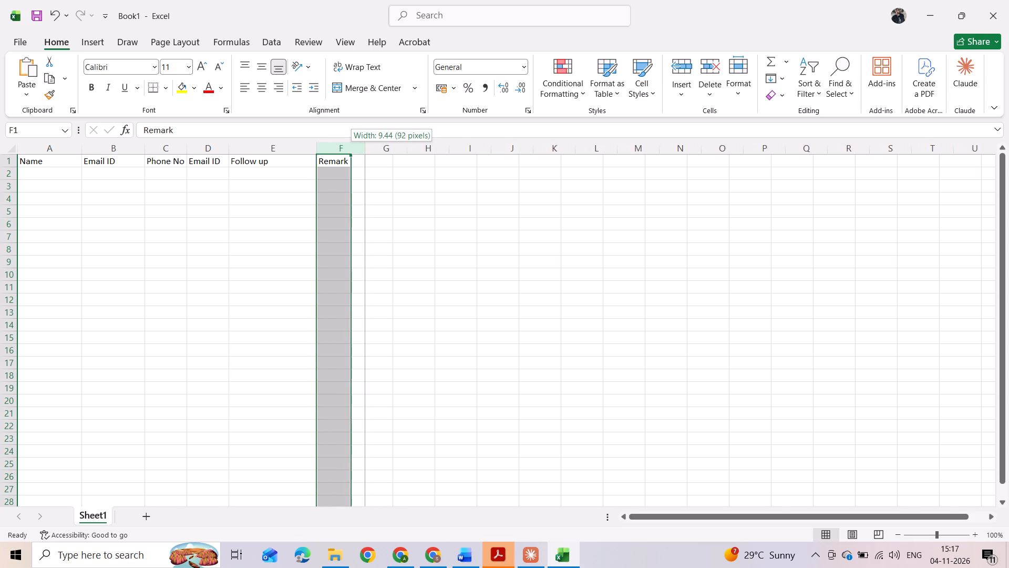
drag(377, 148, 423, 146)
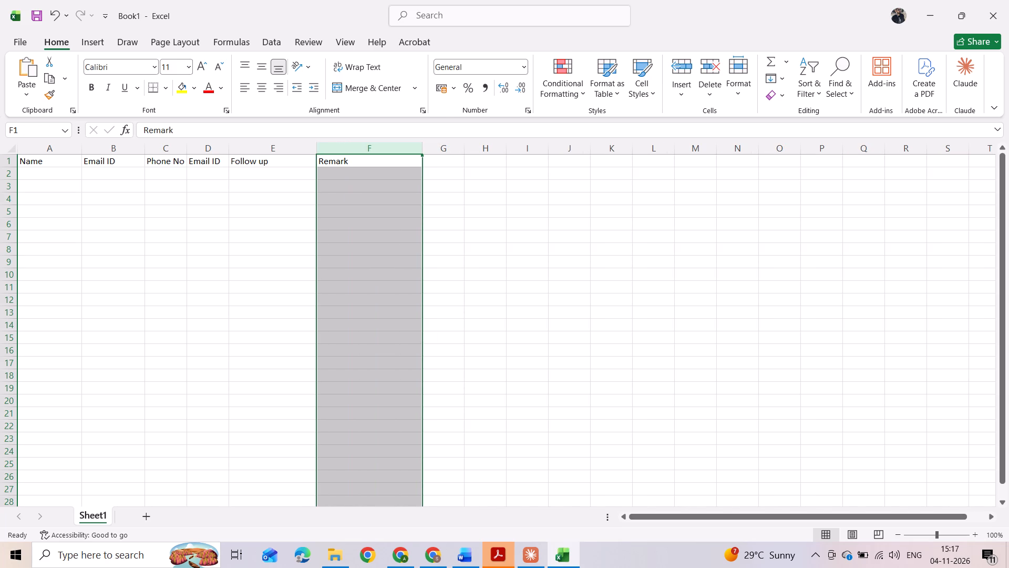
Insert a blank column before the Follow up column.
click(259, 150)
right_click(244, 153)
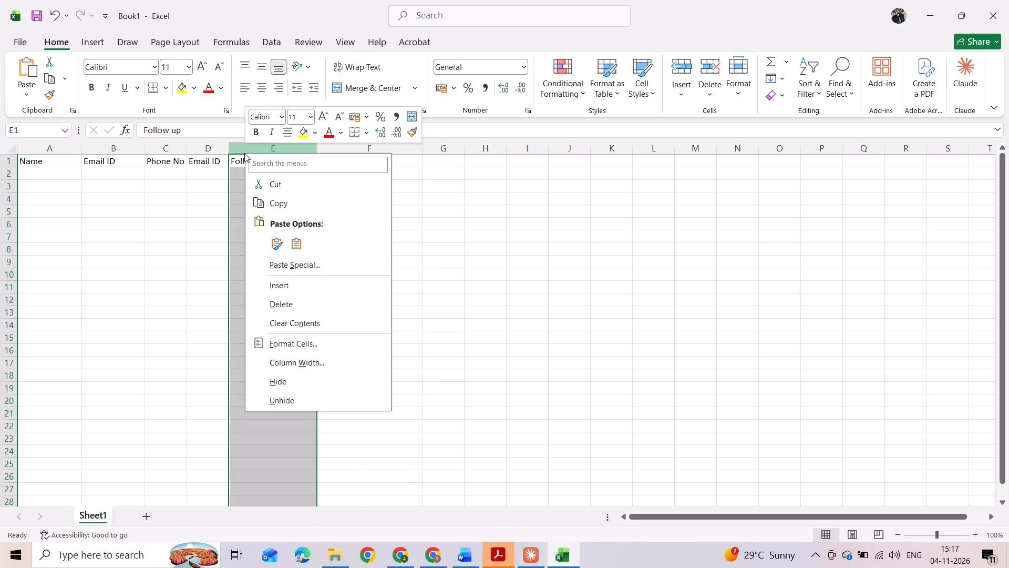
click(280, 286)
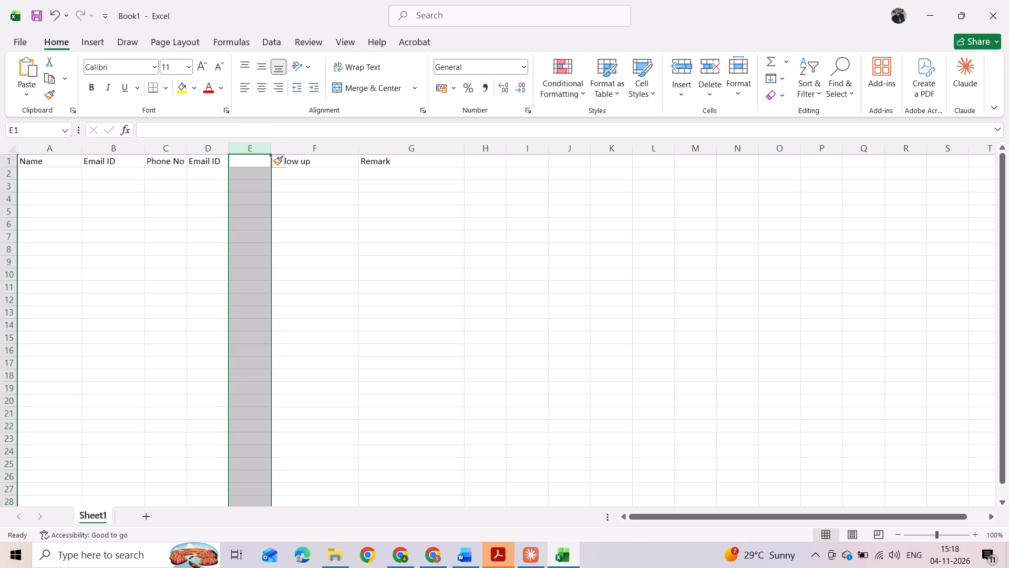
Enter the heading "Call Time" in cell E1 of the new column.
click(242, 161)
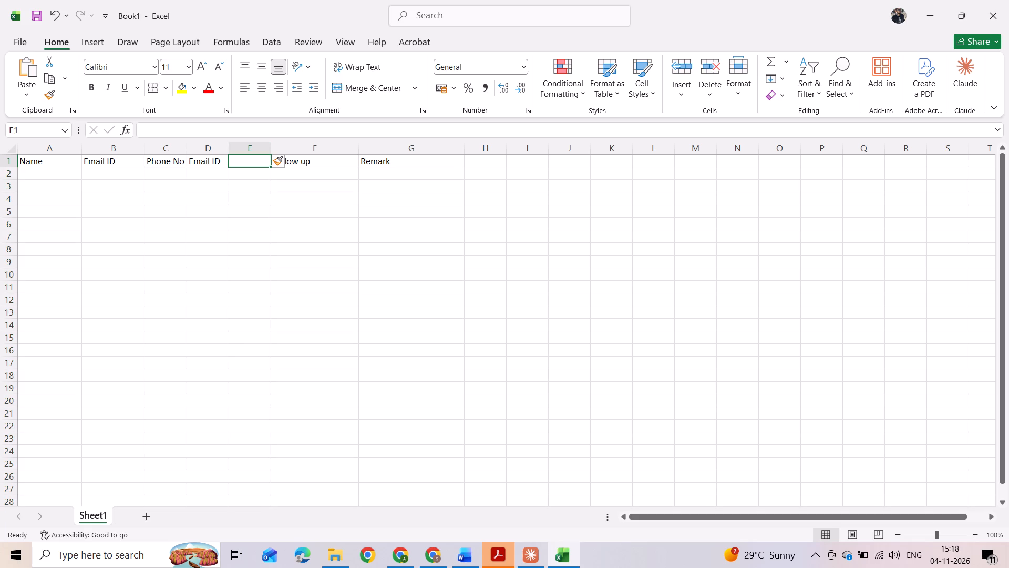
click(242, 161)
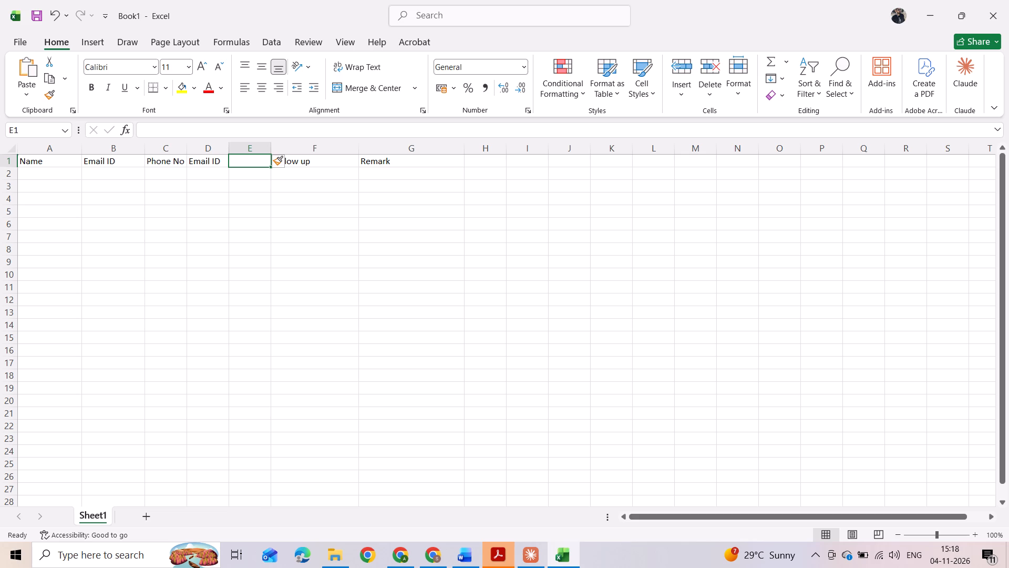
click(242, 161)
key(shift+c)
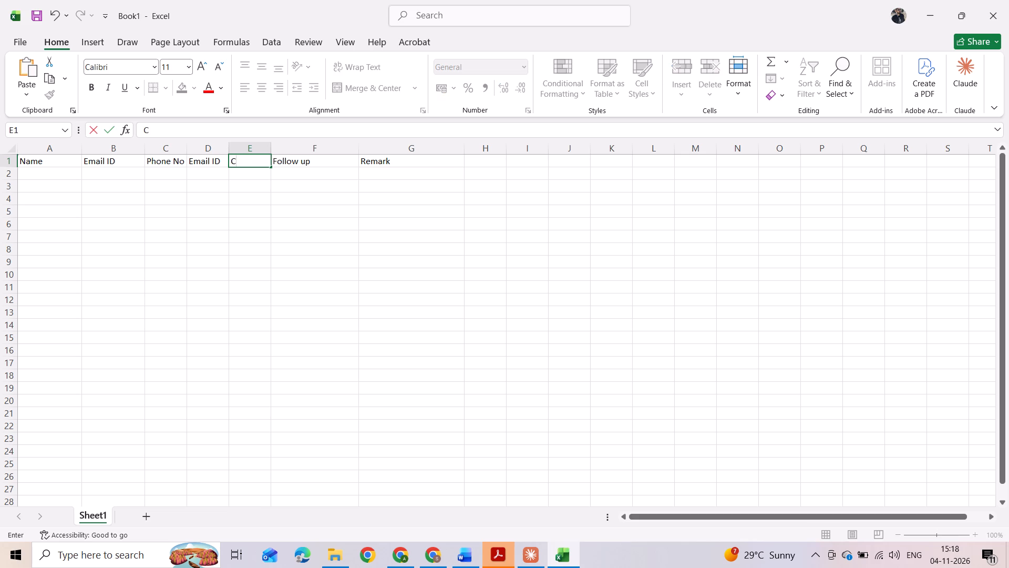
text(all)
key(space)
text(Ti)
text(mi)
key(BackSpace)
key(e)
key(i)
key(BackSpace)
click(40, 173)
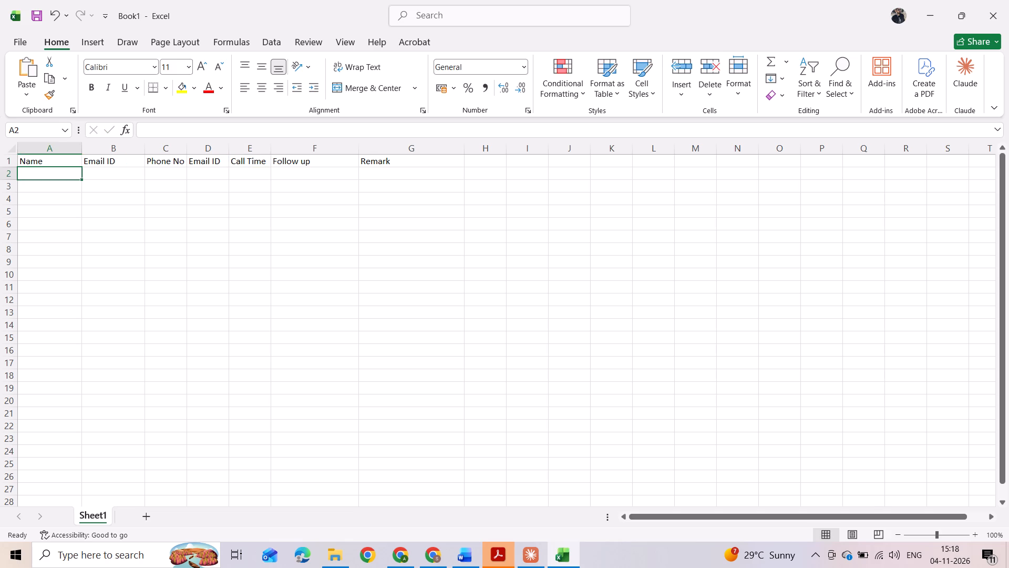
Bring up the open CRM lead record in Chrome and place the Excel workbook over it in a reduced window.
click(400, 550)
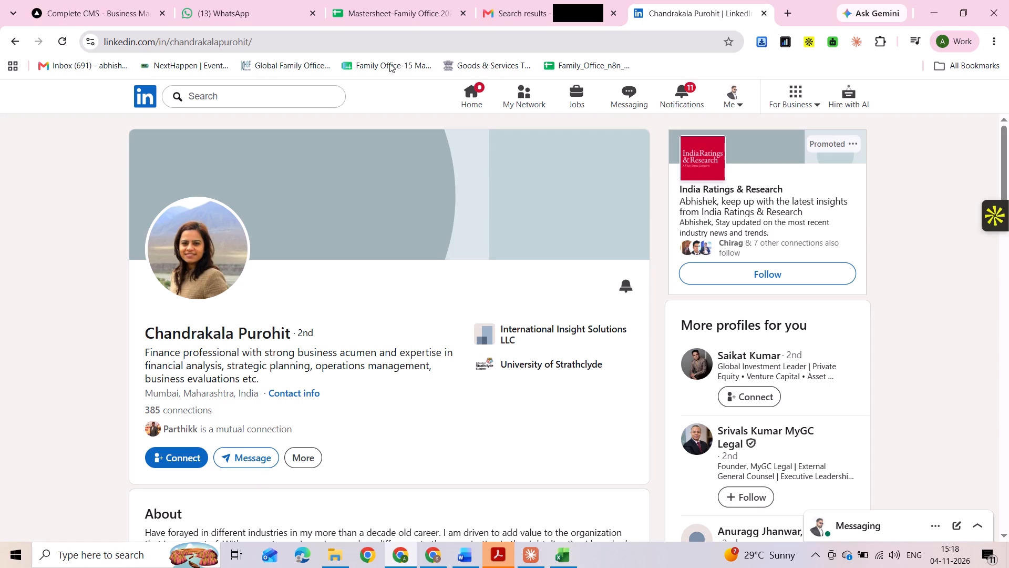
click(84, 1)
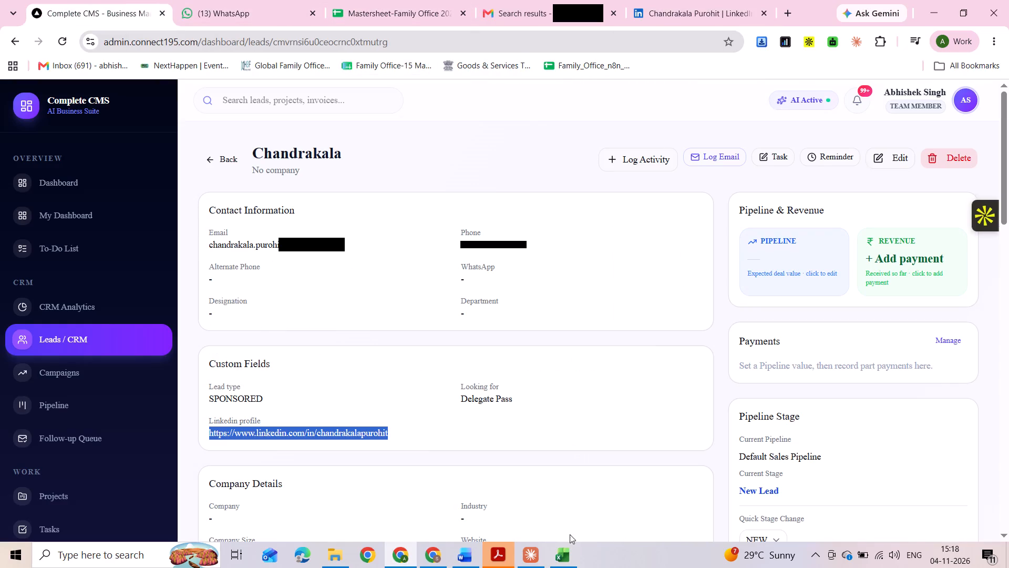
click(561, 558)
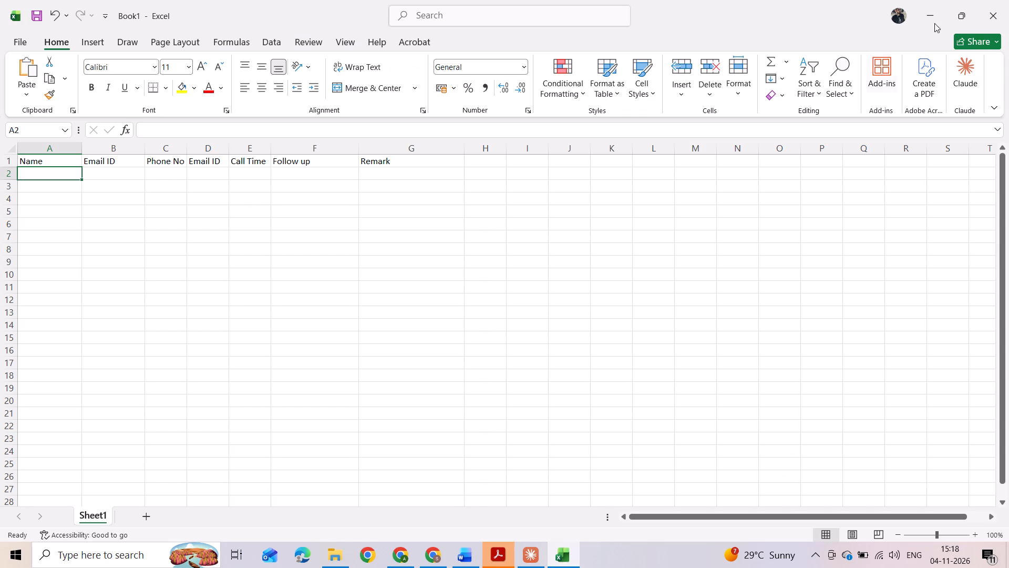
click(959, 9)
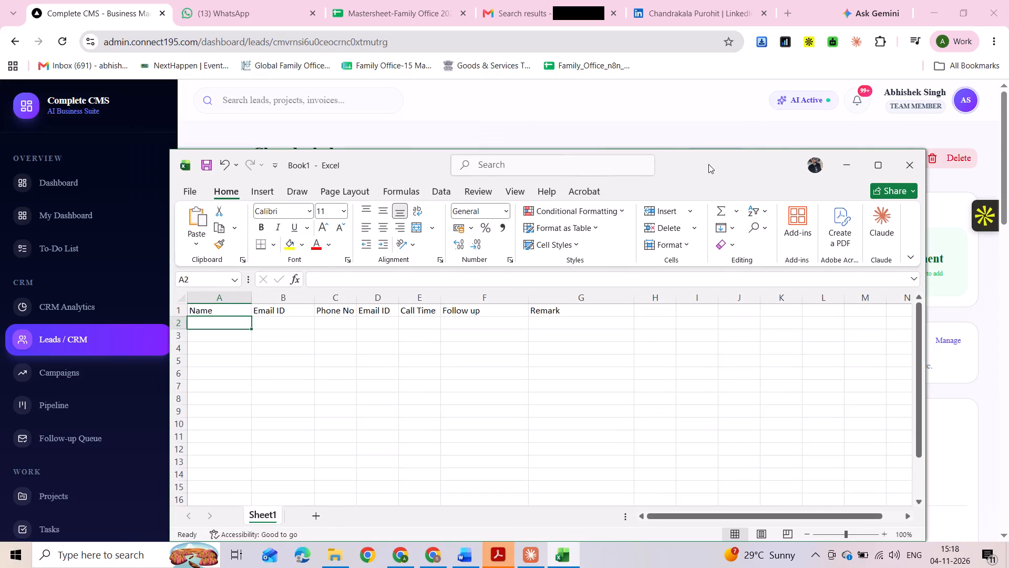
Shrink and move the Excel window below the CRM lead's contact information, leaving the name, email and phone visible.
drag(708, 164, 739, 108)
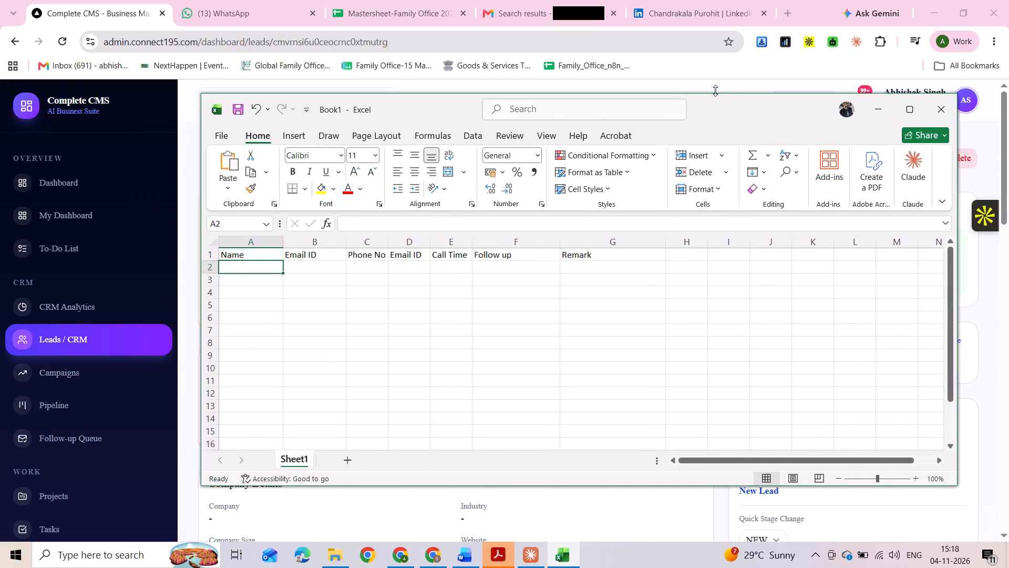
drag(715, 90, 730, 184)
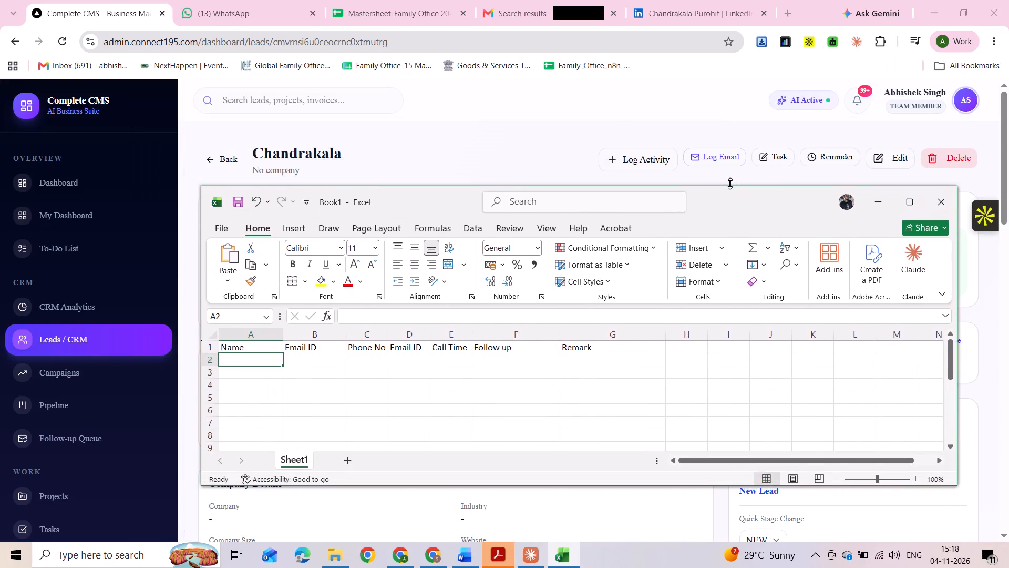
click(712, 215)
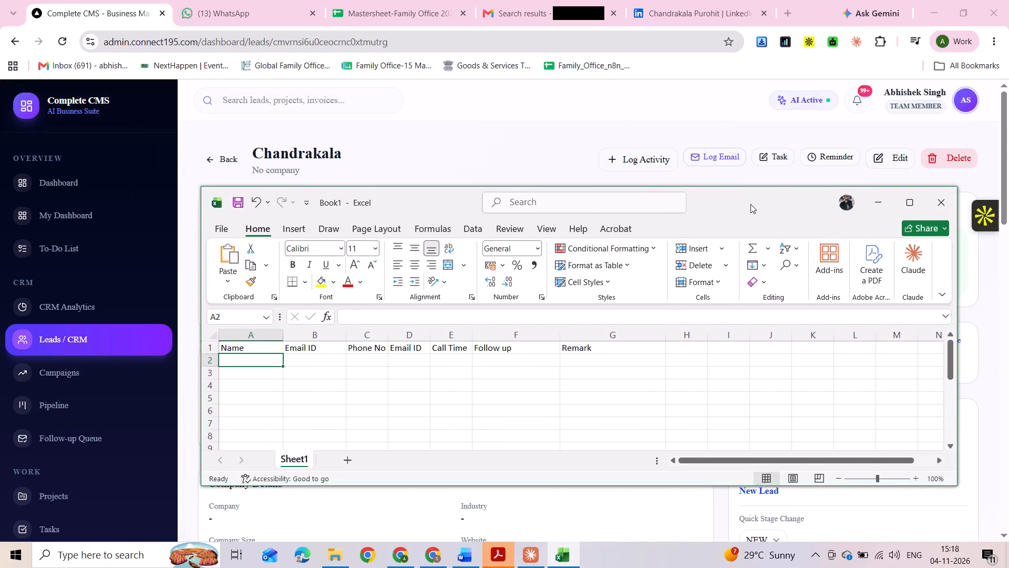
click(750, 204)
drag(741, 210, 751, 241)
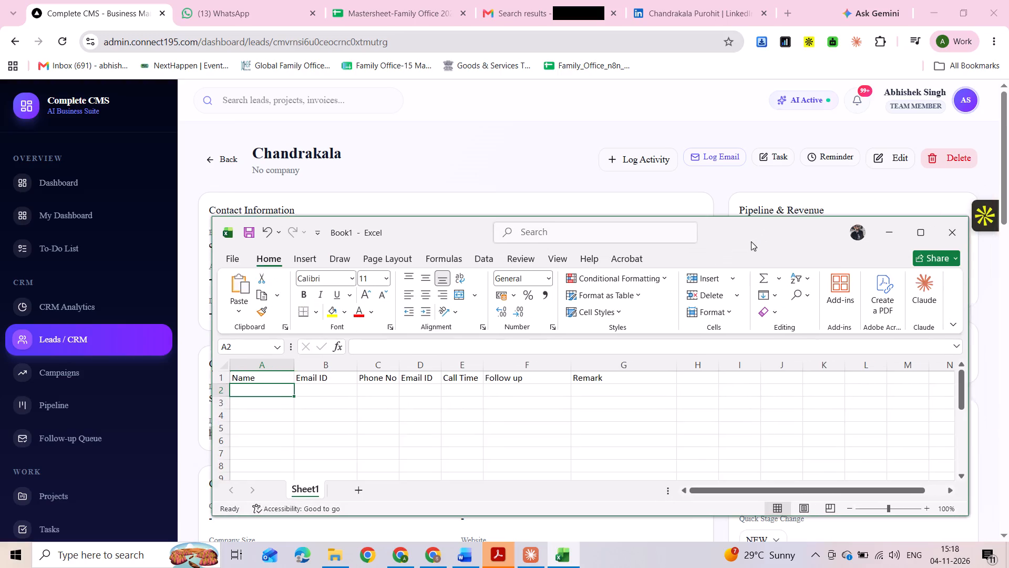
drag(751, 241, 714, 282)
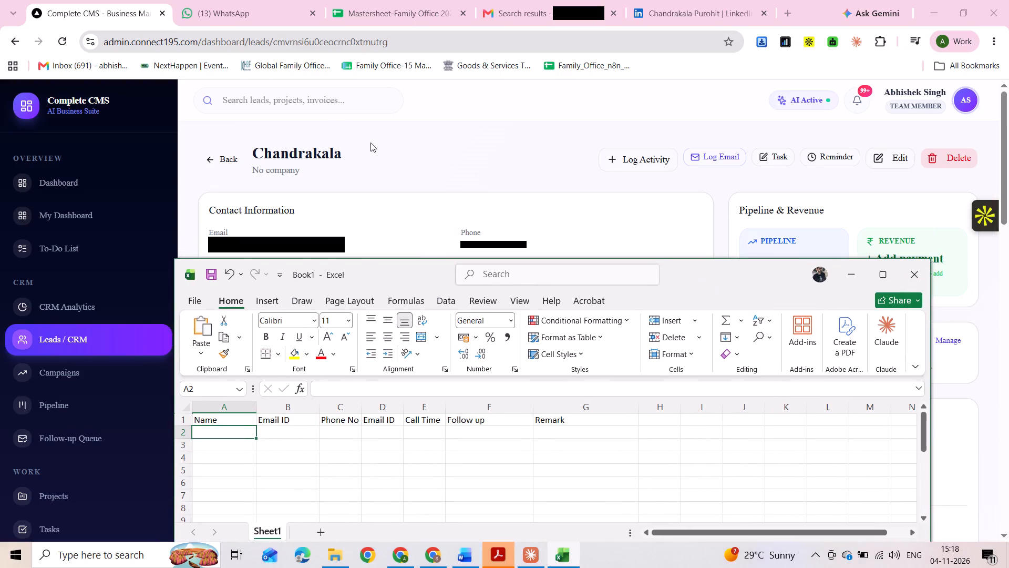
Copy the lead's name from the CRM record in Chrome into cell A2 of the Excel sheet and set its font size to 10.
drag(353, 158, 255, 153)
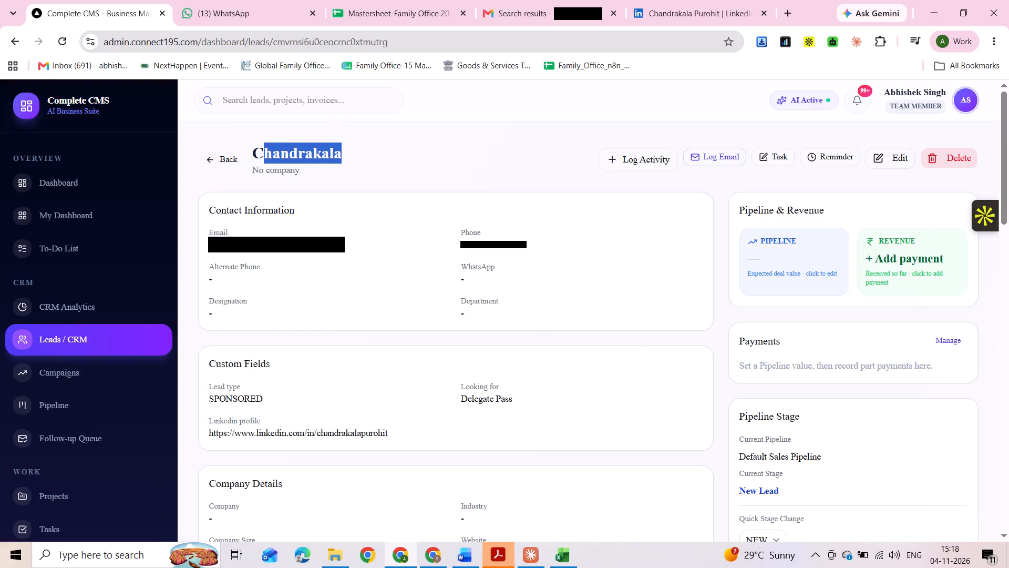
drag(255, 153, 255, 153)
key(ctrl+c)
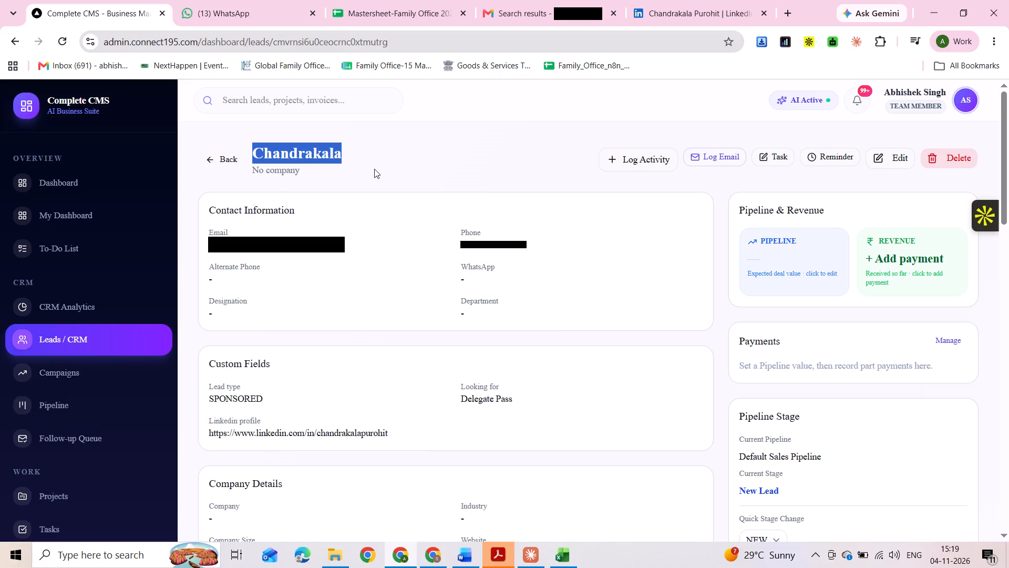
key(alt+Tab)
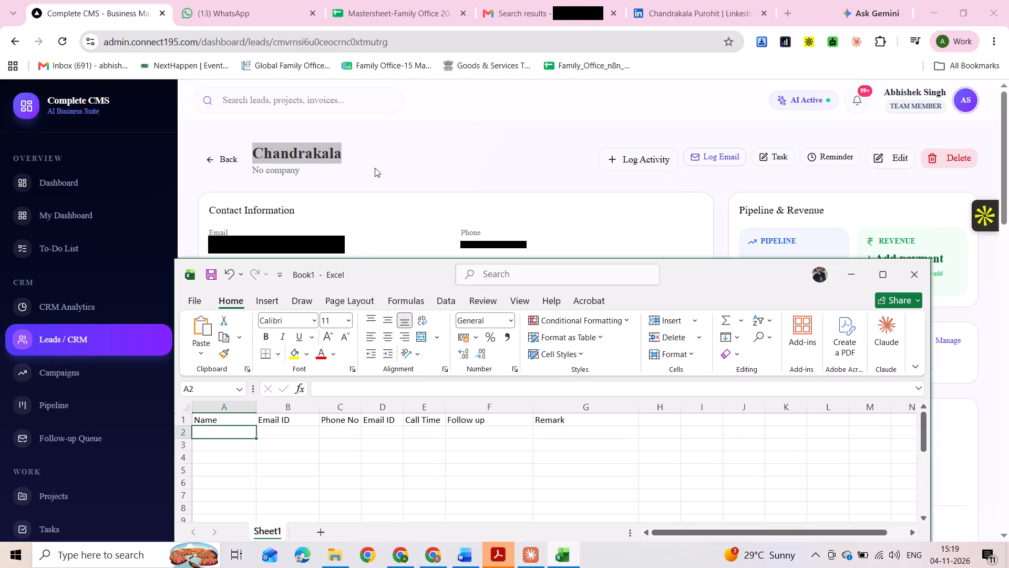
key(ctrl+v)
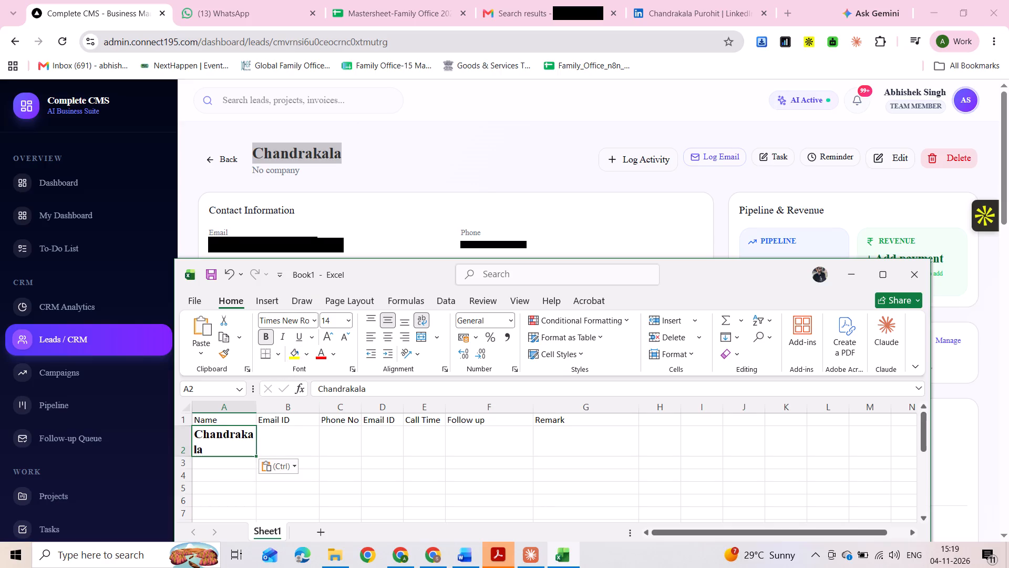
click(351, 320)
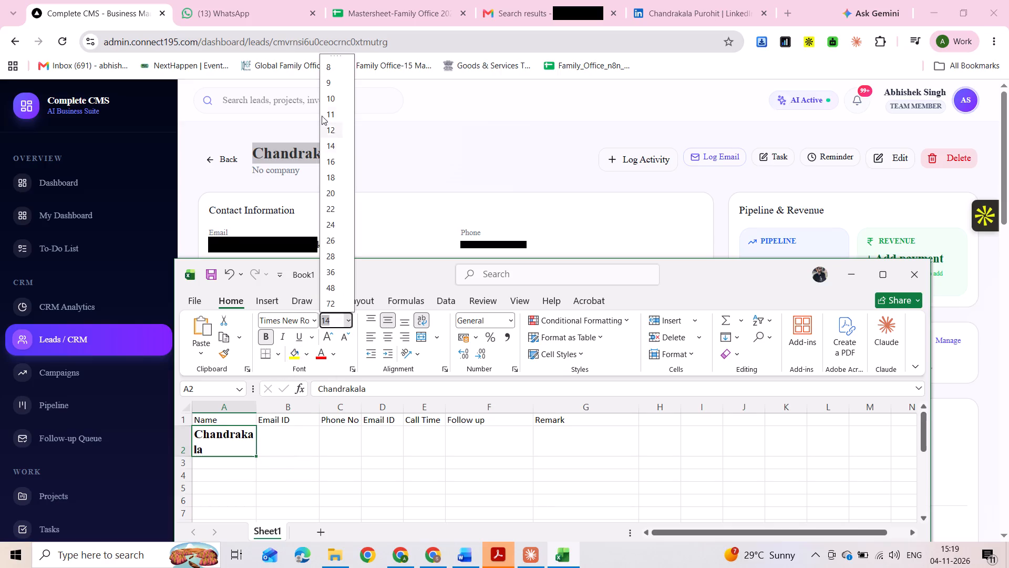
click(328, 98)
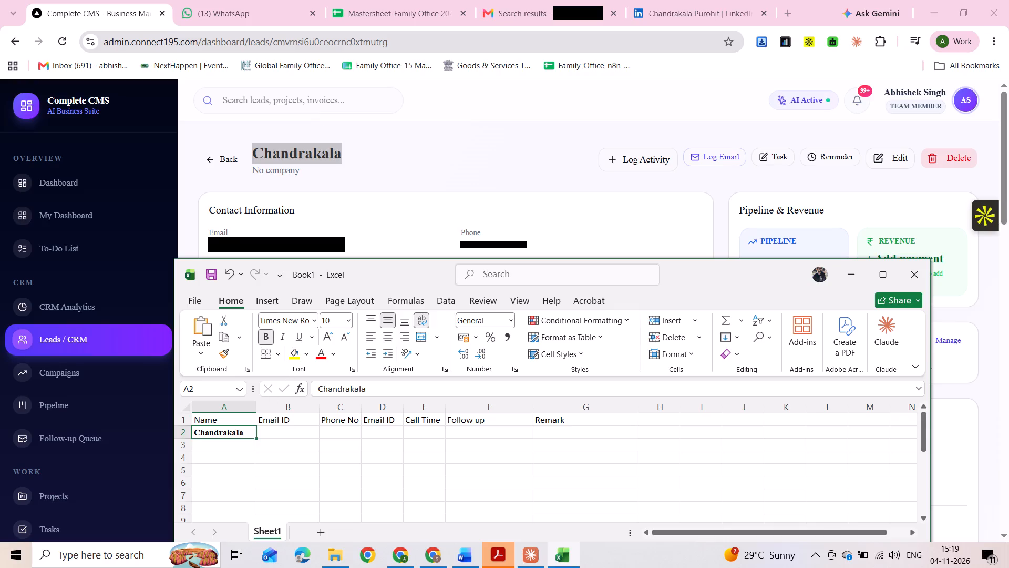
Copy the lead's email from the CRM record into cell B2 and fit column B's width to it.
click(277, 435)
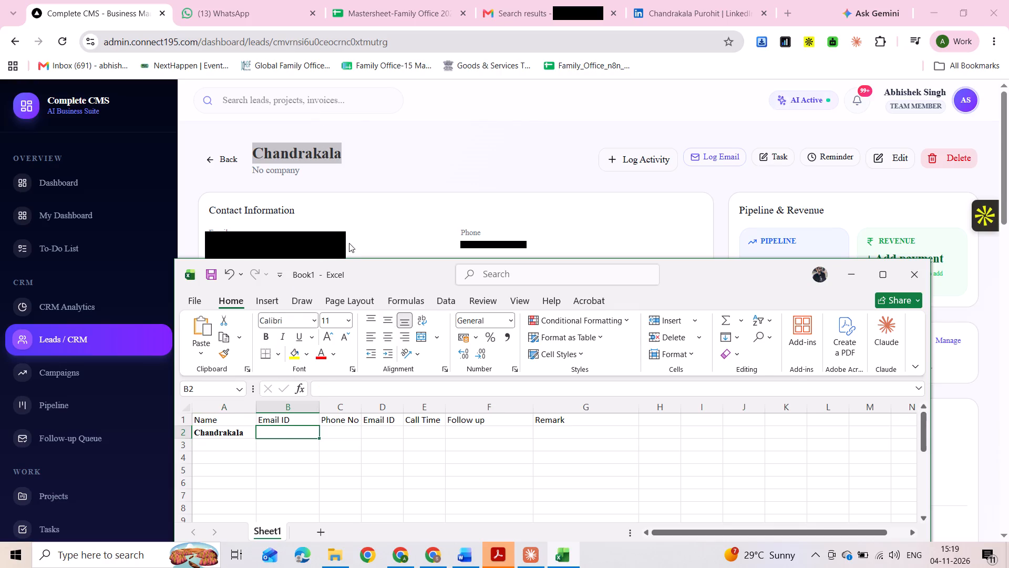
drag(349, 243, 207, 241)
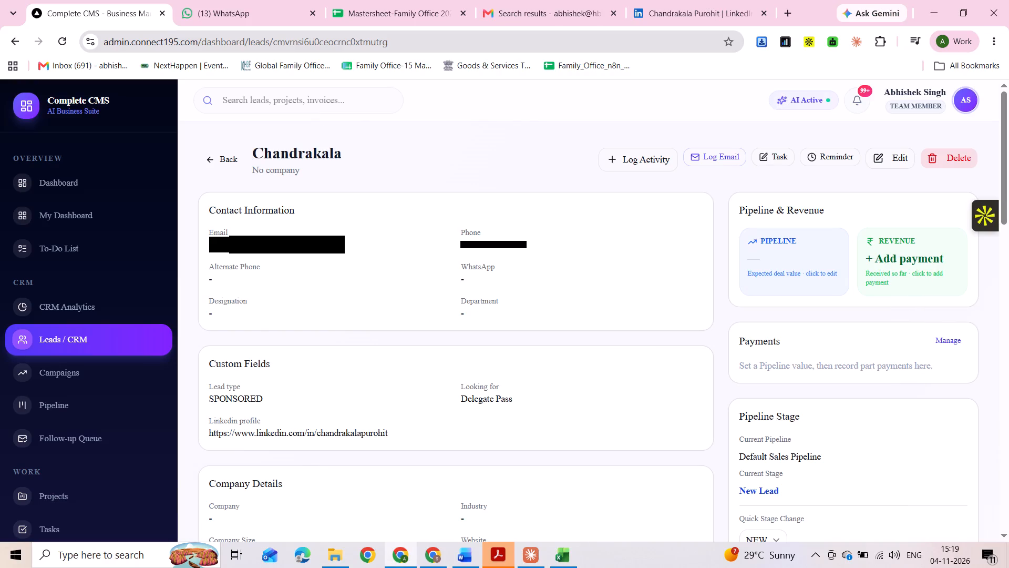
key(ctrl+c)
key(alt+Tab)
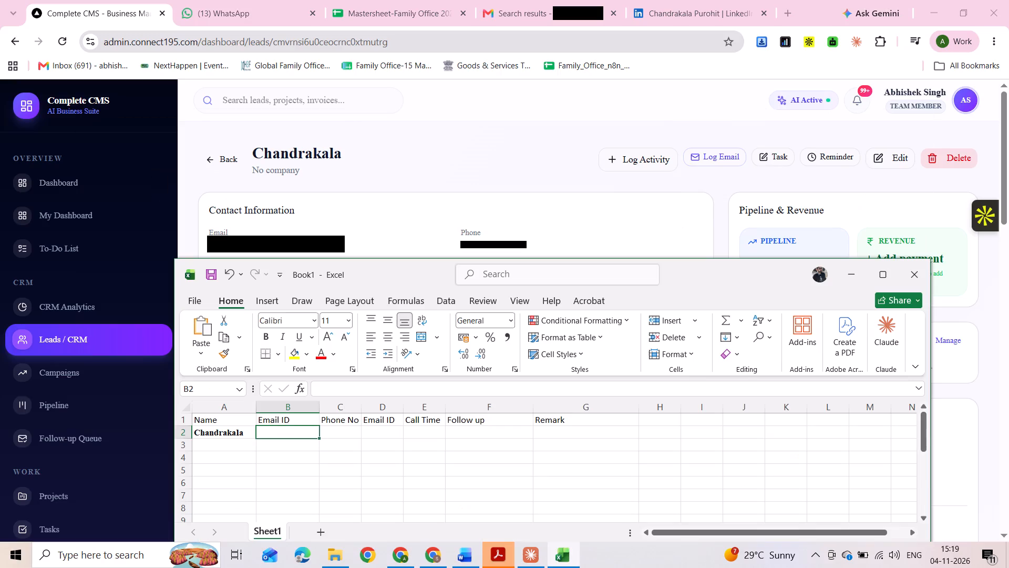
key(ctrl+v)
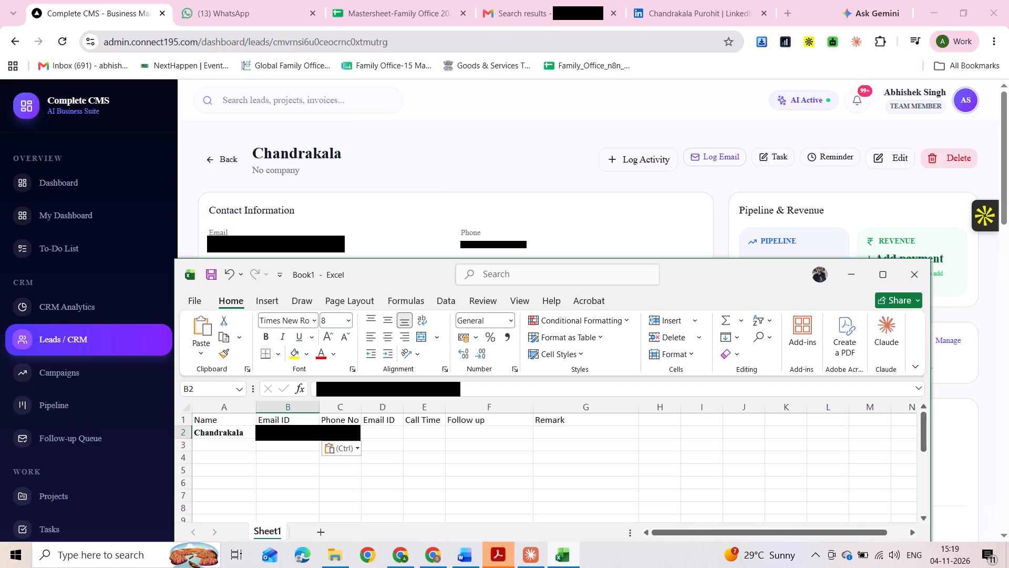
double_click(321, 403)
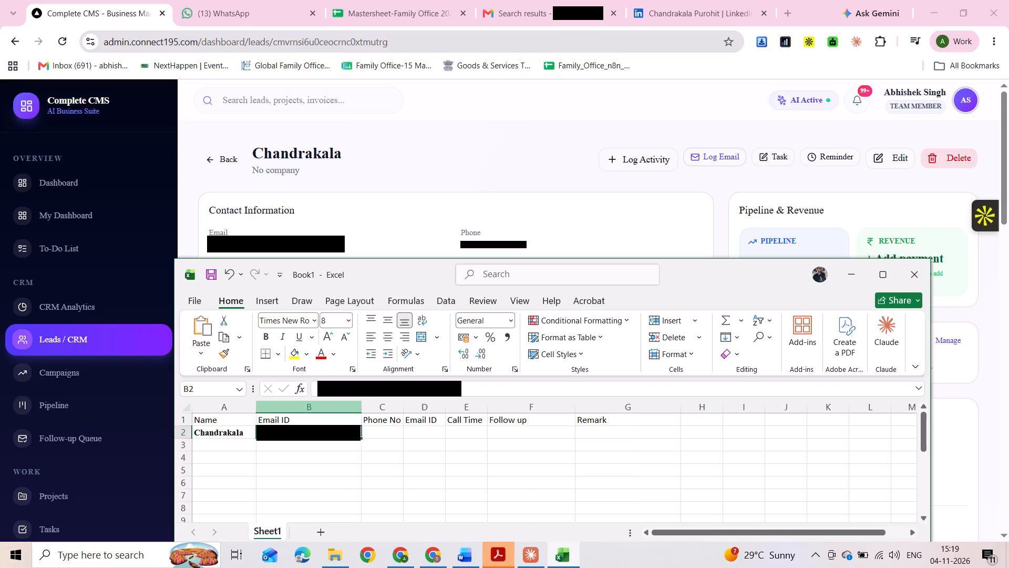
Copy the lead's phone number from the CRM record into cell C2 under Phone No.
key(alt+Tab)
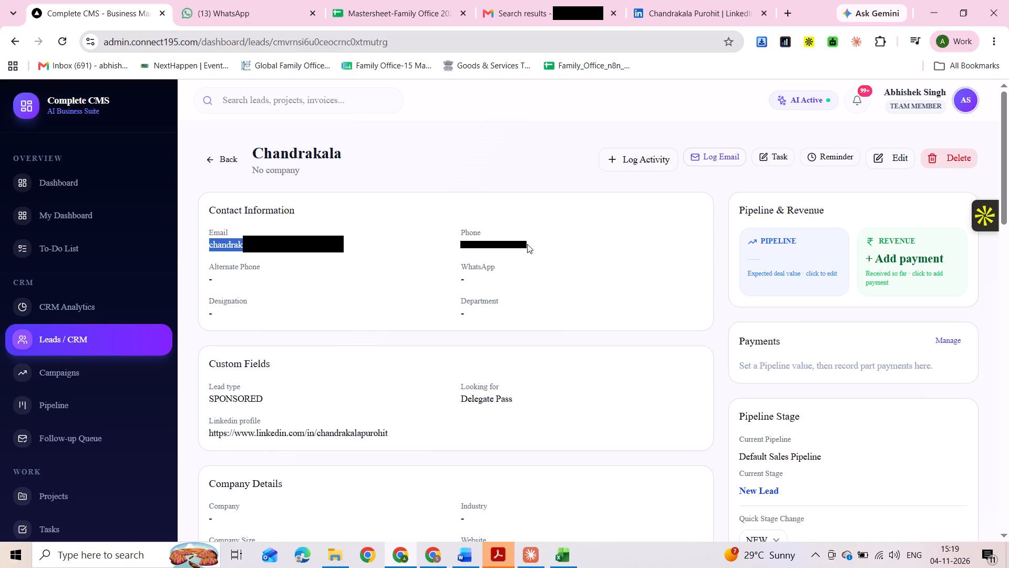
drag(527, 244, 477, 252)
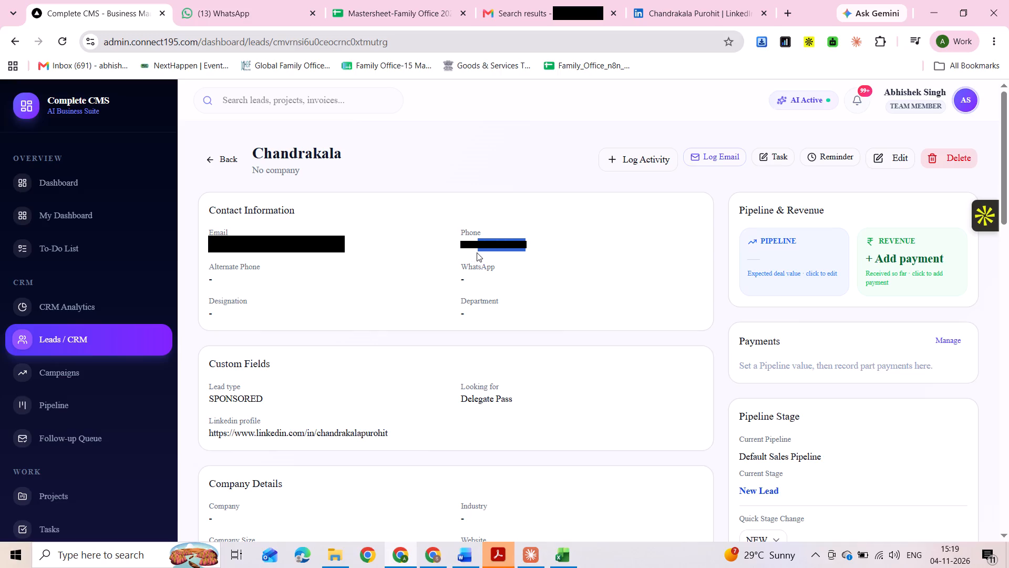
key(ctrl+c)
key(ctrl+c)
key(alt+Tab)
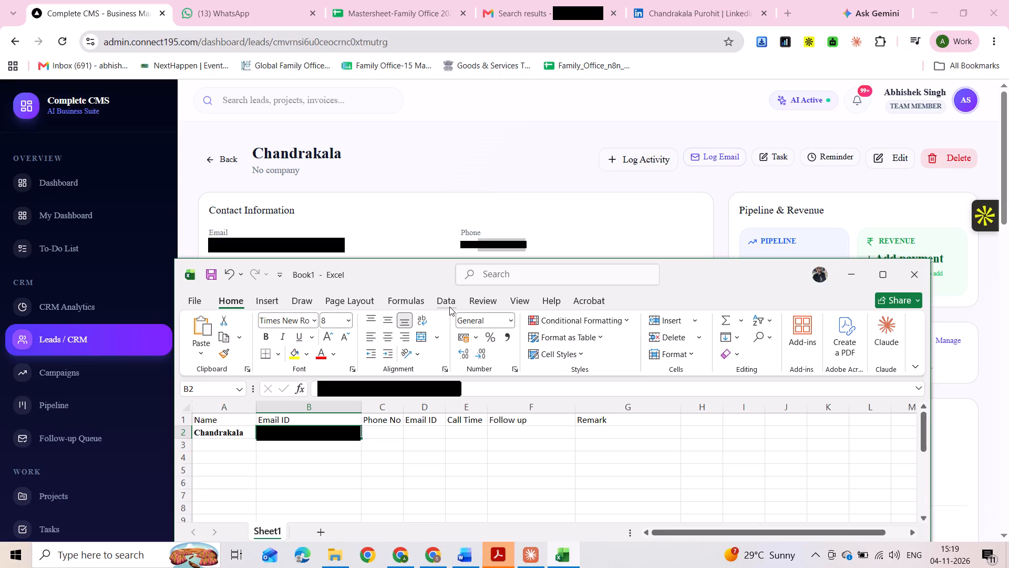
key(Tab)
key(Tab)
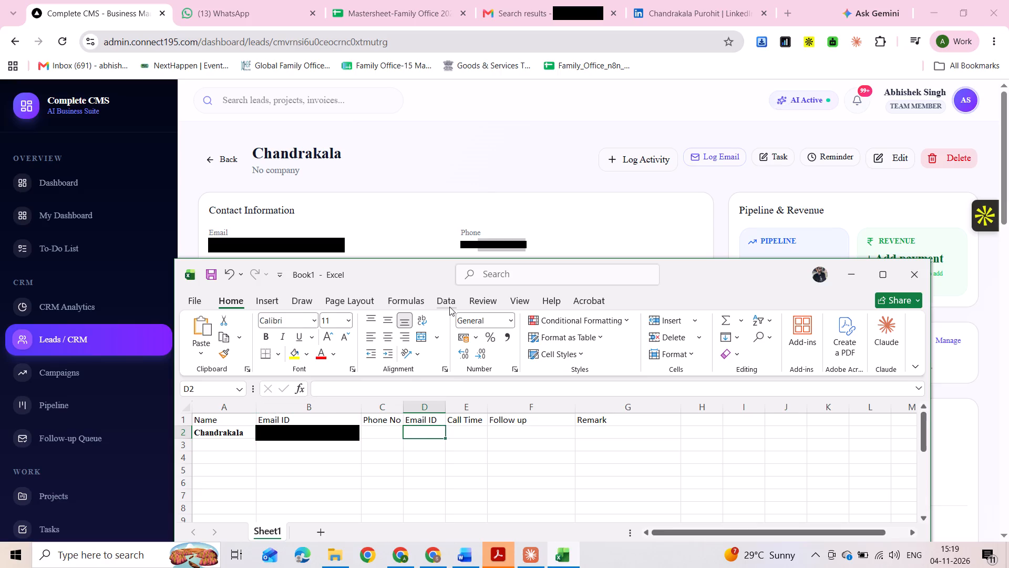
key(ctrl+v)
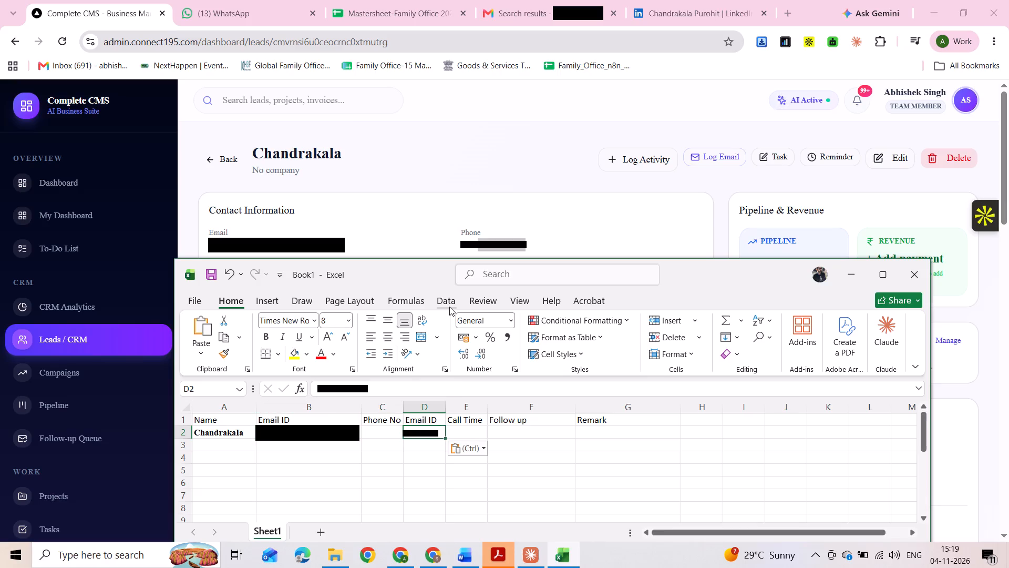
key(ctrl+x)
key(Left)
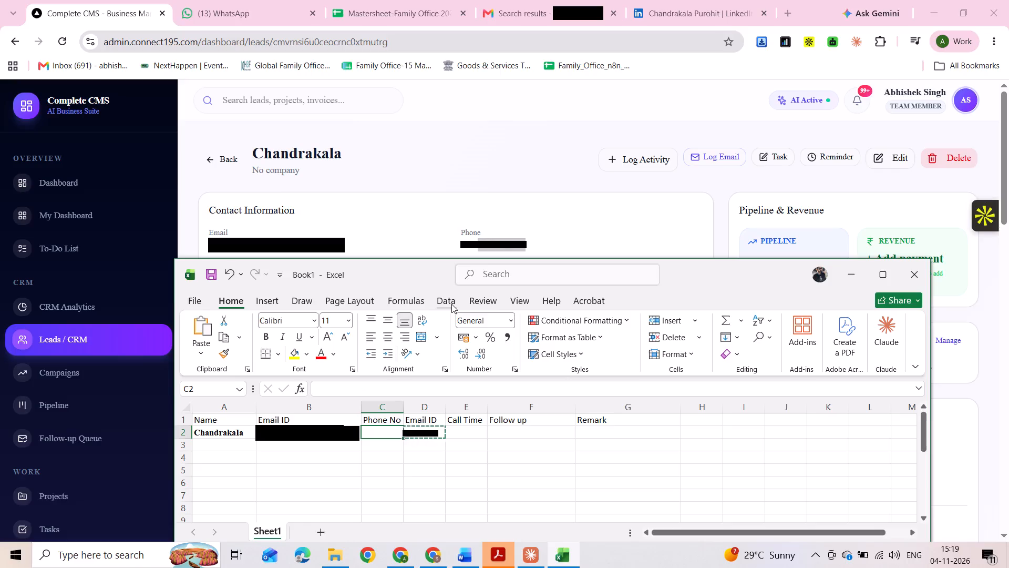
key(ctrl+v)
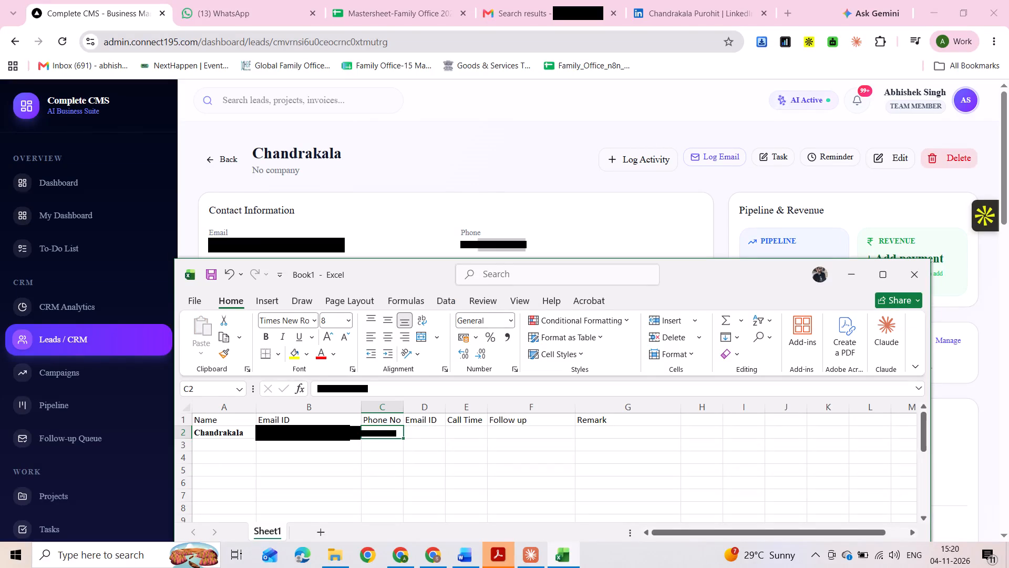
Delete the duplicate Email ID column between Phone No and Call Time.
click(422, 423)
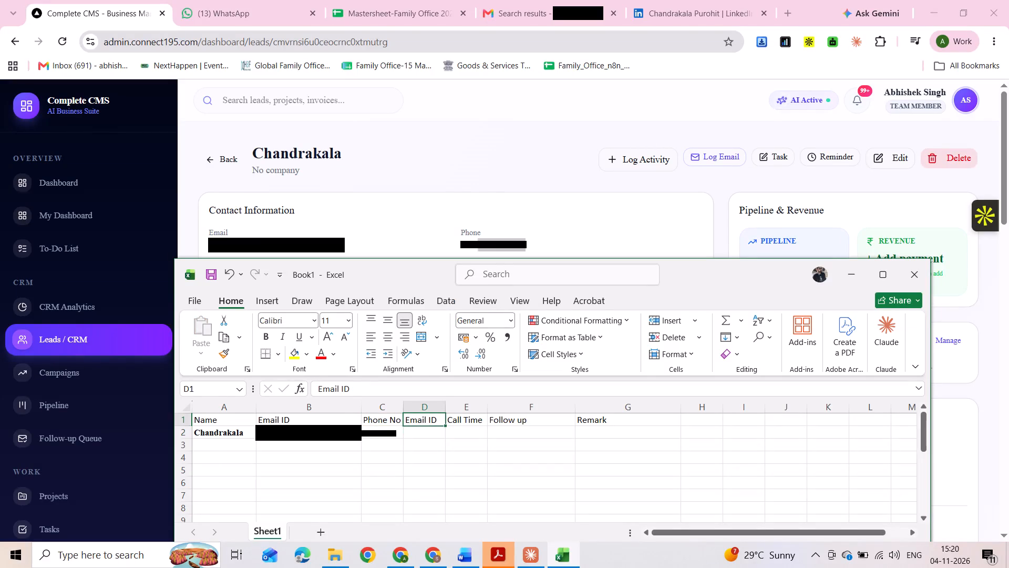
key(BackSpace)
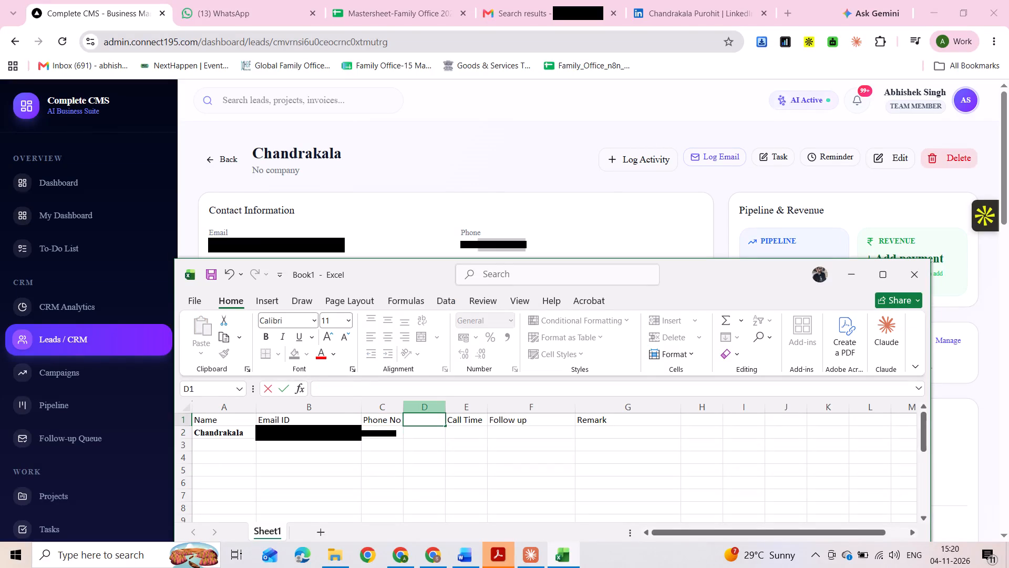
click(432, 413)
right_click(432, 413)
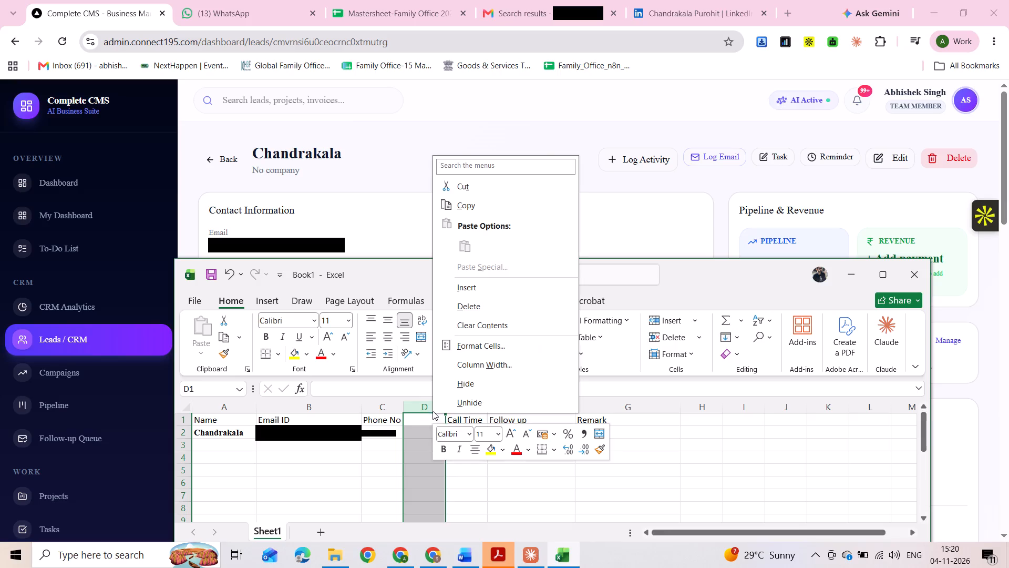
click(470, 307)
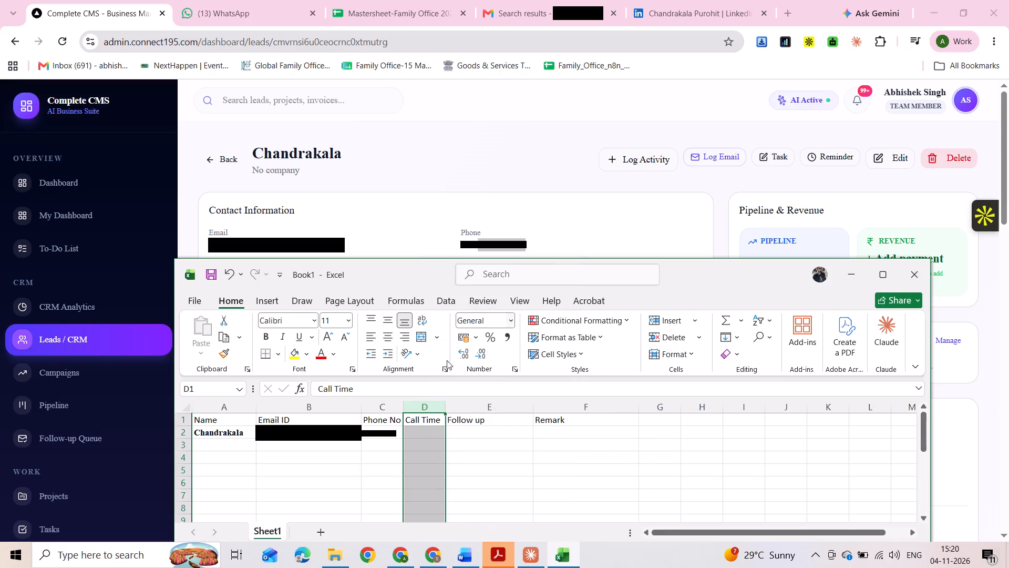
Enter 5:00 as the lead's call time in cell D2.
click(411, 431)
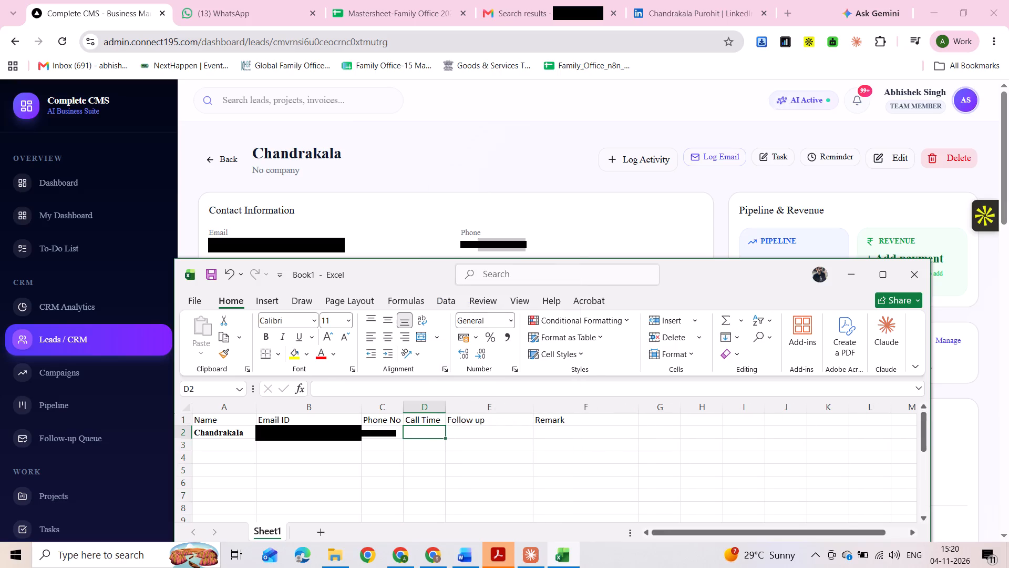
text(Call)
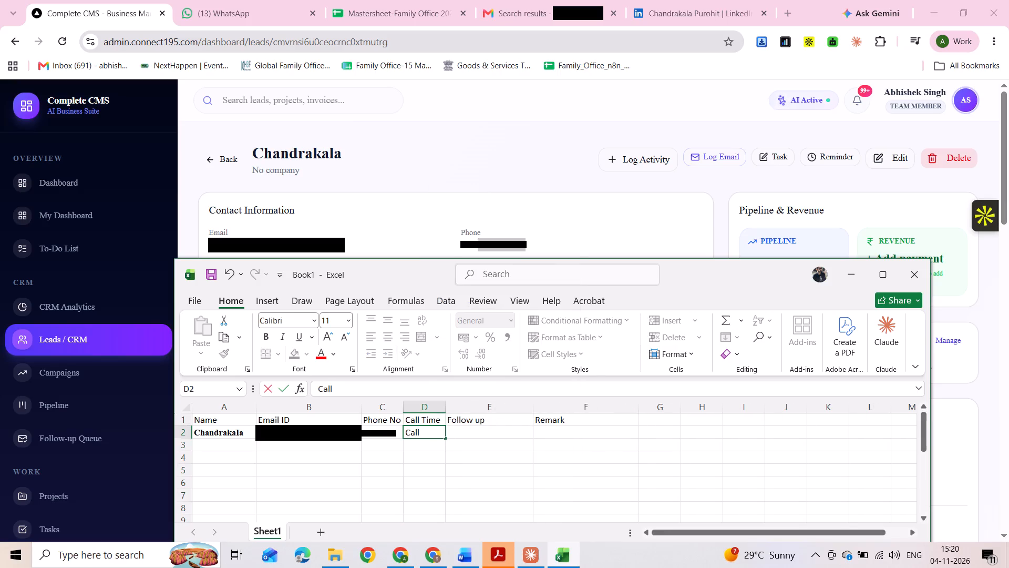
key(BackSpace)
key(BackSpace)
key(BackSpace)
key(BackSpace)
key(5)
text(:00)
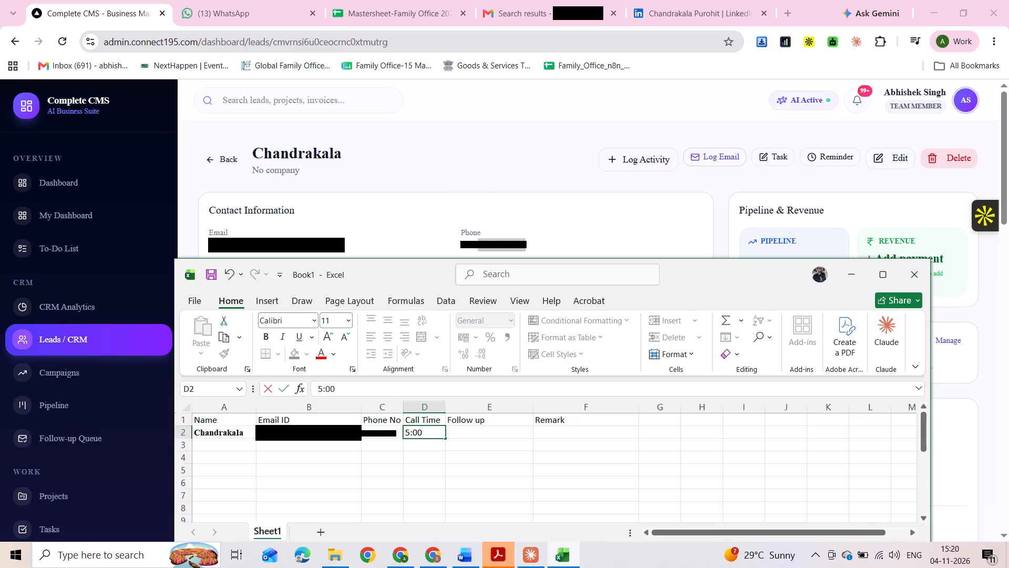
Switch to the CRM record in Chrome and set the lead's Quick Stage Change to Contact Attempted.
click(406, 557)
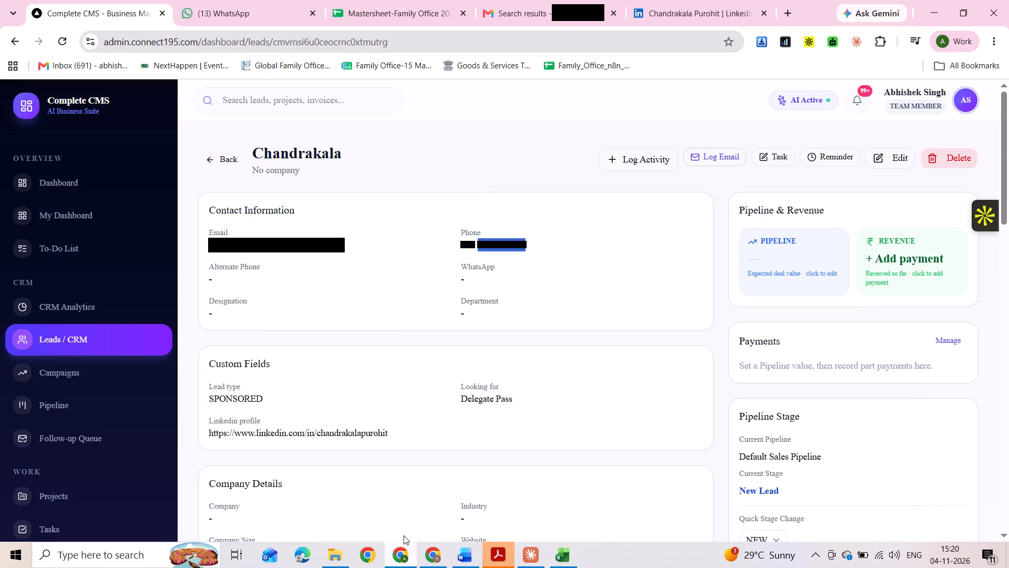
click(412, 365)
scroll(432, 370, down, 4)
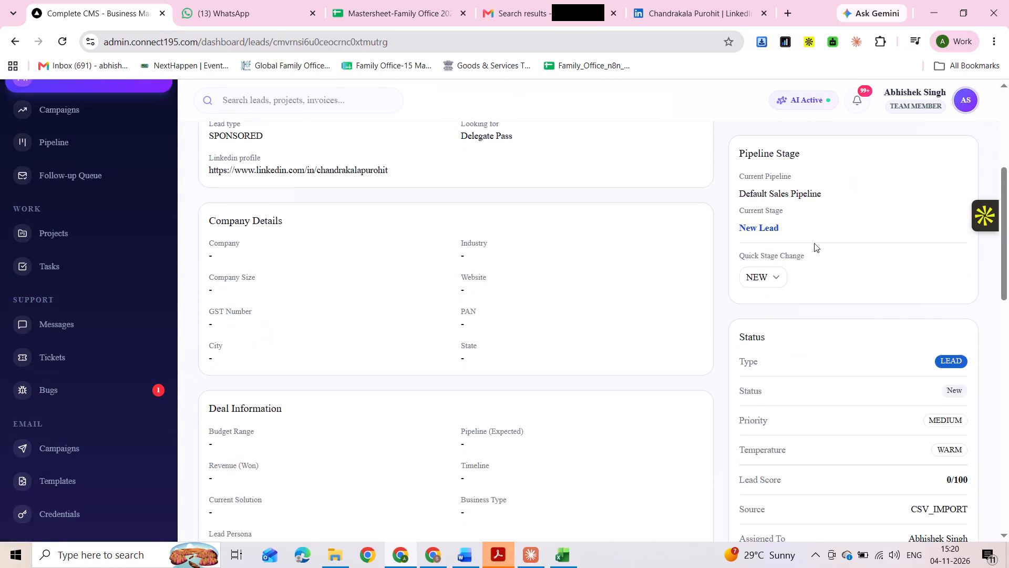
click(766, 276)
click(756, 349)
click(761, 280)
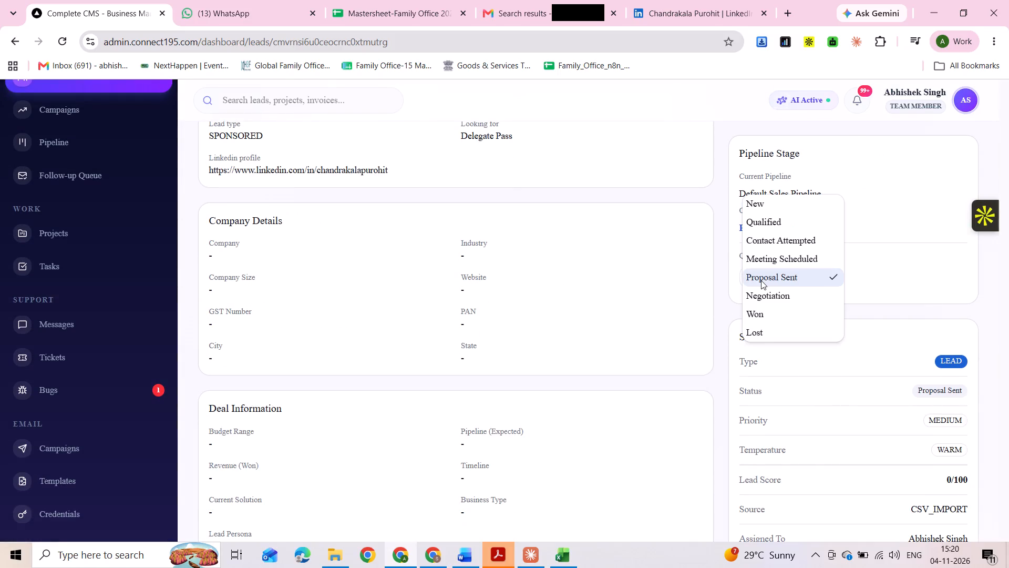
click(760, 280)
click(759, 280)
click(766, 245)
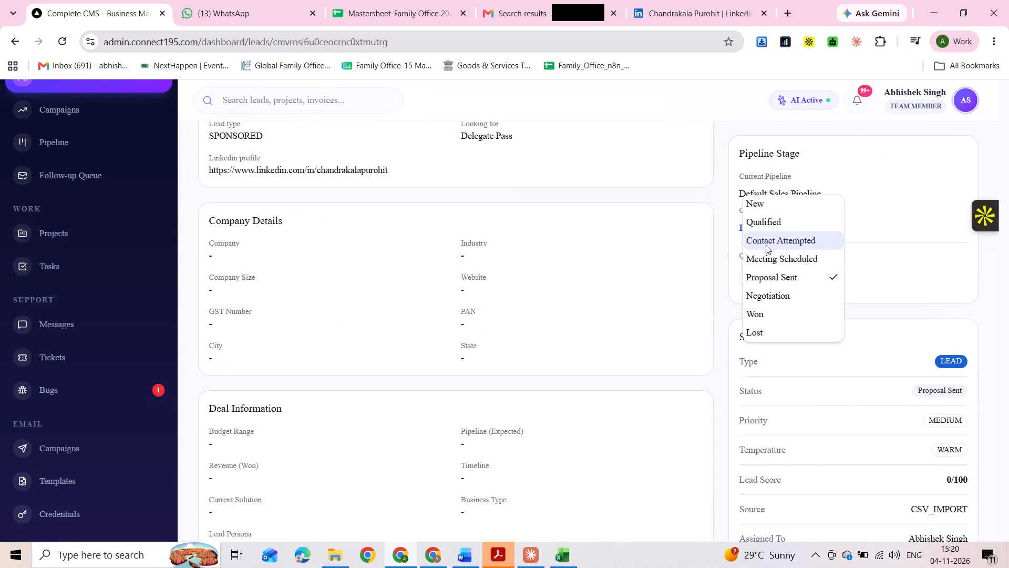
Write the note "Invitation send call 1st time" in the lead's Discussion section.
scroll(679, 284, down, 4)
scroll(471, 299, down, 4)
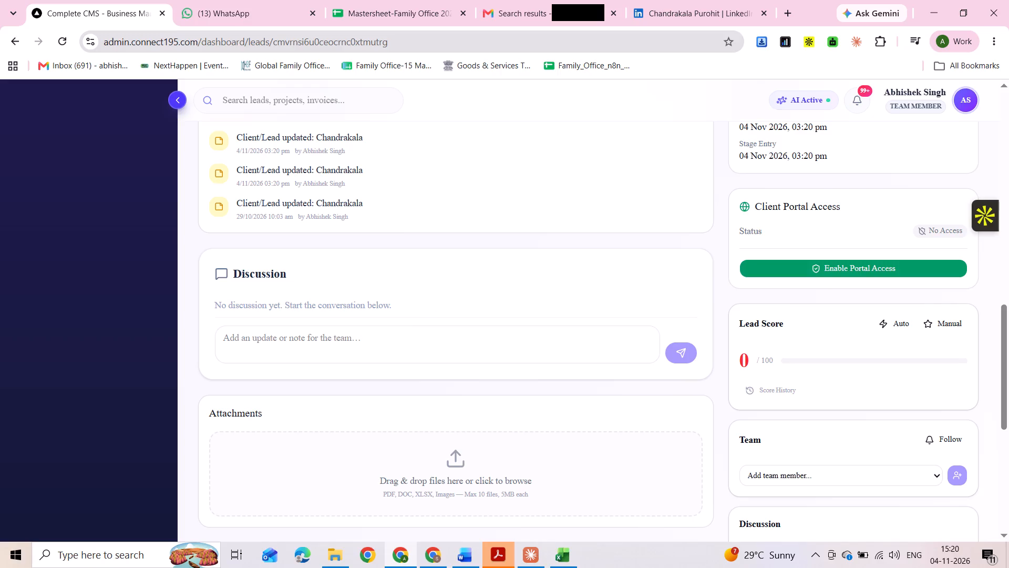
click(348, 336)
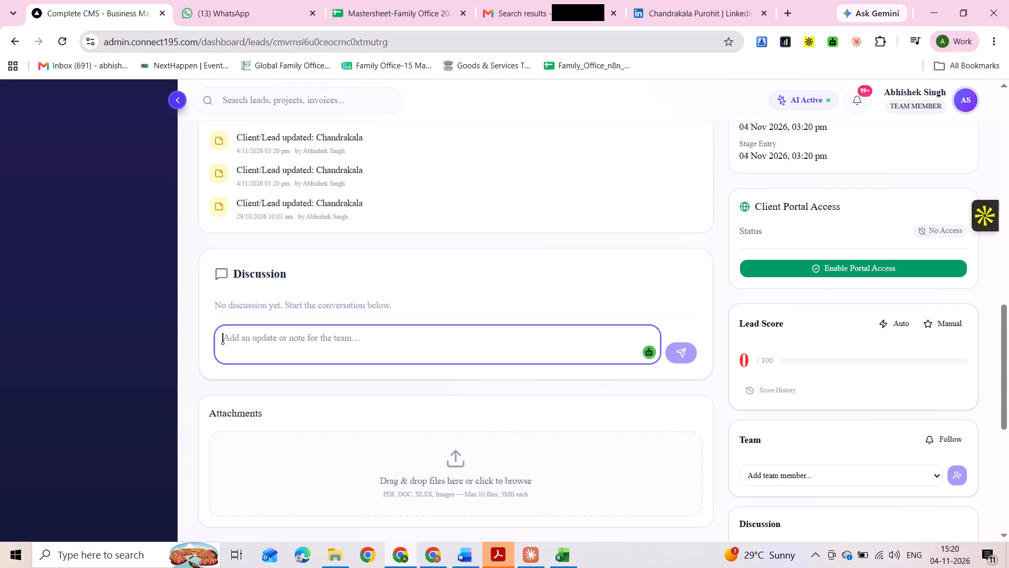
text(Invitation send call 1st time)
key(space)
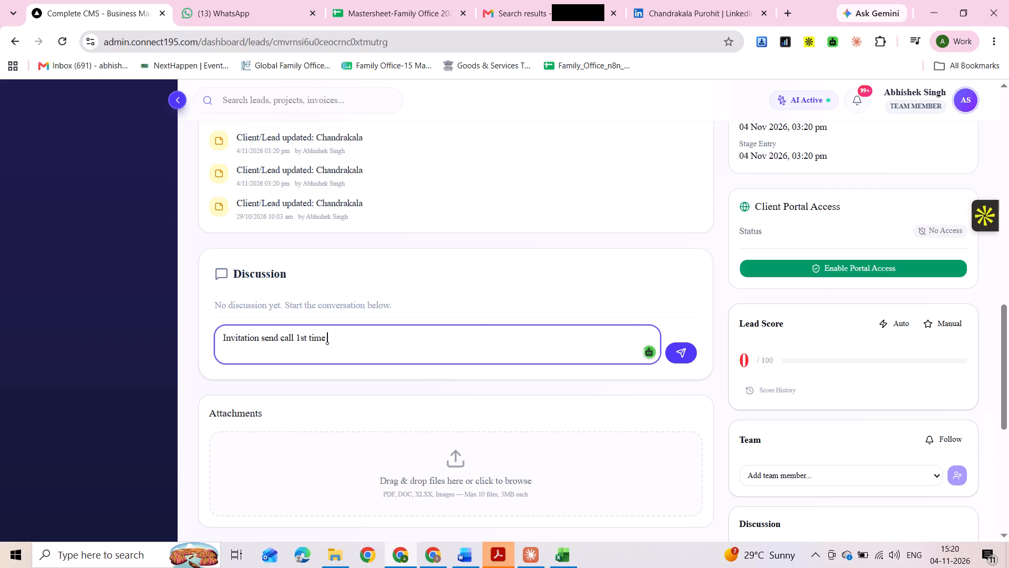
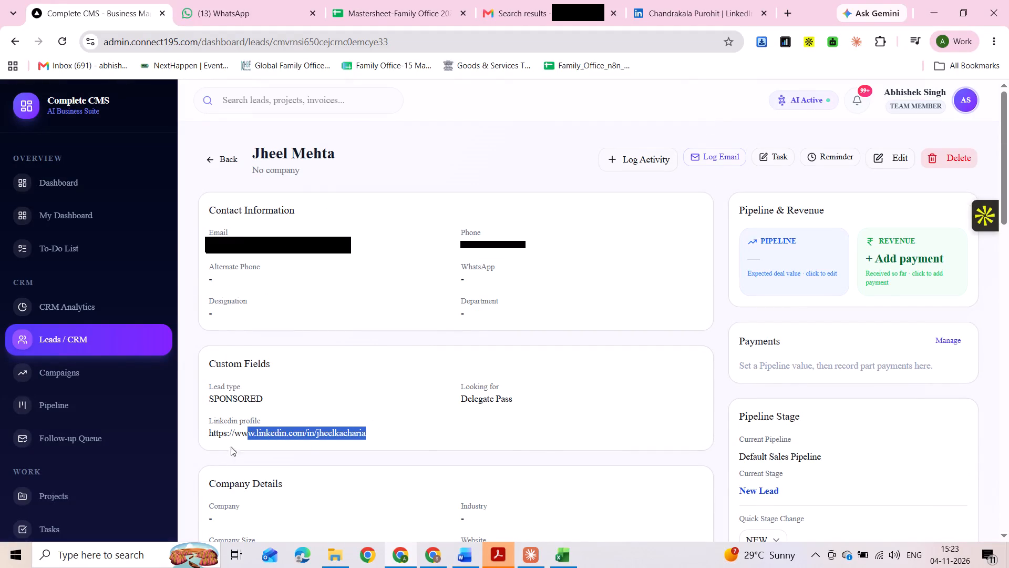
Copy the LinkedIn profile URL from the lead's custom fields and open it in the existing LinkedIn tab to view the profile.
drag(231, 447, 201, 447)
key(ctrl+c)
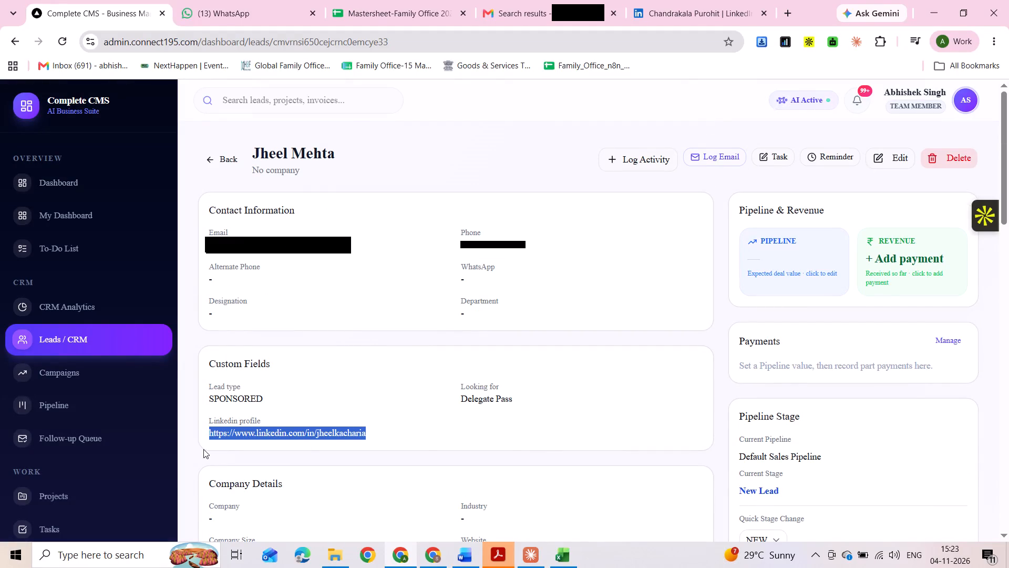
click(706, 0)
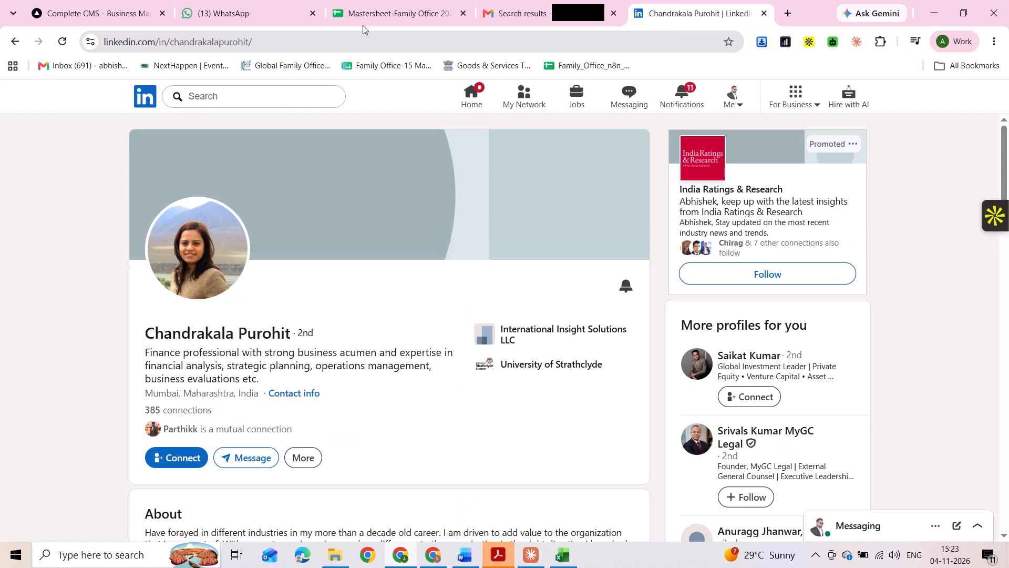
click(362, 37)
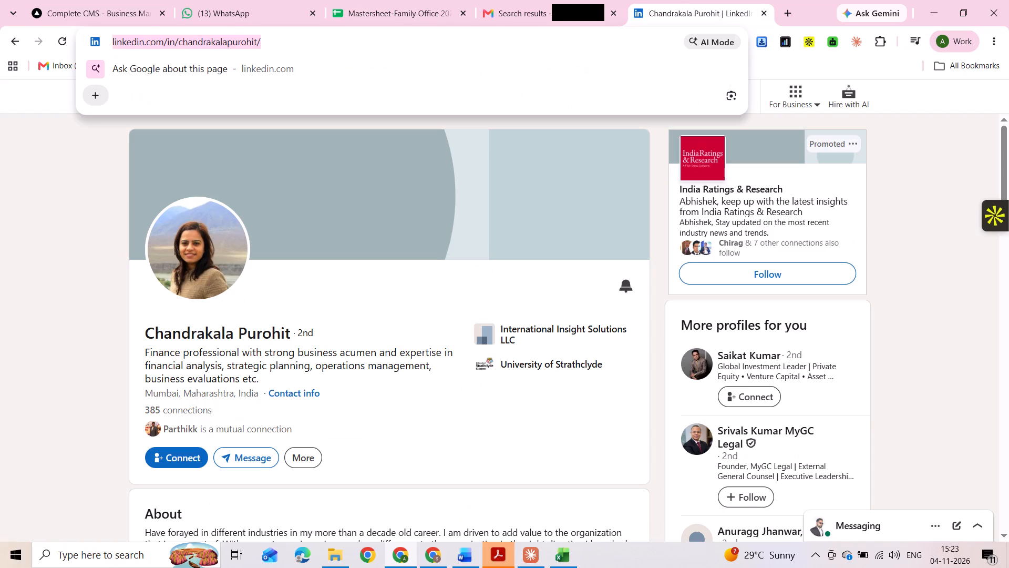
key(ctrl+v)
key(Return)
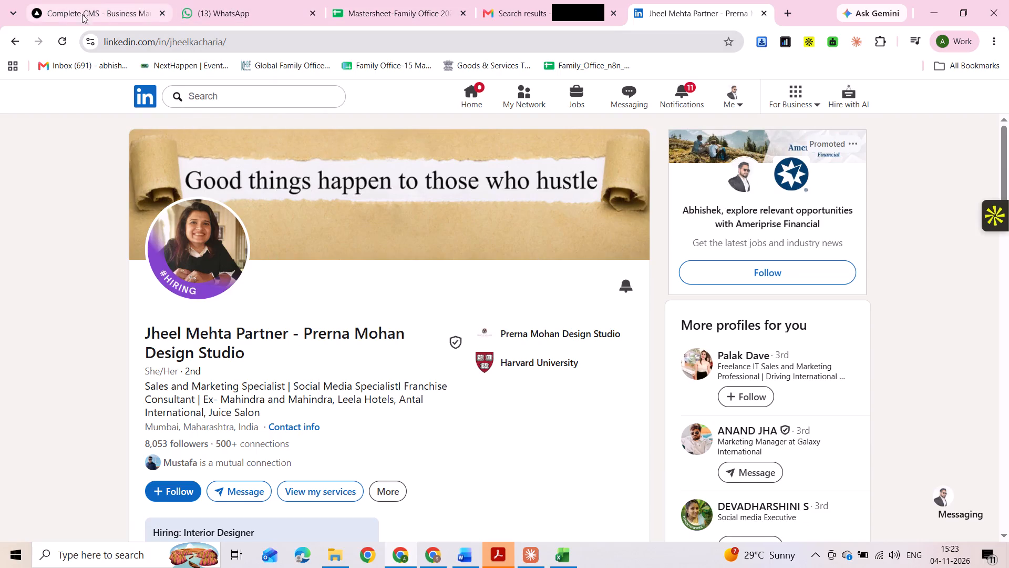
Return to the lead's CRM record and select the email address in the contact information.
click(92, 3)
click(363, 286)
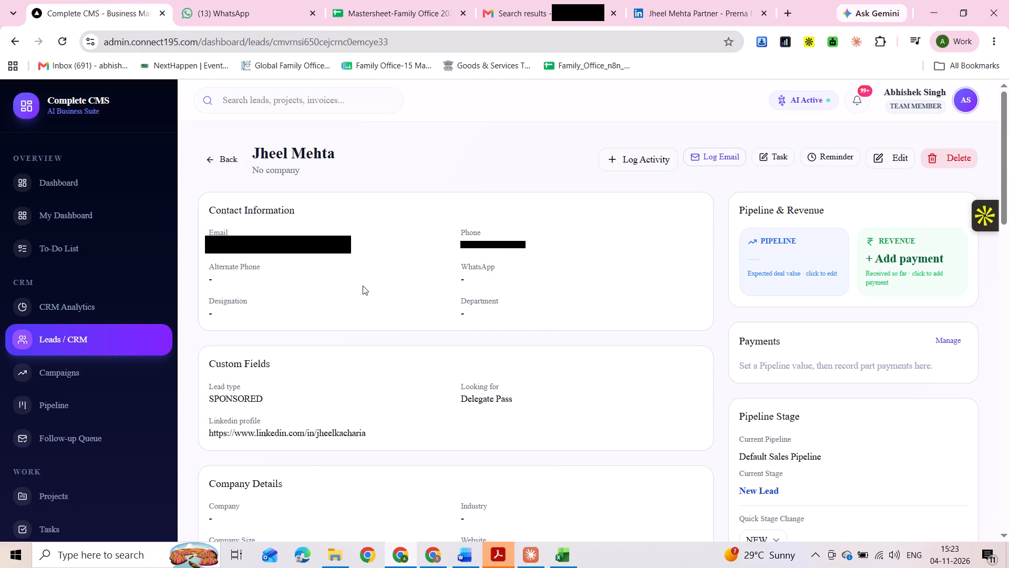
drag(352, 242, 206, 246)
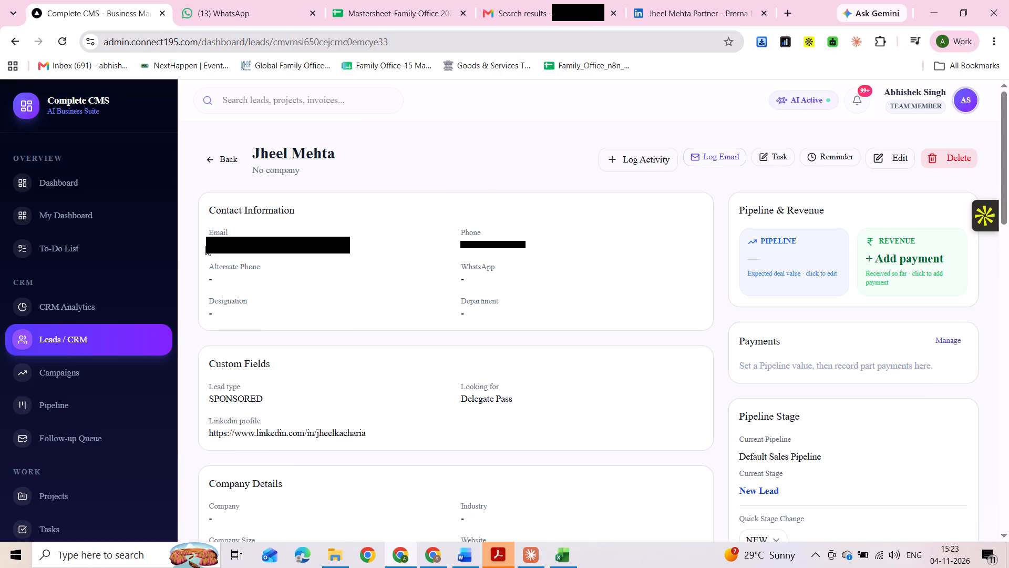
Copy the selected email address from the lead's contact information.
key(ctrl+c)
key(ctrl+c)
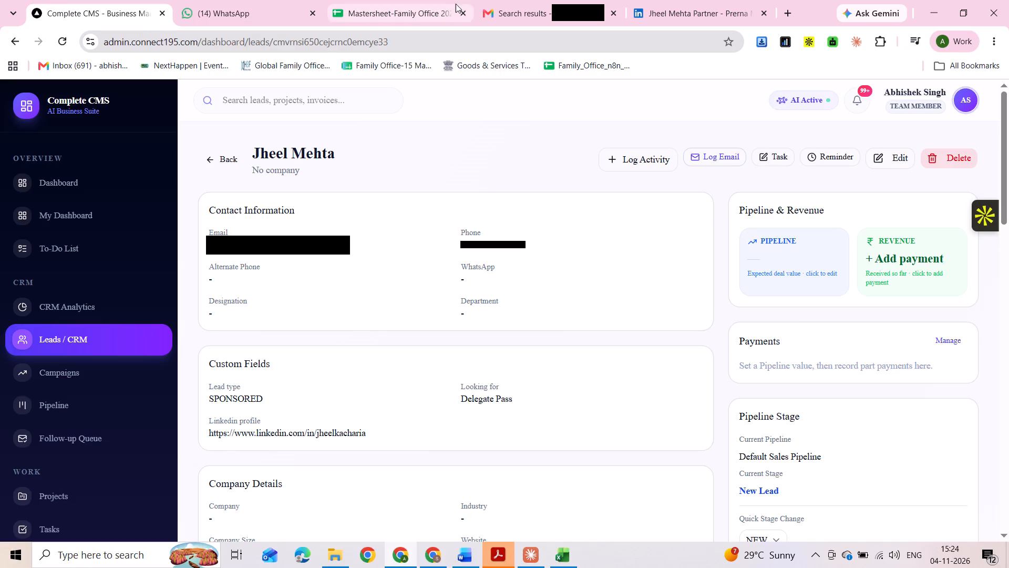
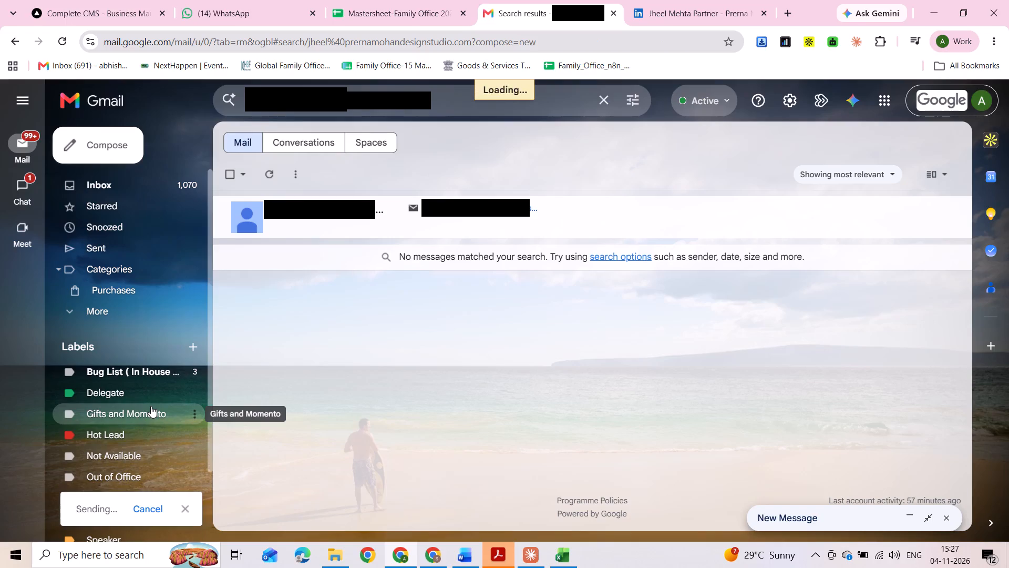
click(91, 9)
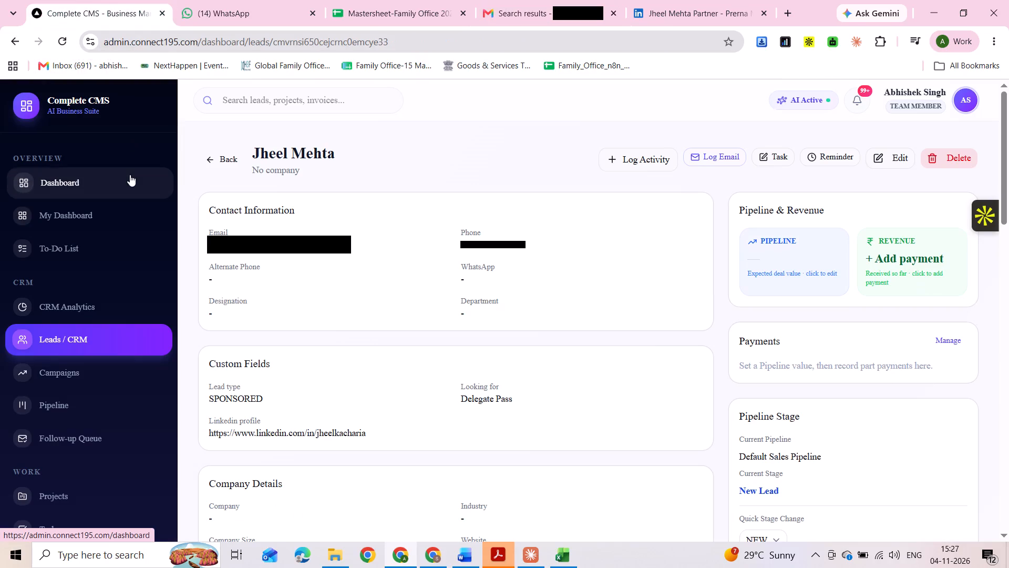
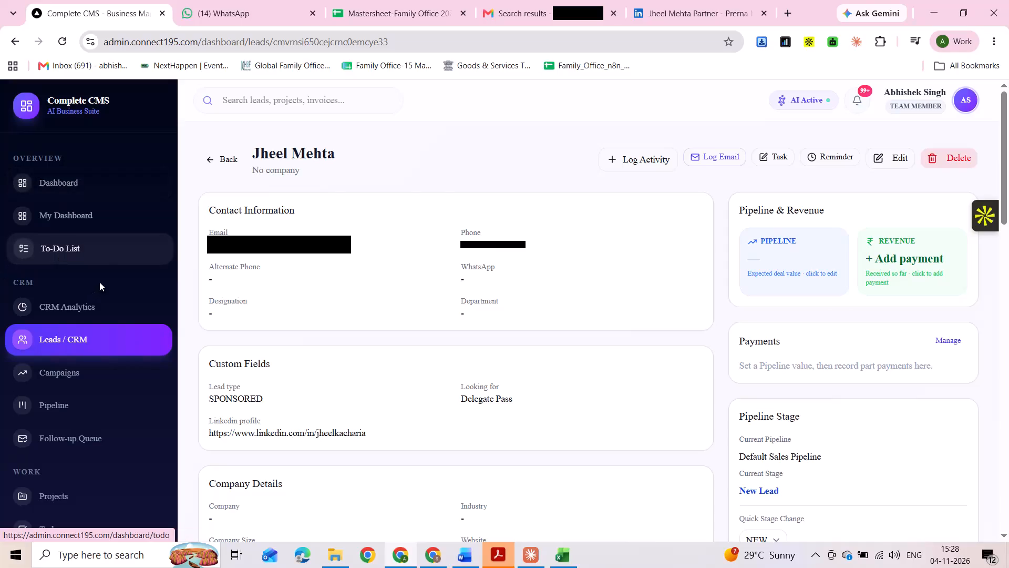
Leave the lead's record and open the Campaigns list in the CMS.
click(67, 373)
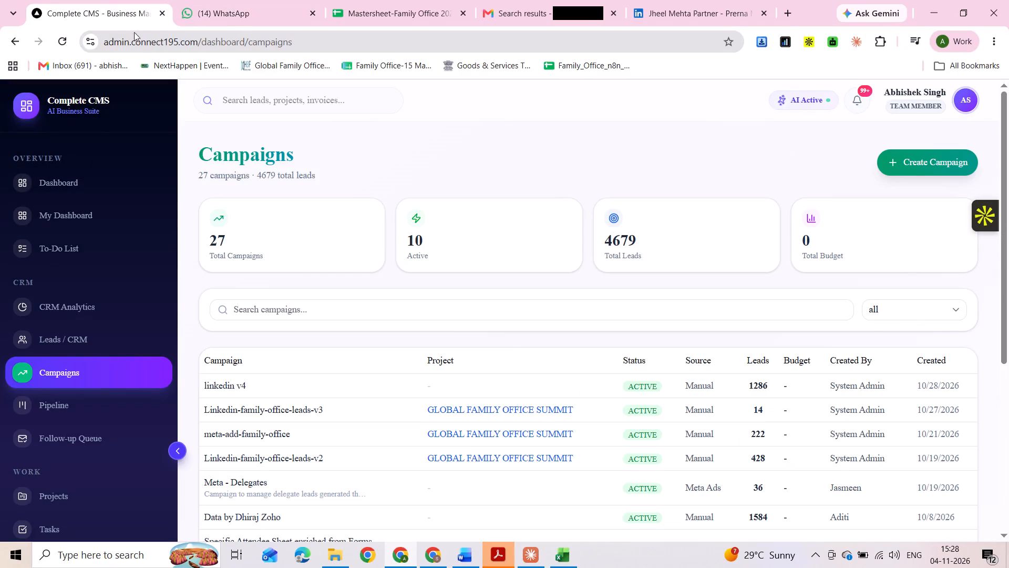
Switch to Gmail, where the search for the lead's email address is open.
click(521, 22)
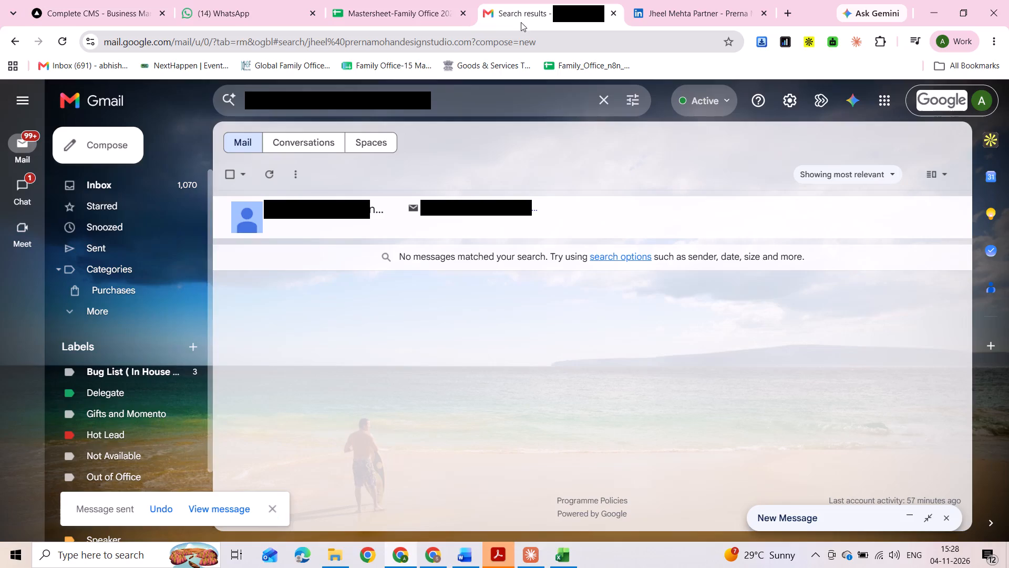
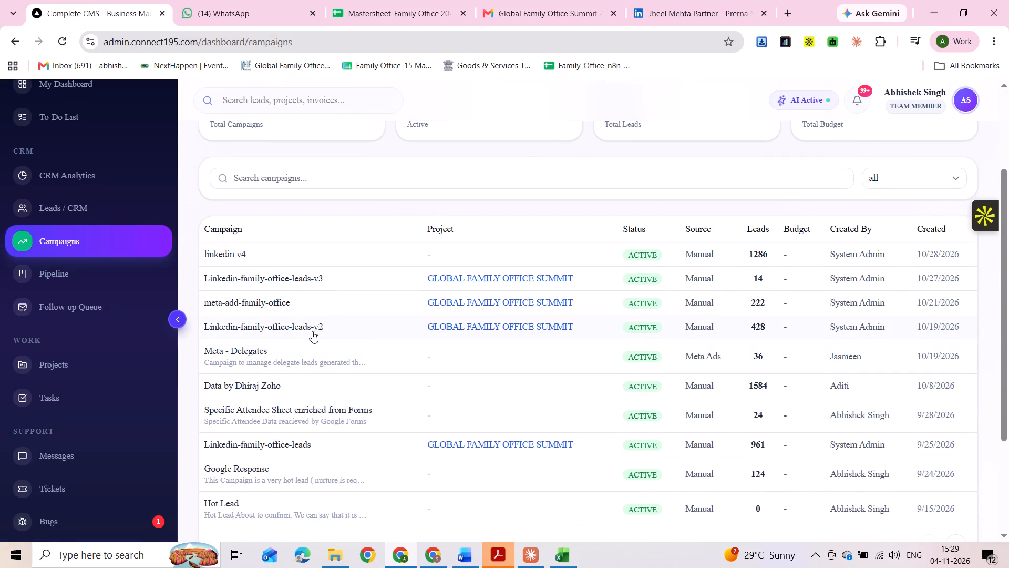
Open the Linkedin-family-office-leads-v2 campaign and bring up the status filter choices for its lead list.
click(310, 329)
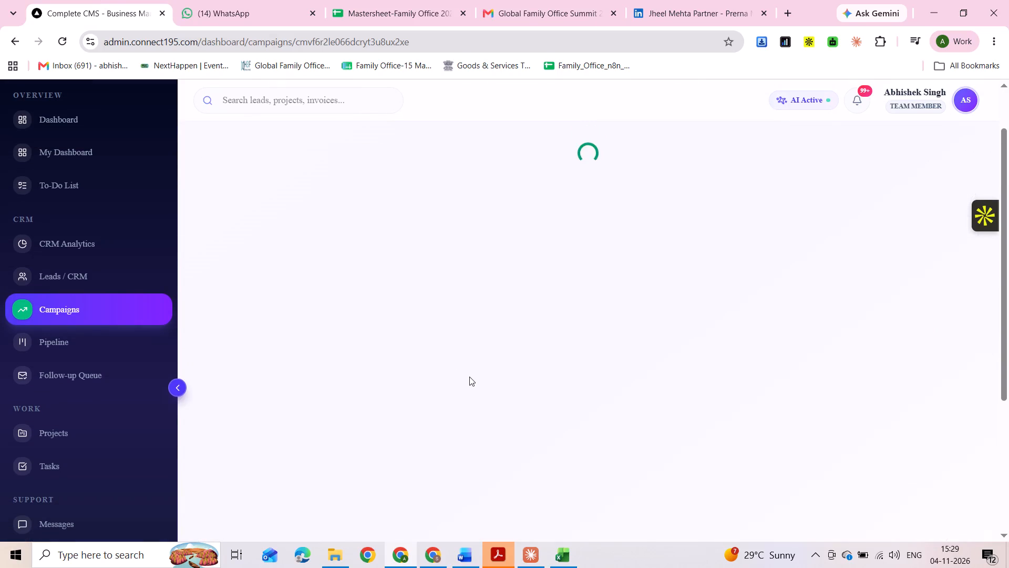
scroll(446, 429, down, 2)
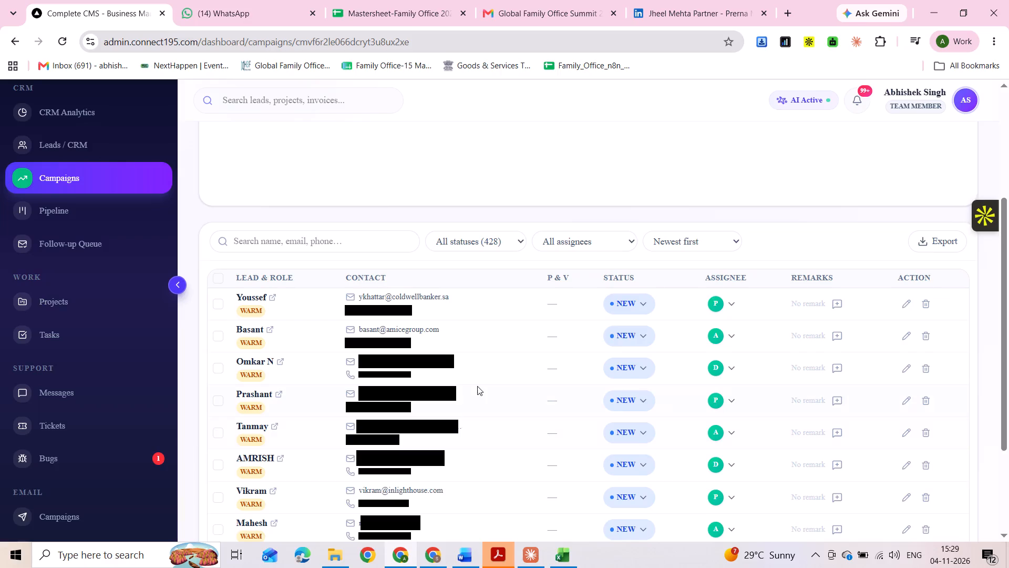
scroll(478, 389, down, 4)
scroll(478, 393, up, 4)
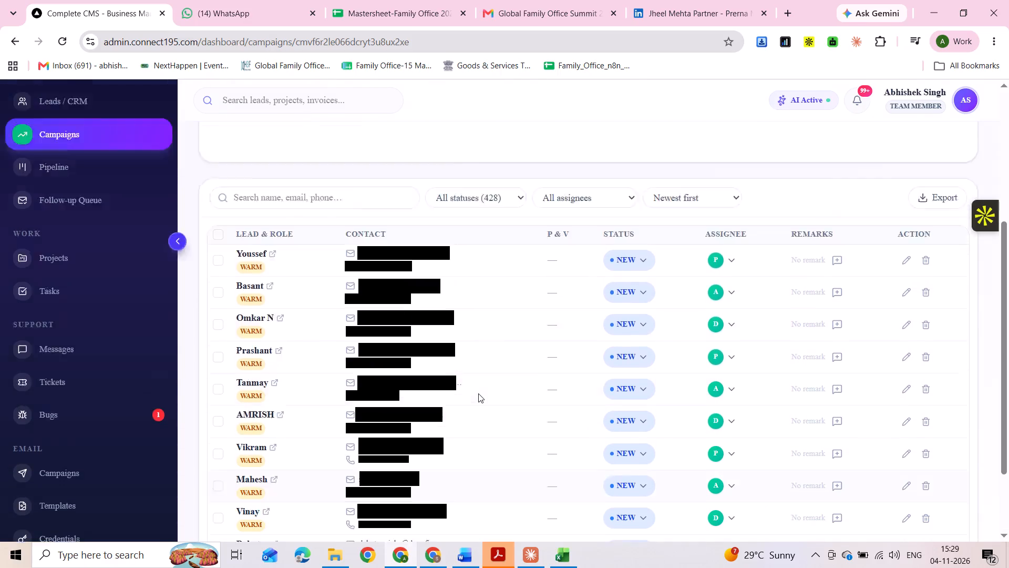
click(486, 361)
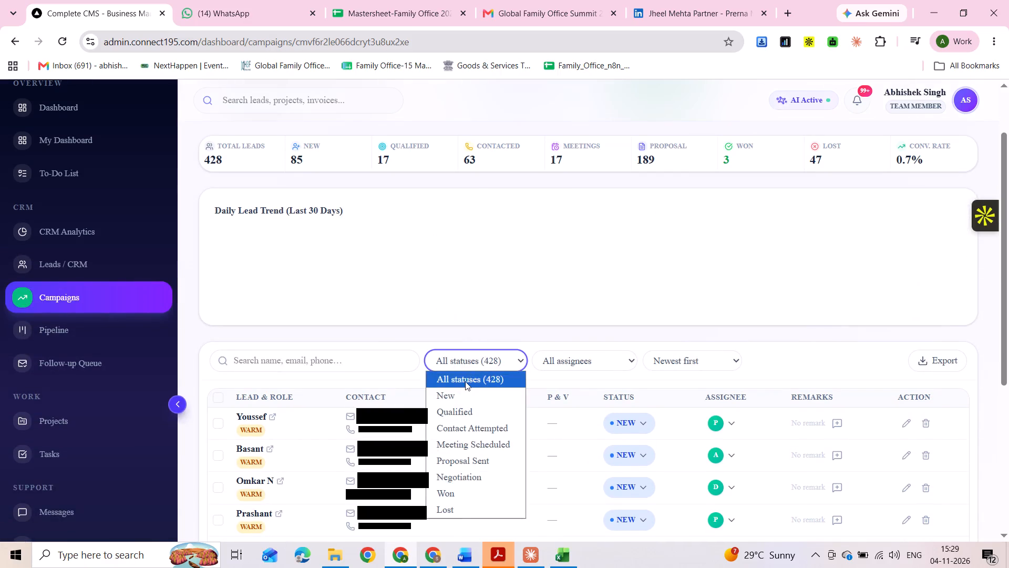
Filter the campaign leads to status New and the signed-in team member as assignee, and look through the list.
click(462, 389)
click(572, 359)
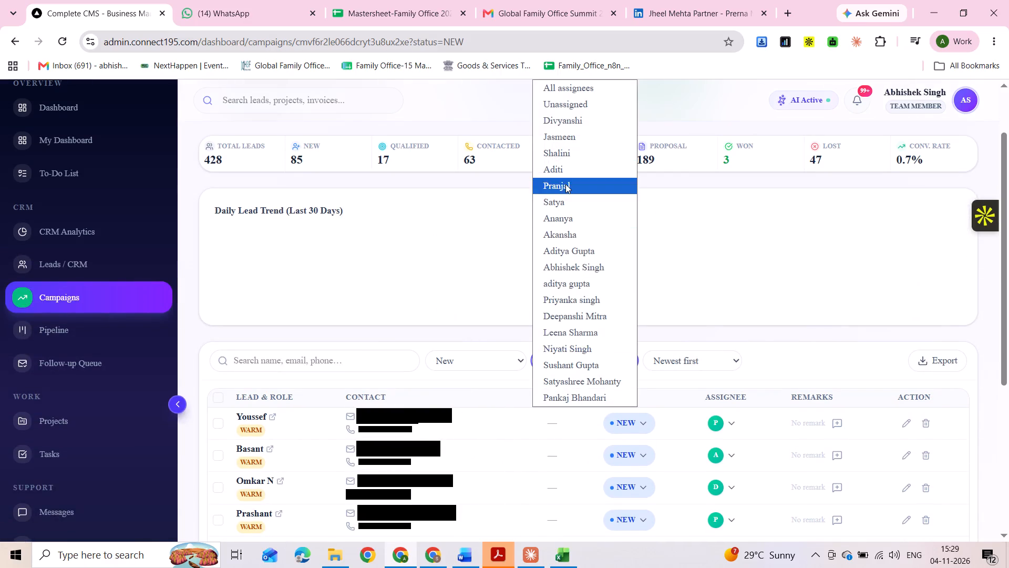
click(568, 268)
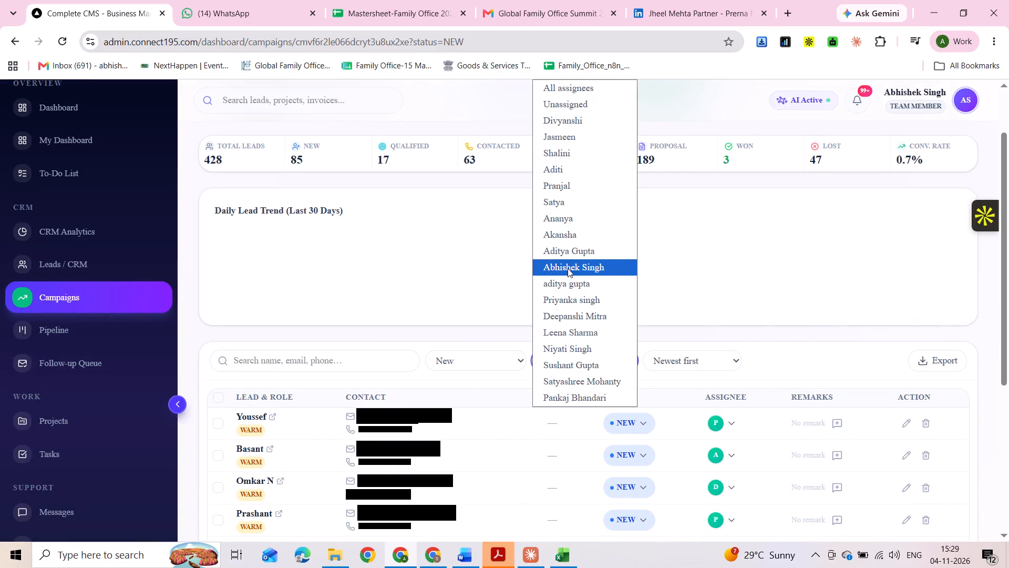
scroll(580, 349, down, 5)
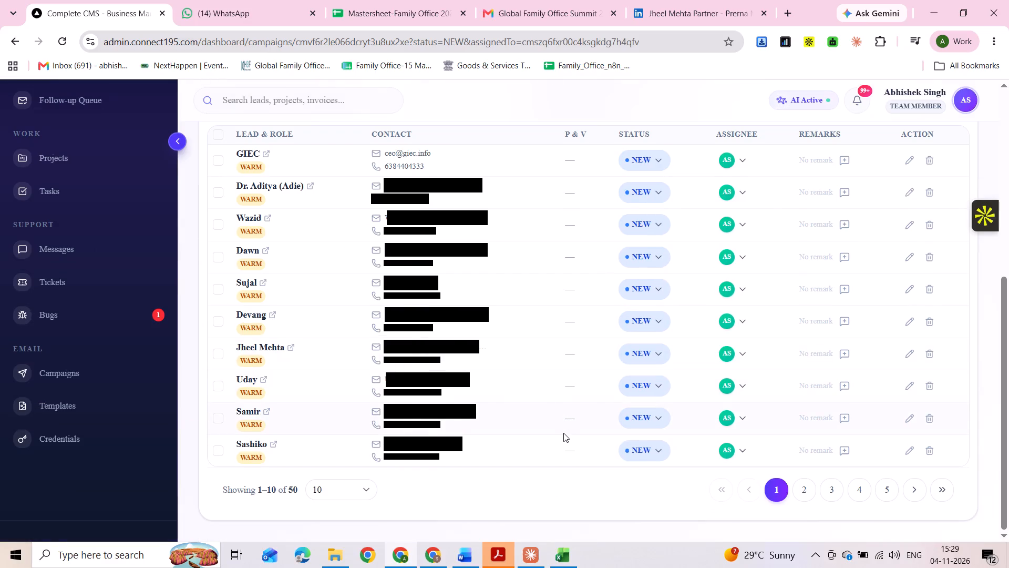
scroll(1008, 232, up, 1)
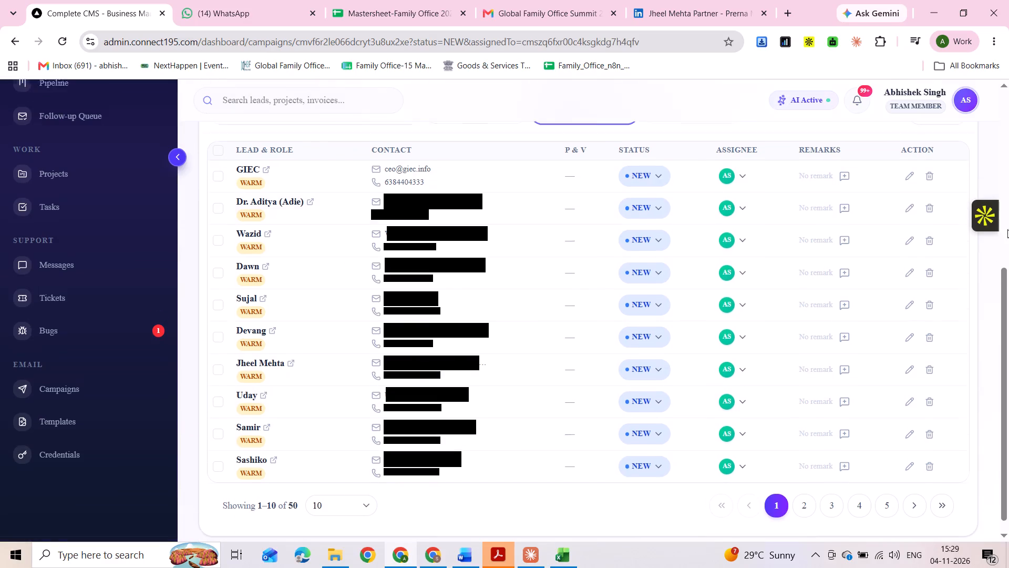
scroll(1007, 229, up, 1)
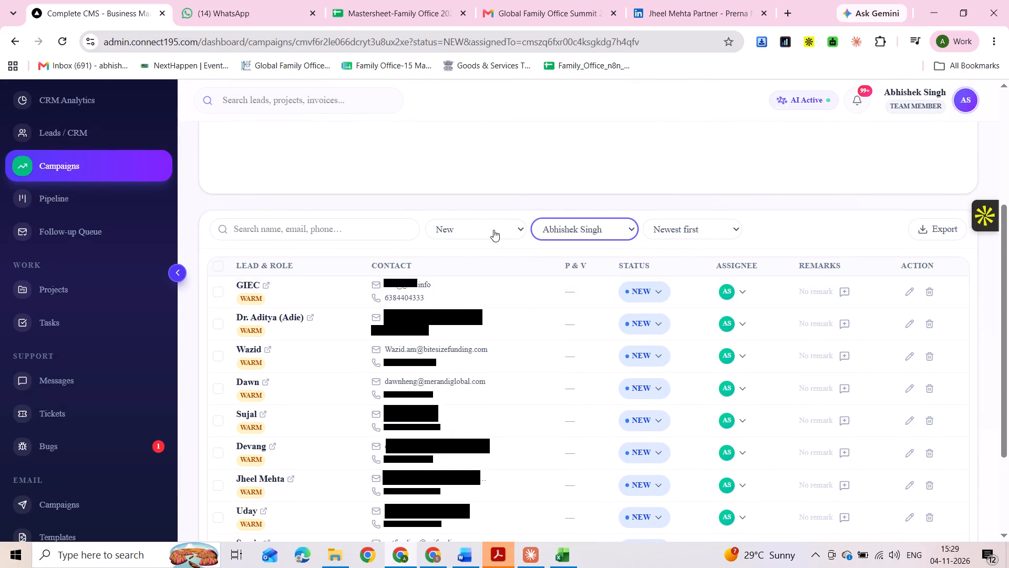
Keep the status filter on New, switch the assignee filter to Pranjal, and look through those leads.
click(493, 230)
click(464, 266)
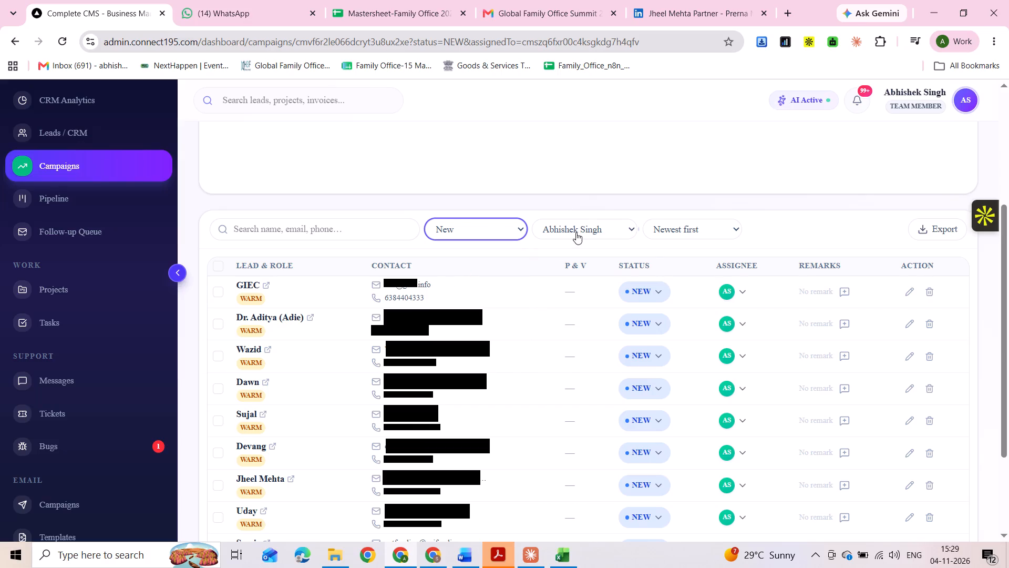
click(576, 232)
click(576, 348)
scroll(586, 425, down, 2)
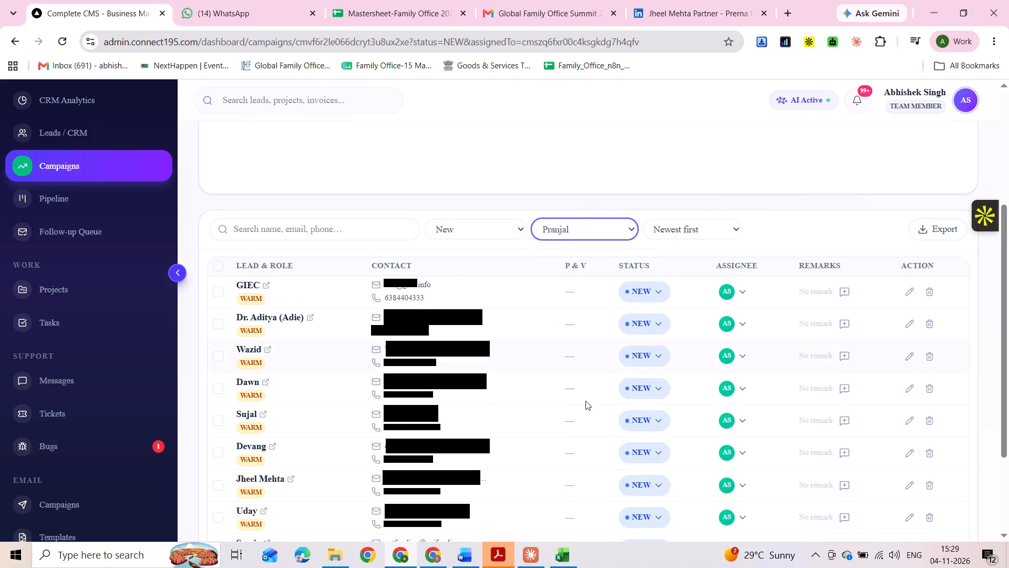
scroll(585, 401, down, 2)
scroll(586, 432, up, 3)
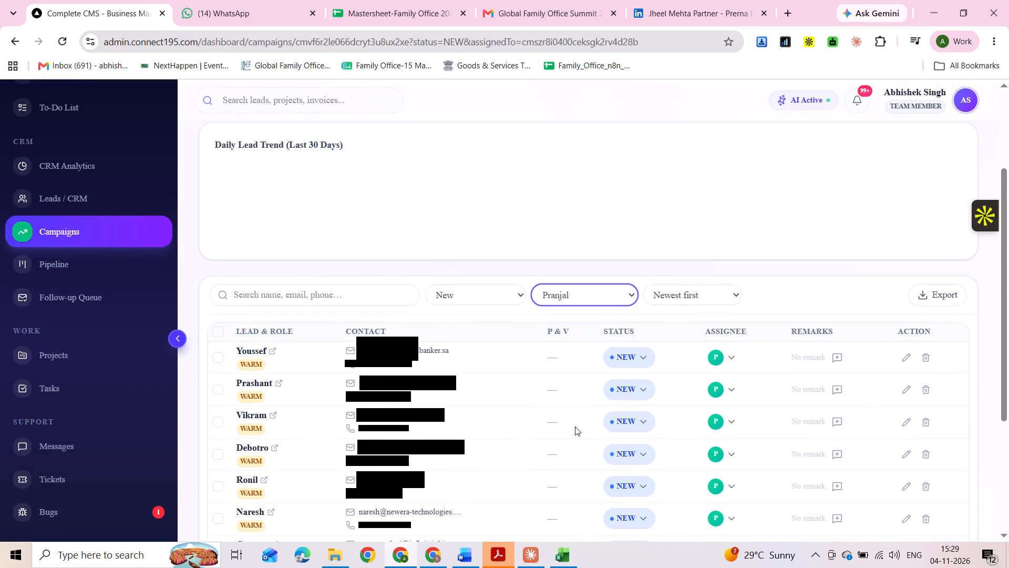
Switch the assignee filter back to the signed-in team member, keeping the status filter on New.
click(447, 292)
click(441, 337)
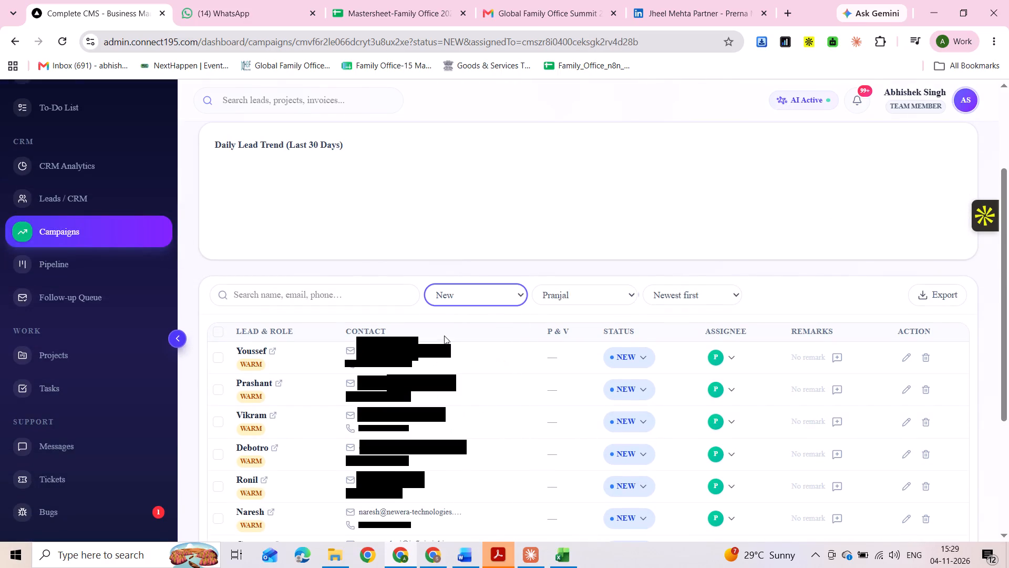
click(547, 294)
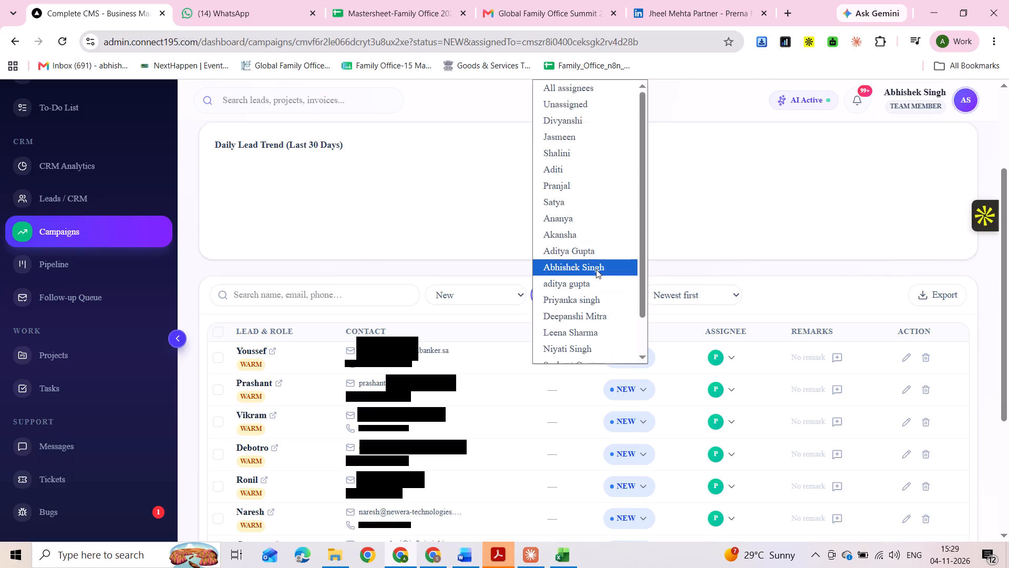
click(596, 269)
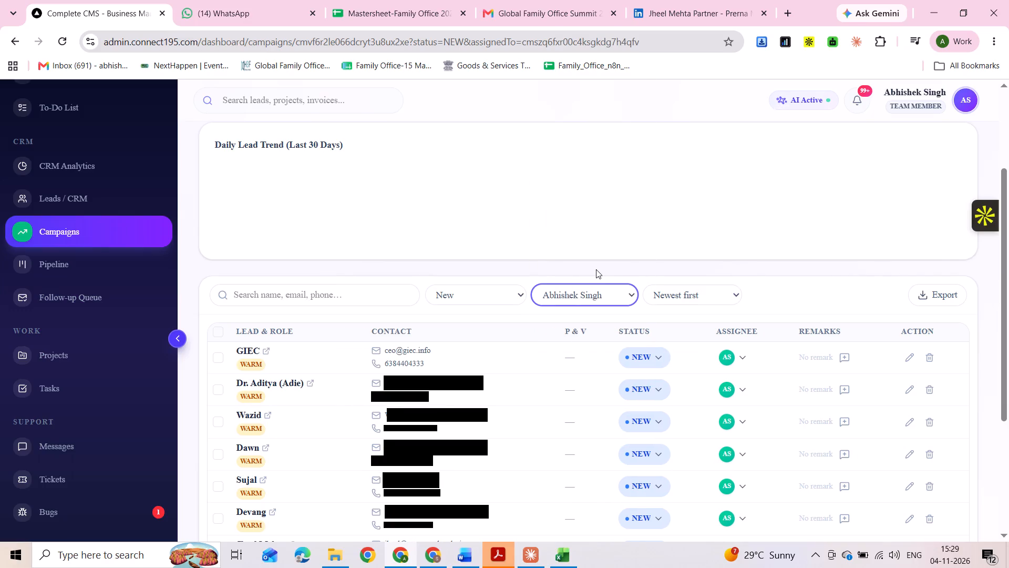
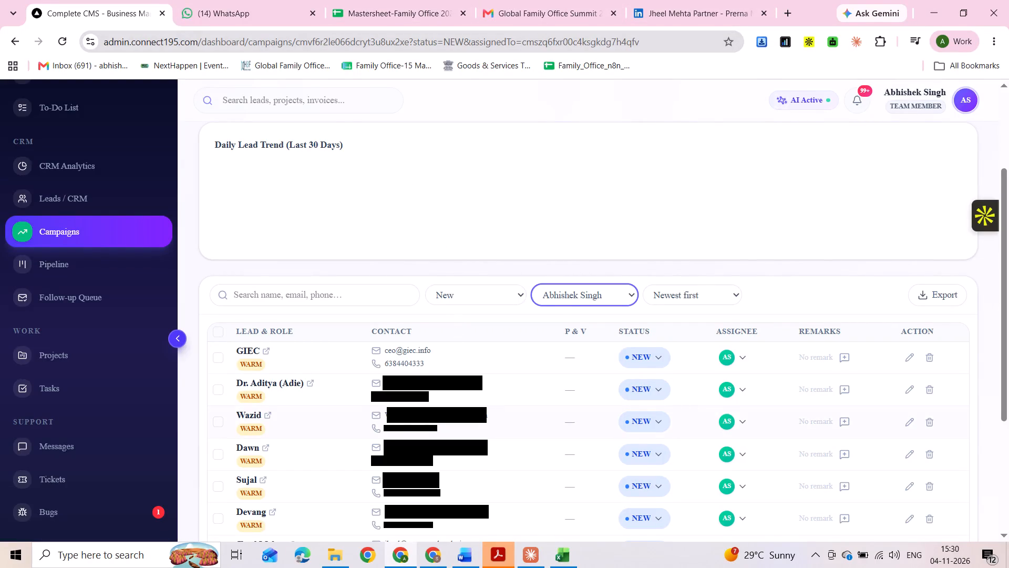
Open the lead record for Uday from the filtered campaign list and copy the LinkedIn profile link from its custom fields.
scroll(549, 311, down, 2)
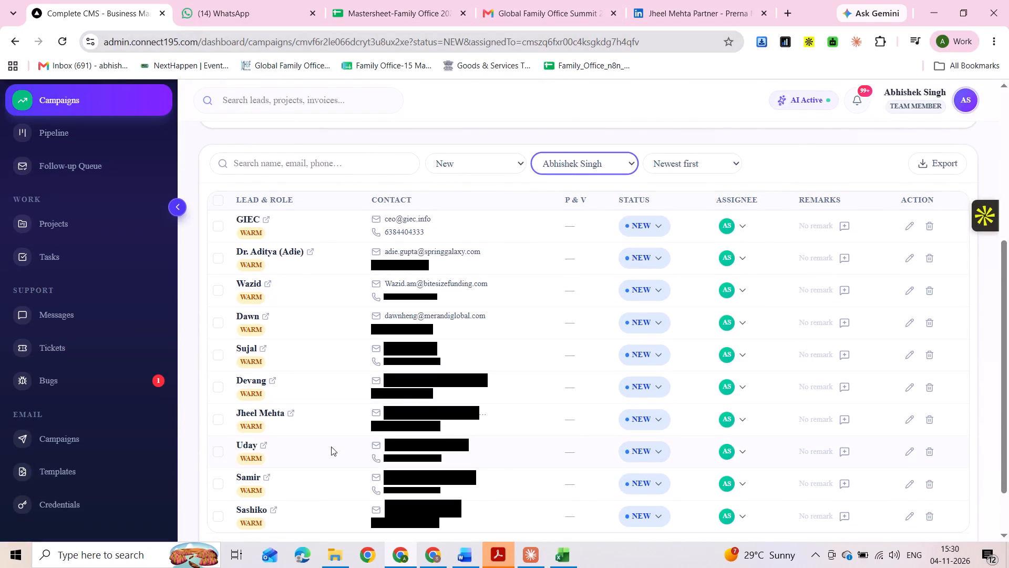
scroll(317, 461, down, 1)
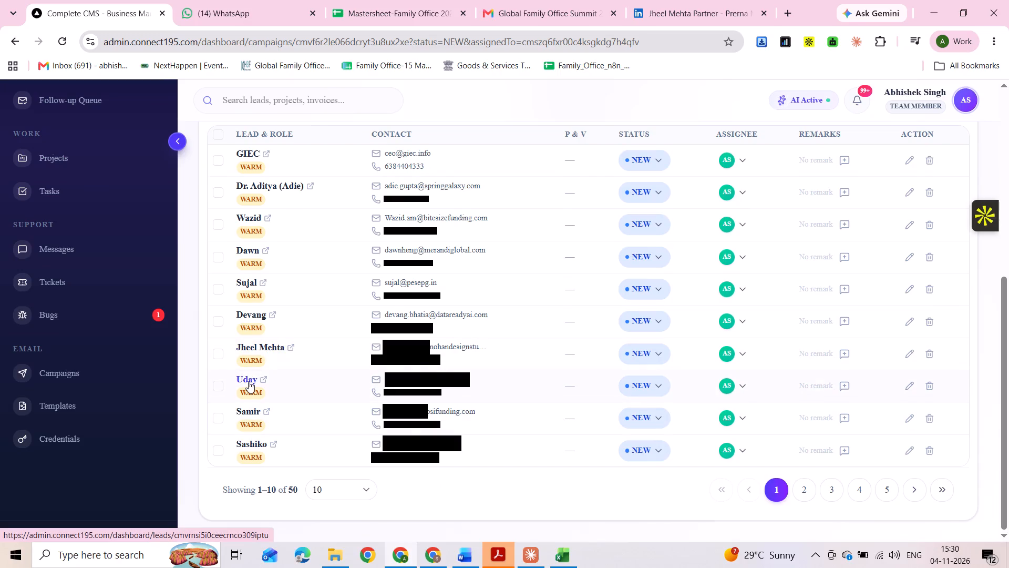
click(249, 381)
scroll(327, 344, down, 1)
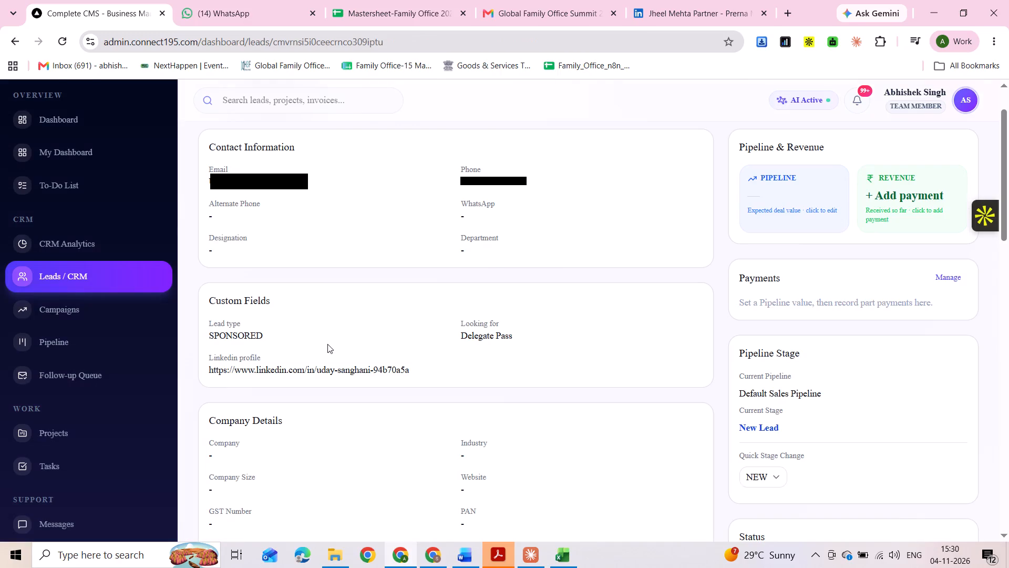
drag(415, 306, 233, 317)
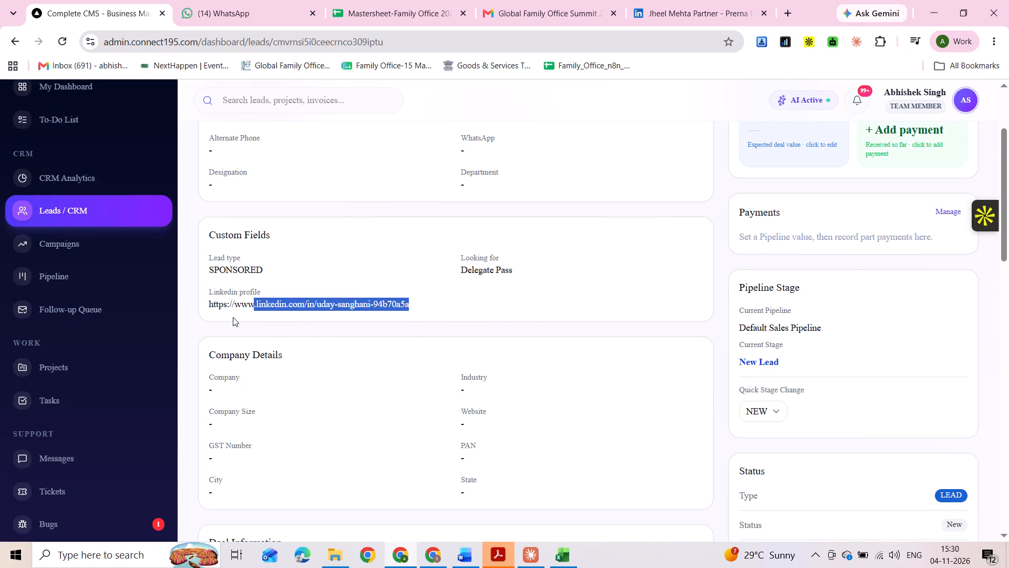
drag(233, 317, 209, 315)
right_click(296, 302)
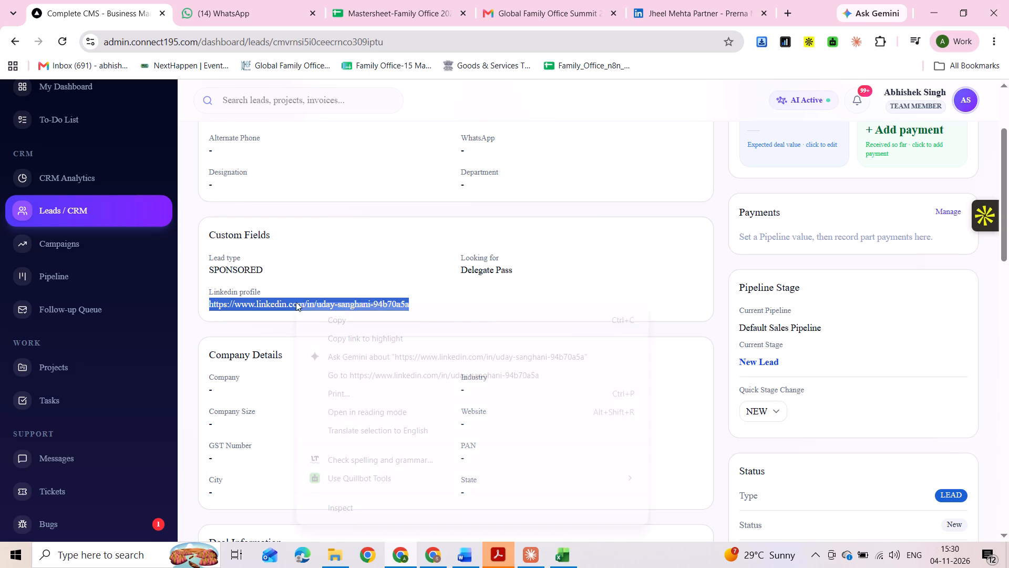
click(341, 315)
Switch to the open LinkedIn page and load the copied profile link in place of the previous lead's profile.
click(680, 14)
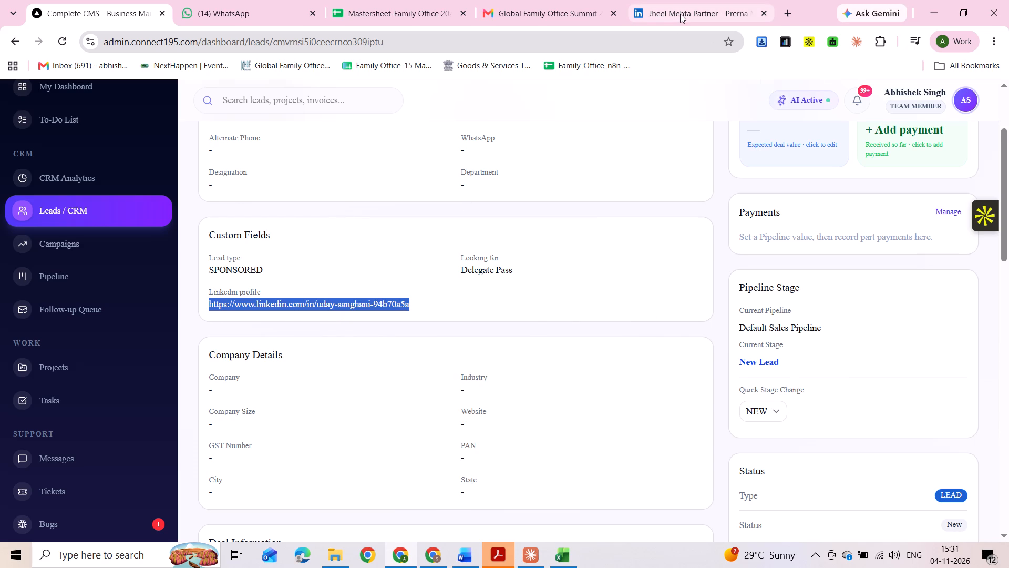
click(449, 43)
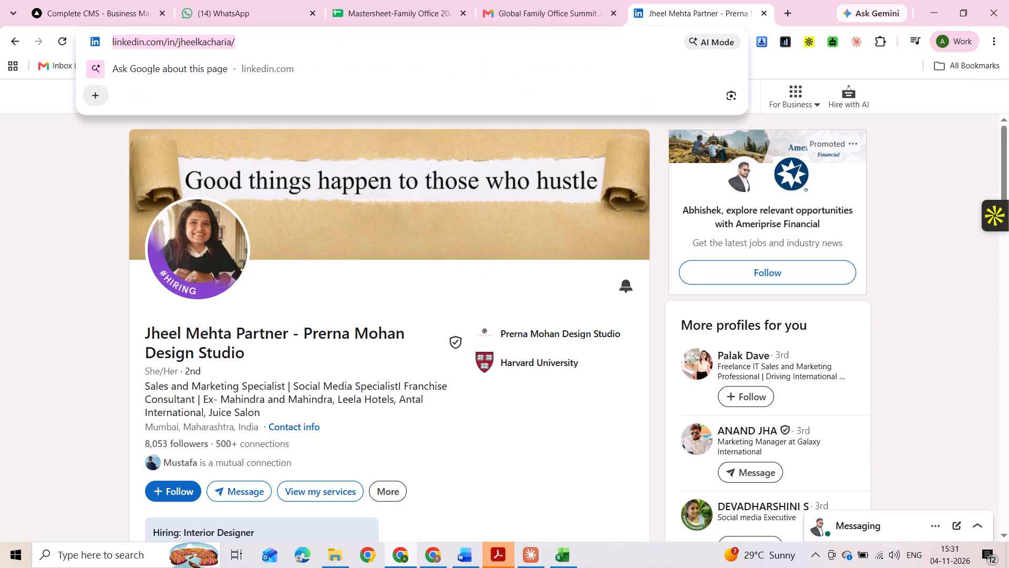
Load Uday's copied LinkedIn profile link in place of the previous lead's profile.
key(ctrl+v)
key(Return)
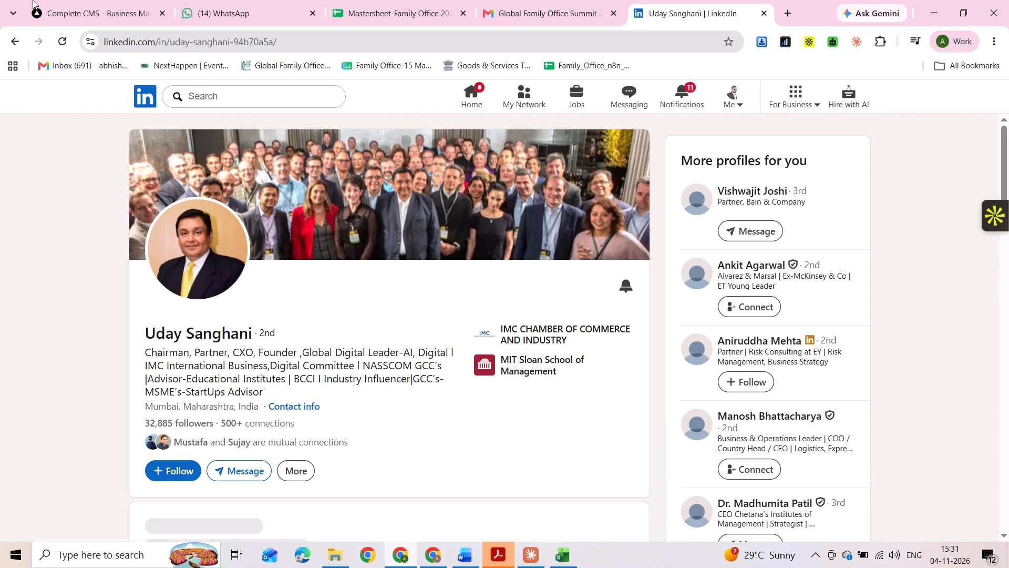
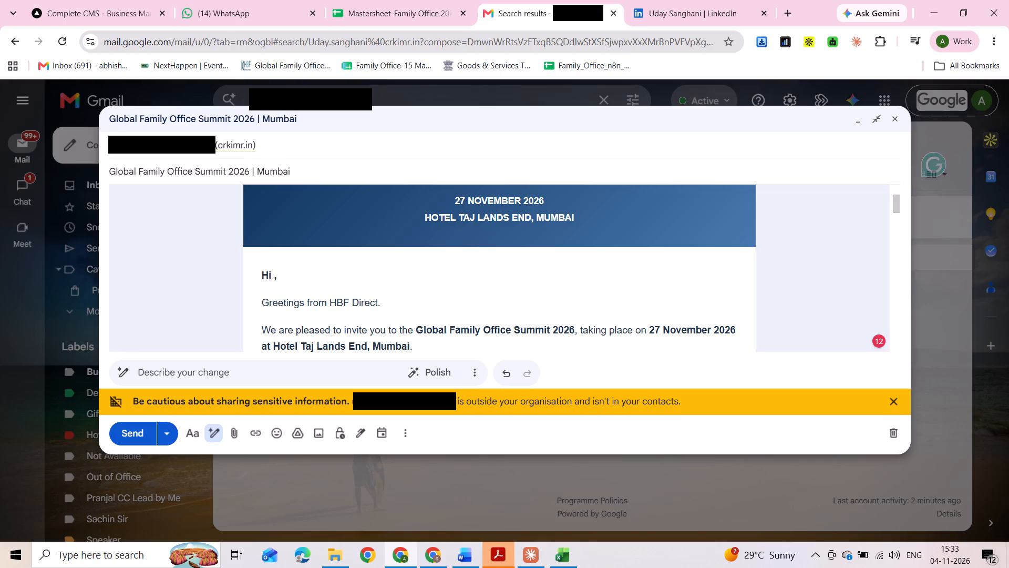
click(91, 0)
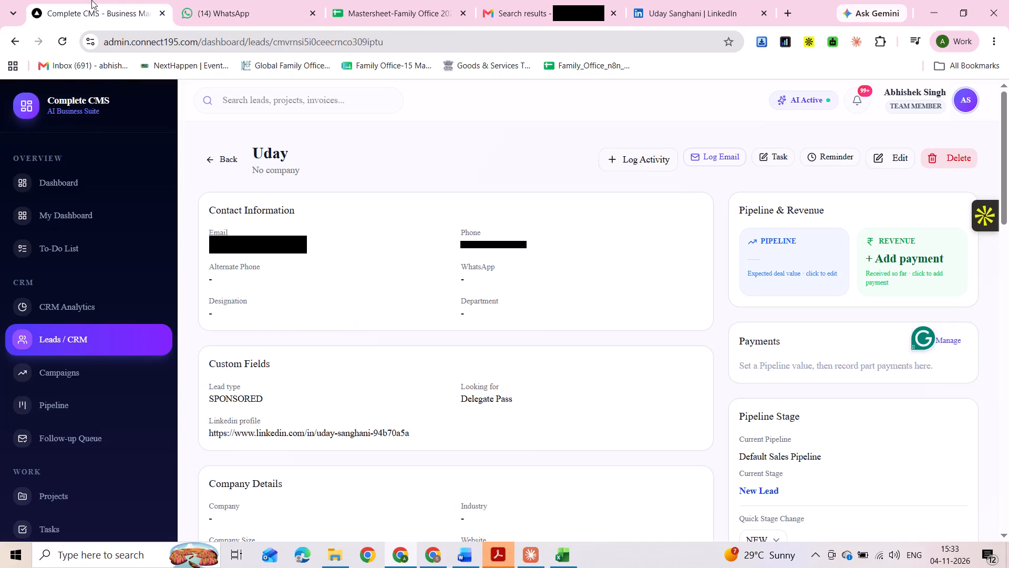
click(519, 12)
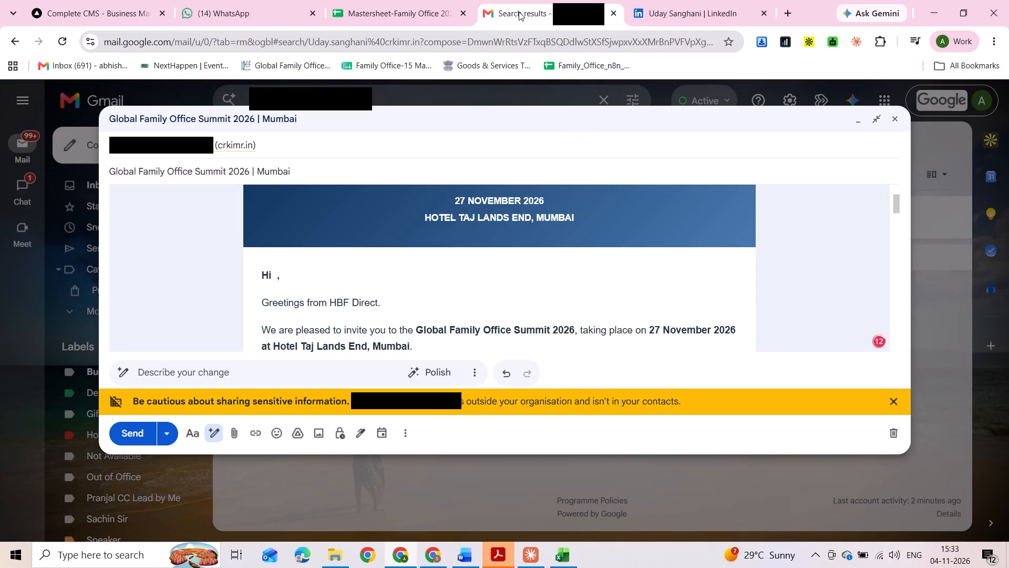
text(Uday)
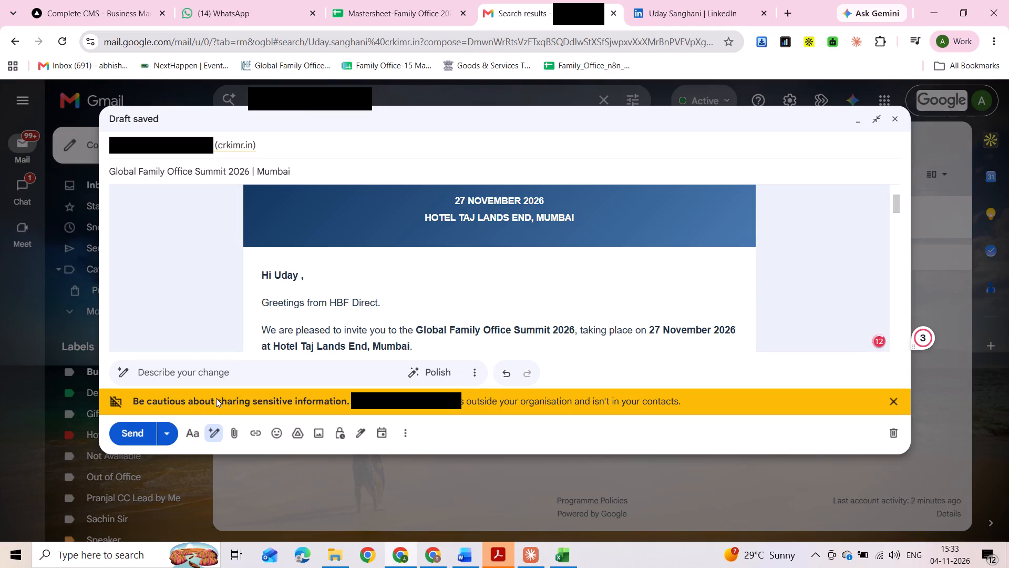
Send the summit invitation email to Uday.
double_click(139, 426)
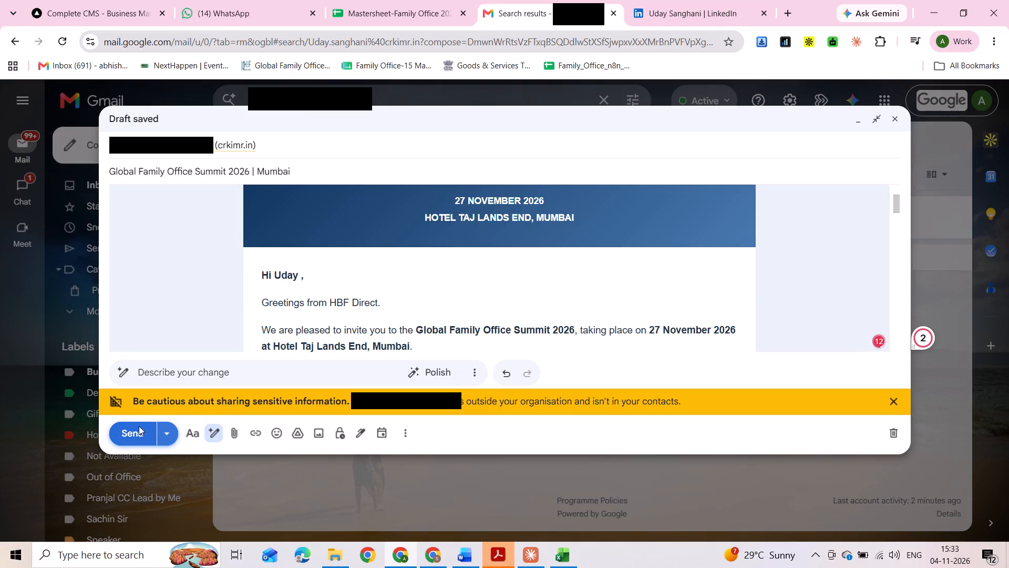
Switch back to Uday's lead record in Complete CMS.
click(93, 4)
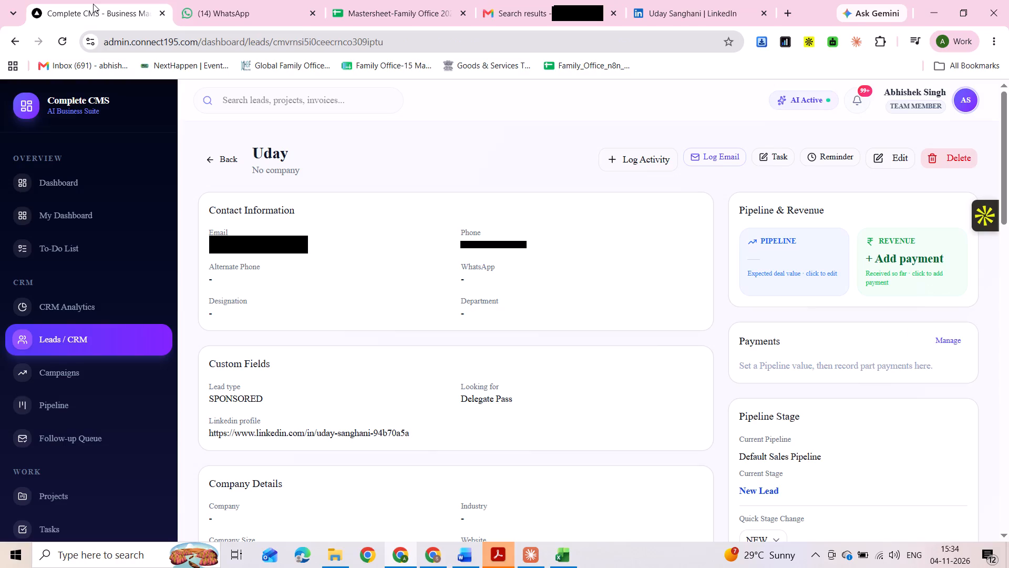
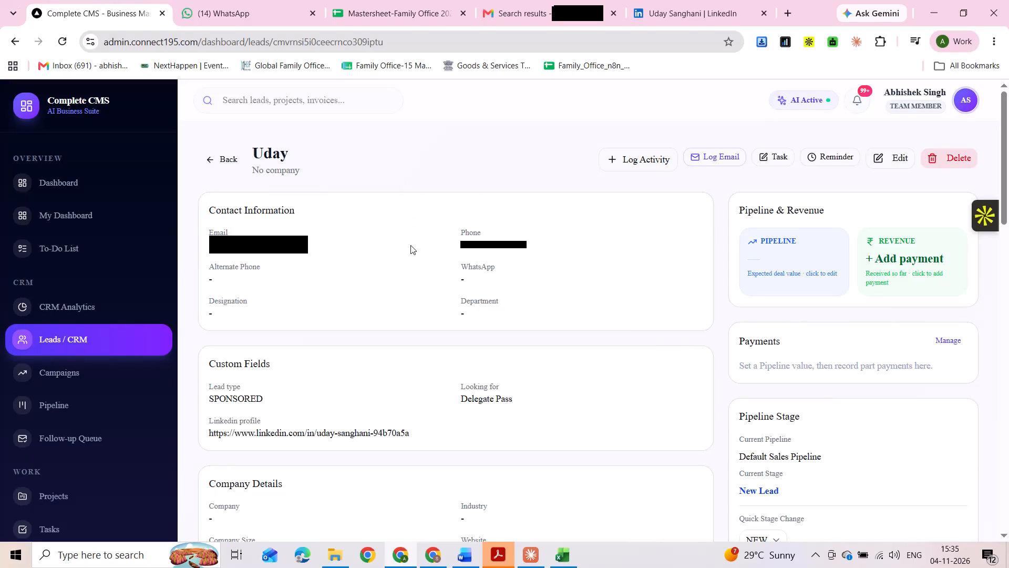
Return to Uday's LinkedIn profile and review the headline, About, Services, Featured, Activity and Experience sections for current roles and companies.
scroll(410, 248, down, 1)
click(673, 7)
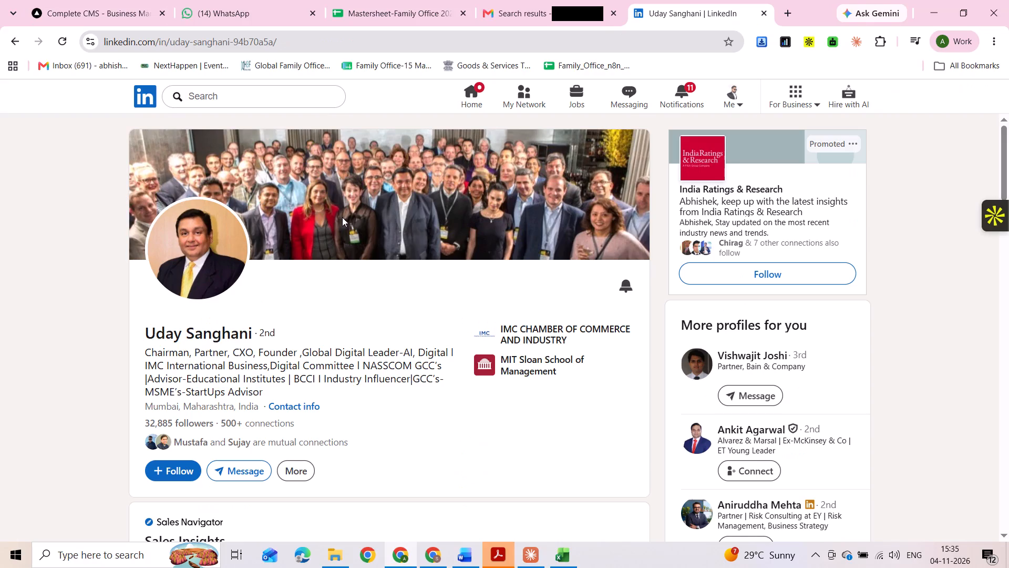
scroll(342, 217, down, 1)
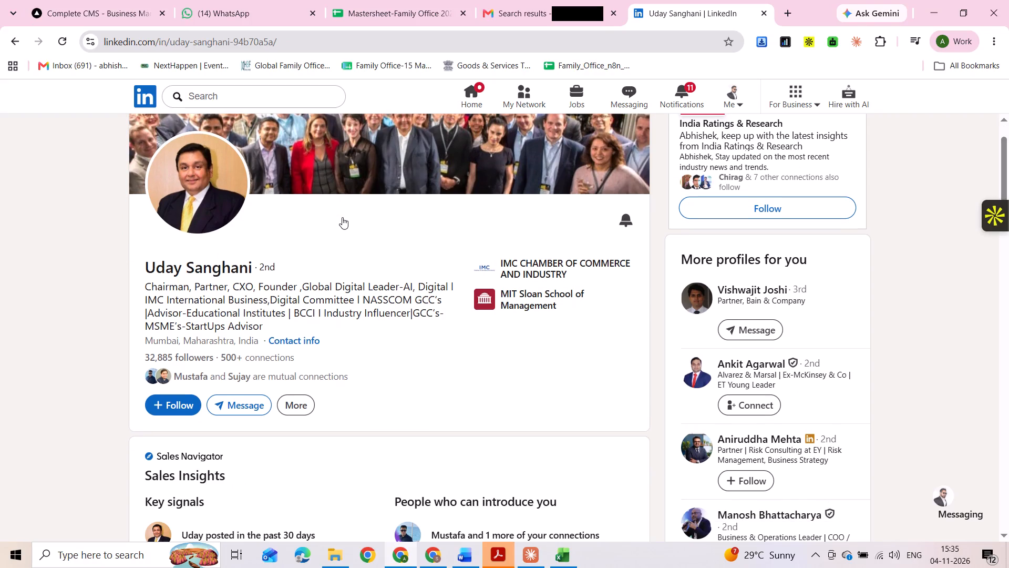
scroll(342, 217, down, 4)
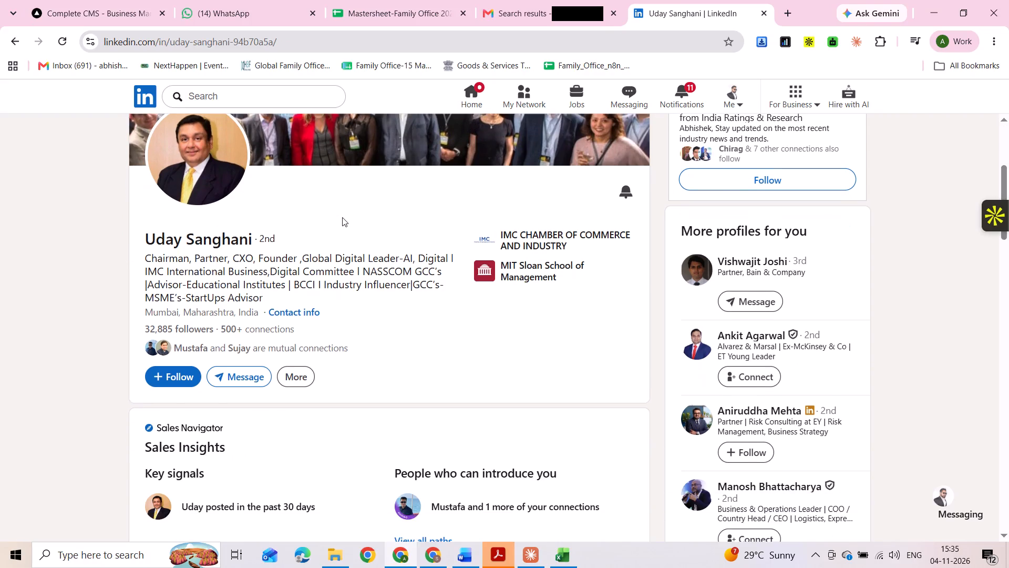
scroll(342, 217, down, 5)
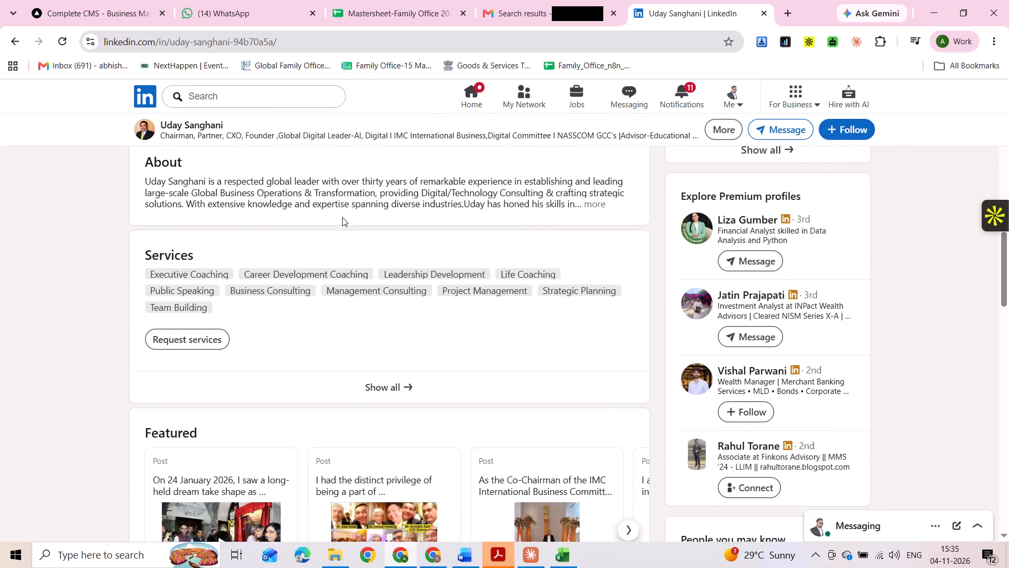
scroll(342, 217, down, 3)
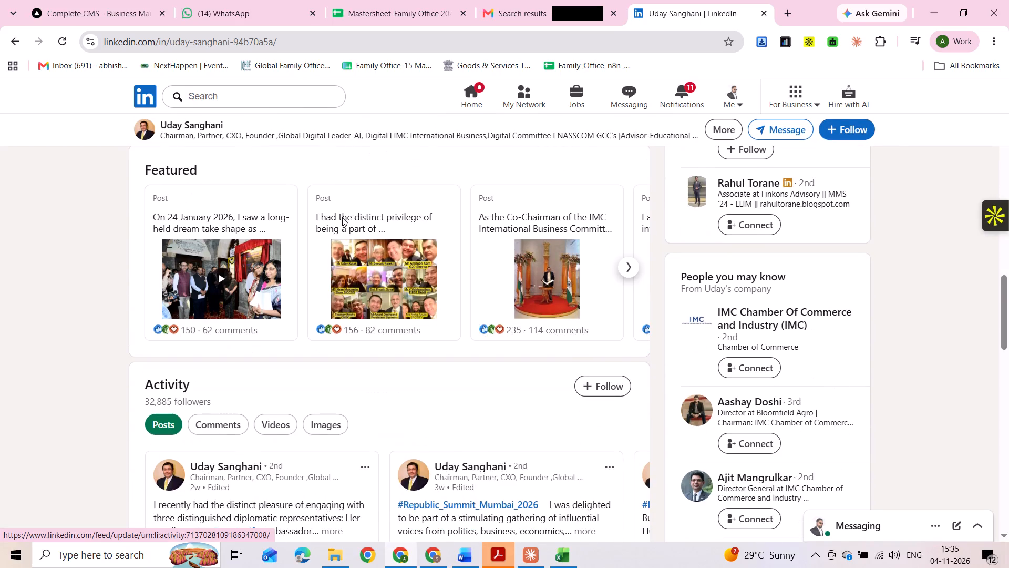
scroll(342, 217, down, 2)
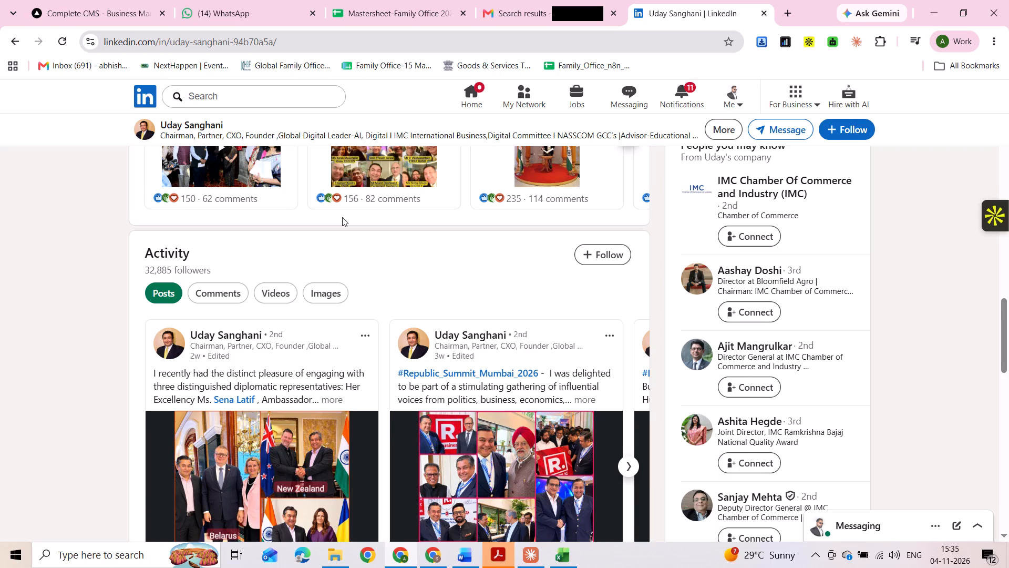
scroll(342, 217, down, 1)
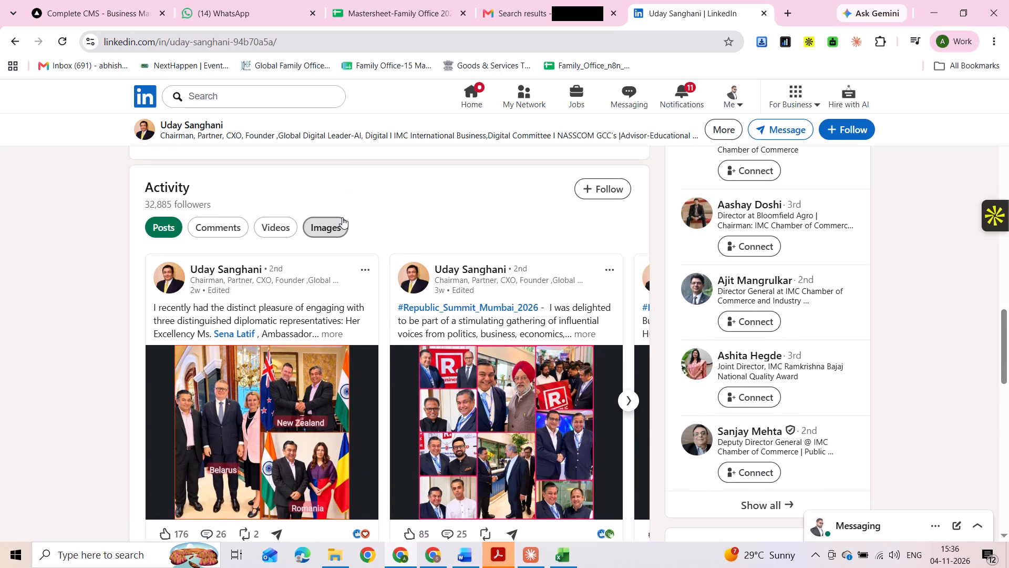
scroll(342, 217, down, 1)
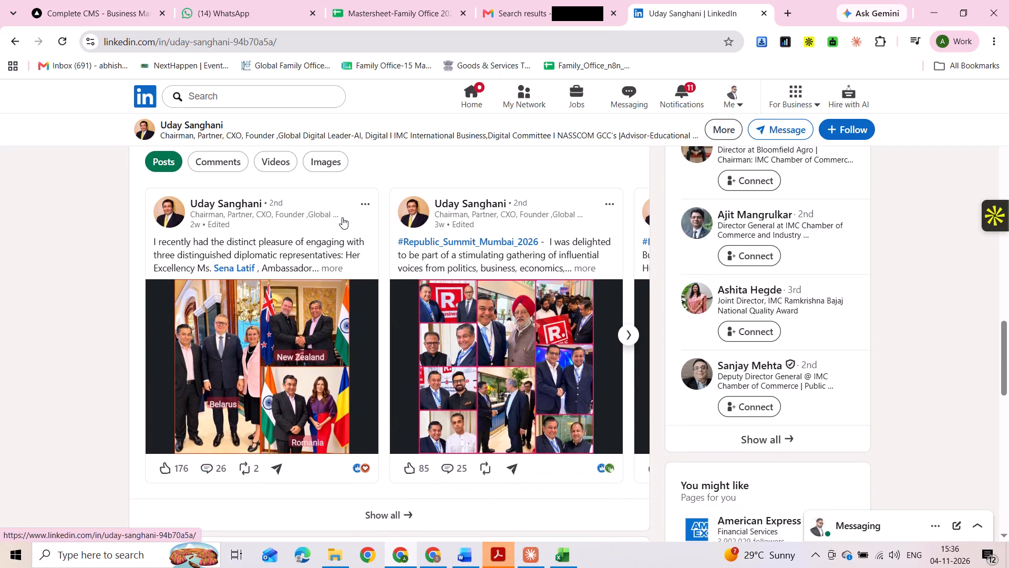
scroll(342, 217, down, 1)
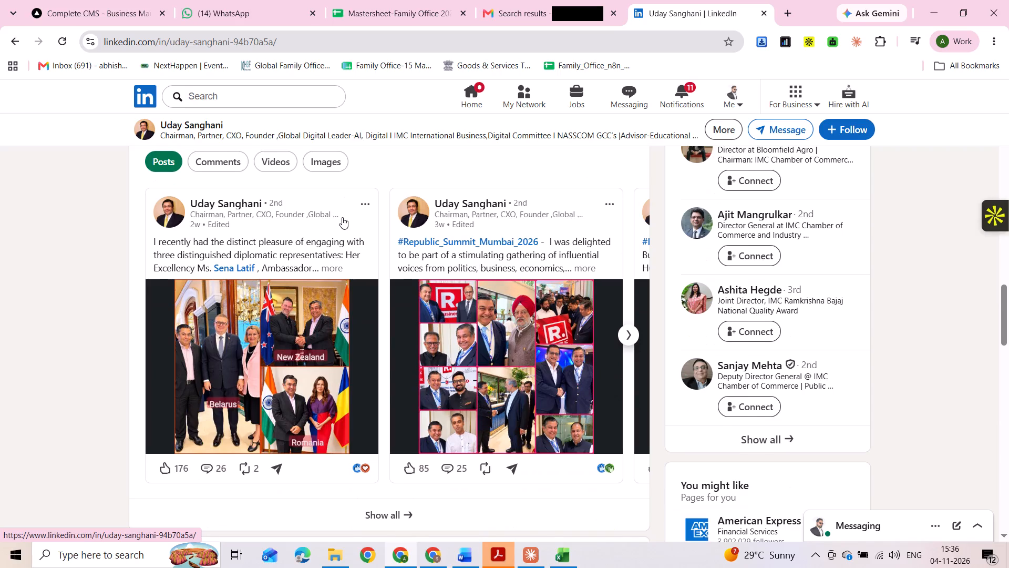
scroll(342, 217, down, 2)
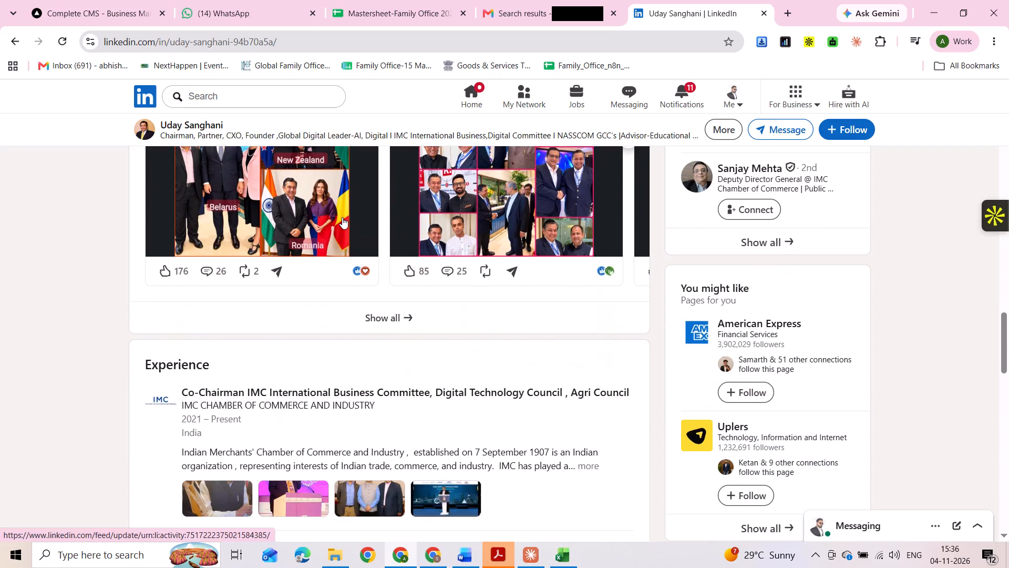
scroll(342, 217, down, 1)
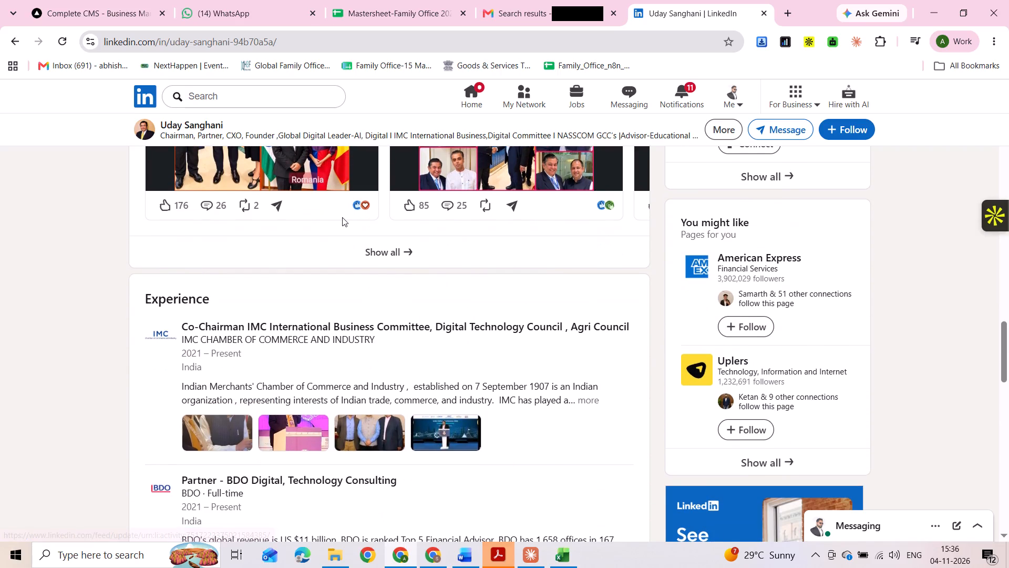
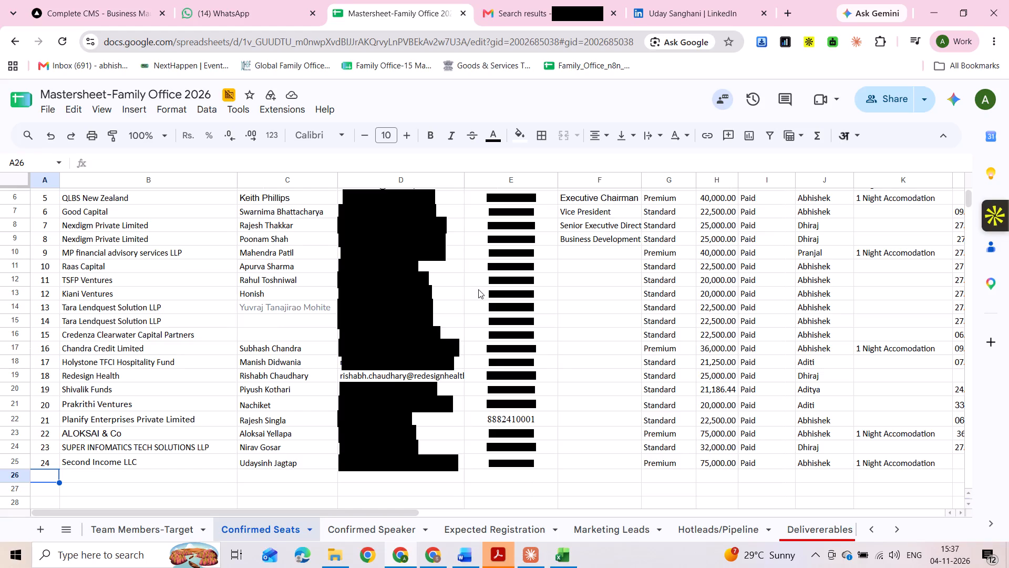
Return to Uday's lead record in the CRM and change its pipeline stage with Quick Stage Change.
click(80, 1)
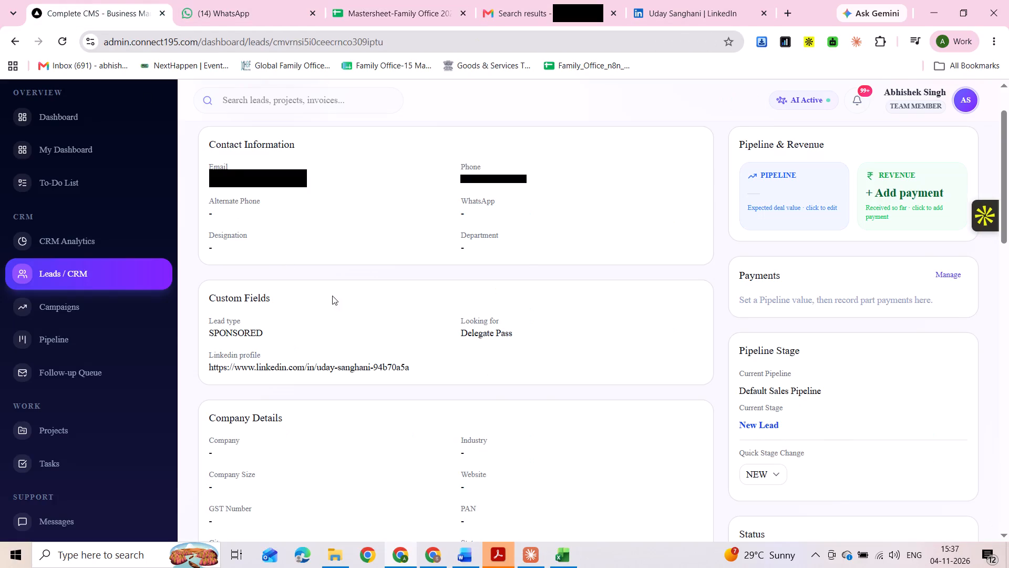
click(342, 263)
scroll(670, 381, down, 3)
click(771, 275)
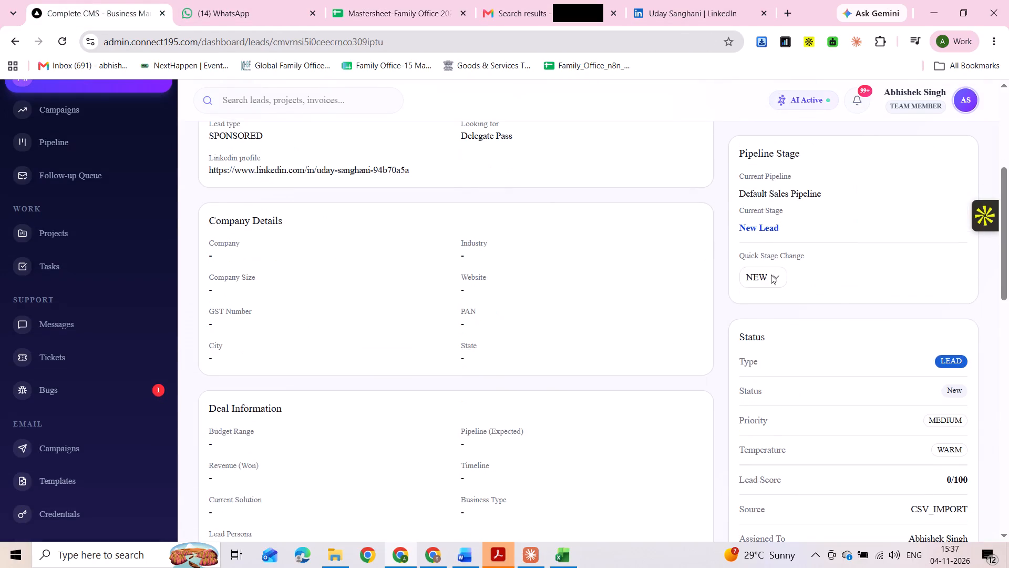
click(761, 408)
Post the note "He is not going to pay" in the Discussion section of Uday's lead record.
scroll(261, 418, down, 7)
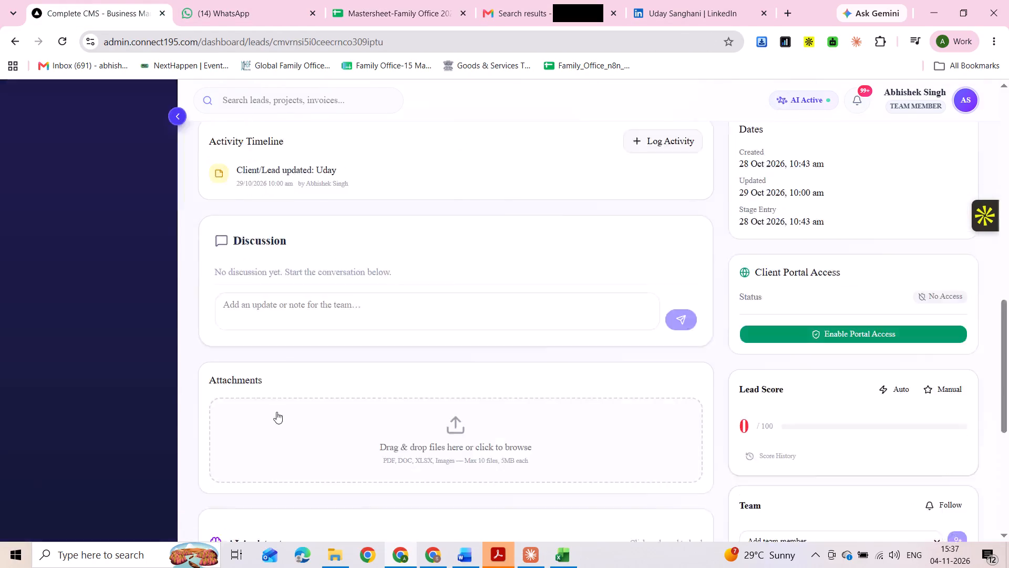
scroll(270, 282, up, 1)
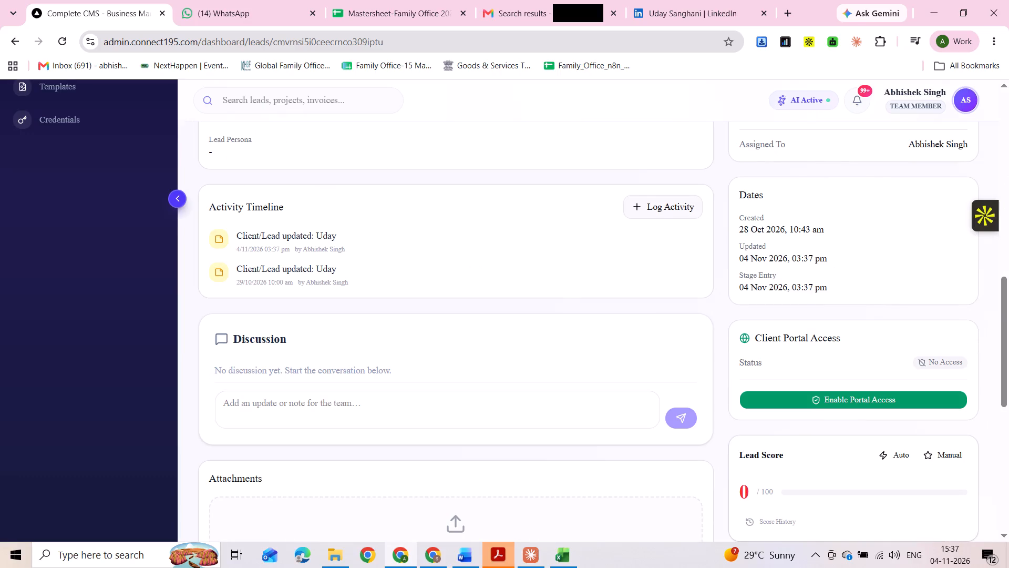
click(296, 402)
text(He is not going to pay)
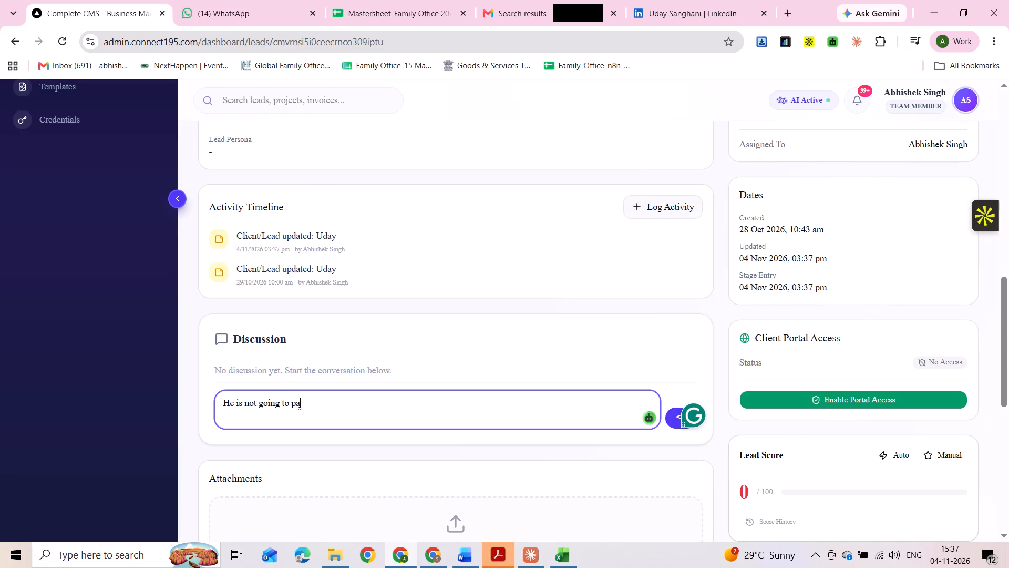
key(space)
click(676, 415)
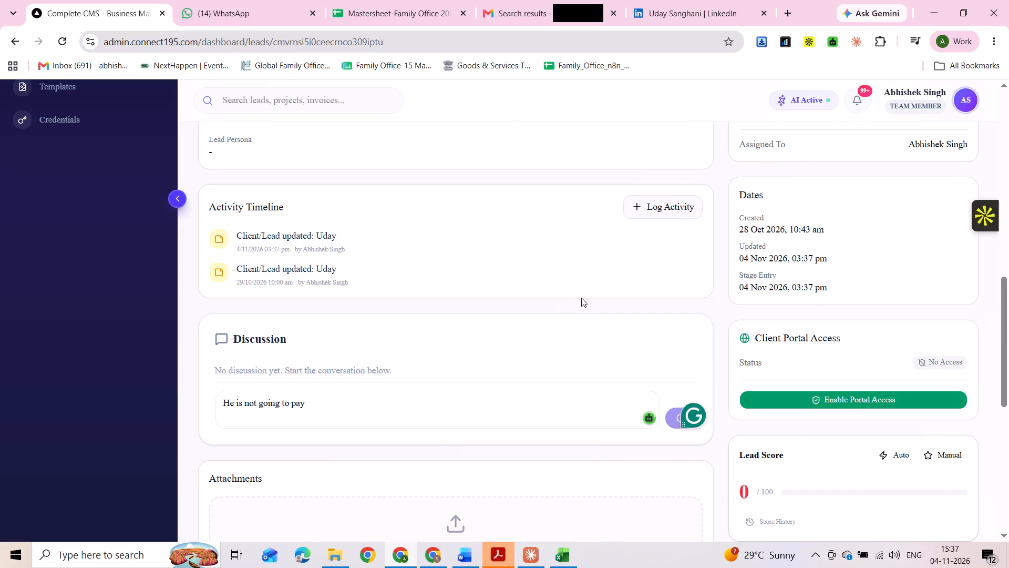
Switch to the Mastersheet-Family Office 2026 spreadsheet and open the Hotleads/Pipeline sheet at the empty rows below its entries.
click(385, 0)
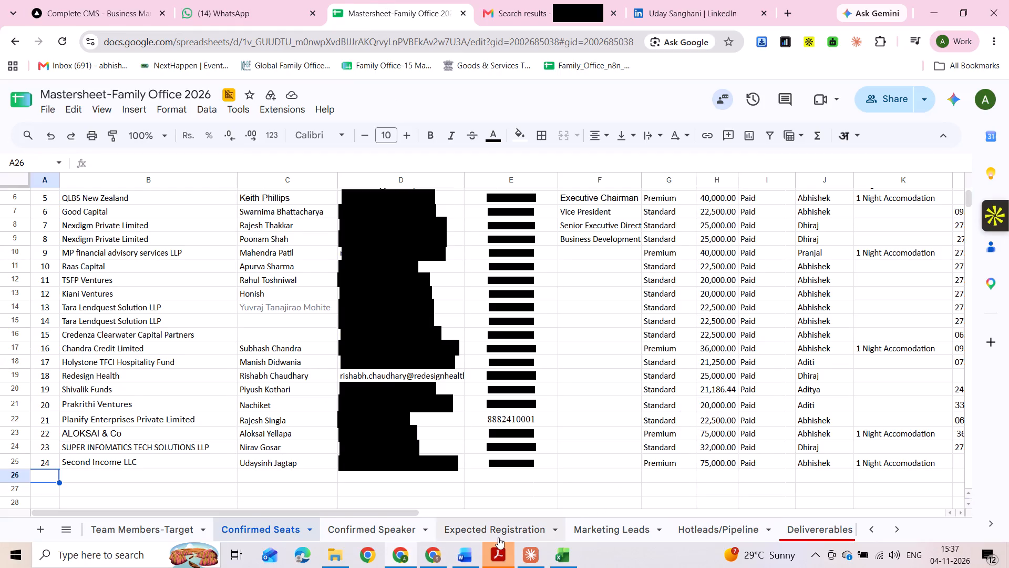
click(692, 530)
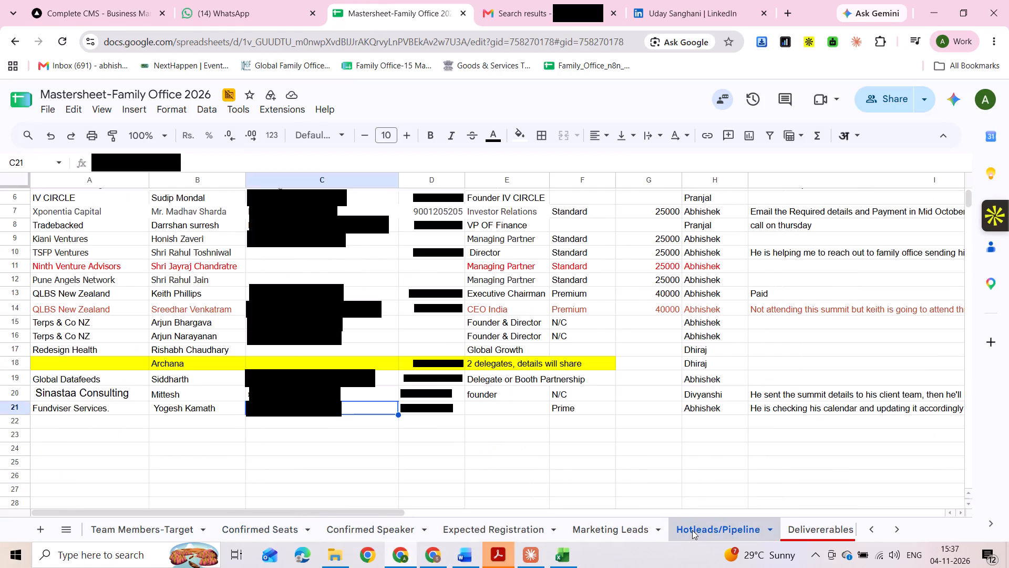
click(305, 479)
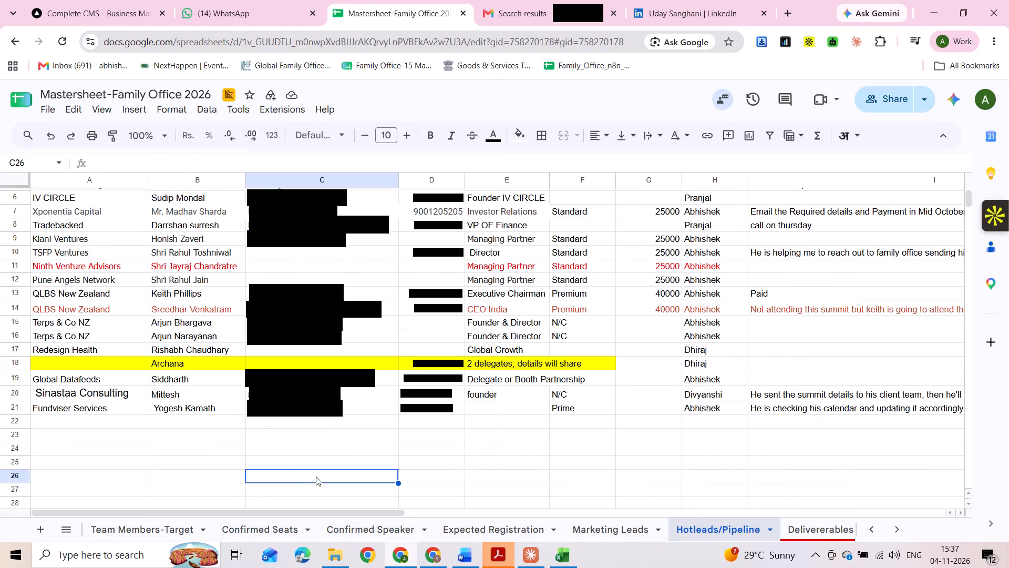
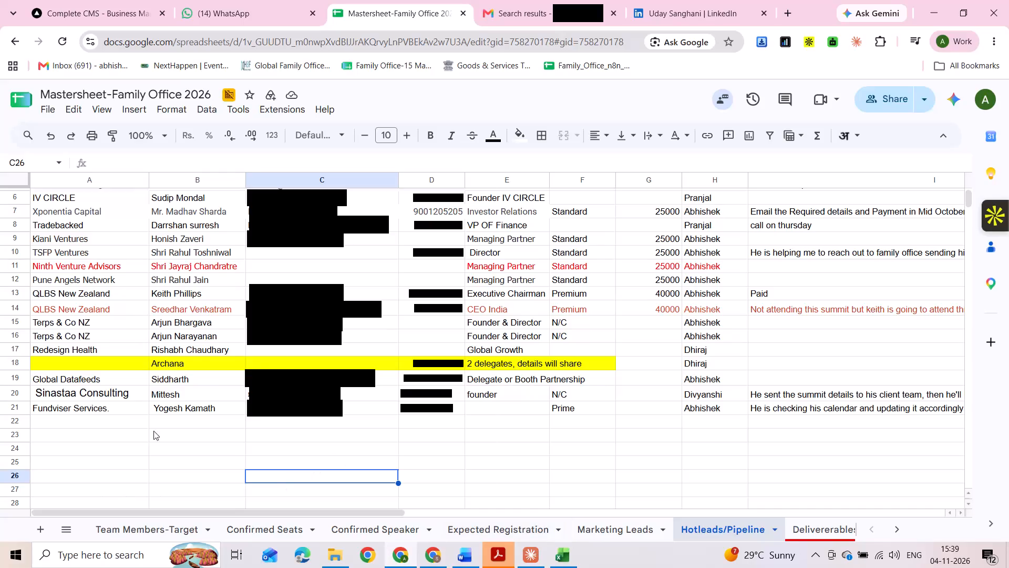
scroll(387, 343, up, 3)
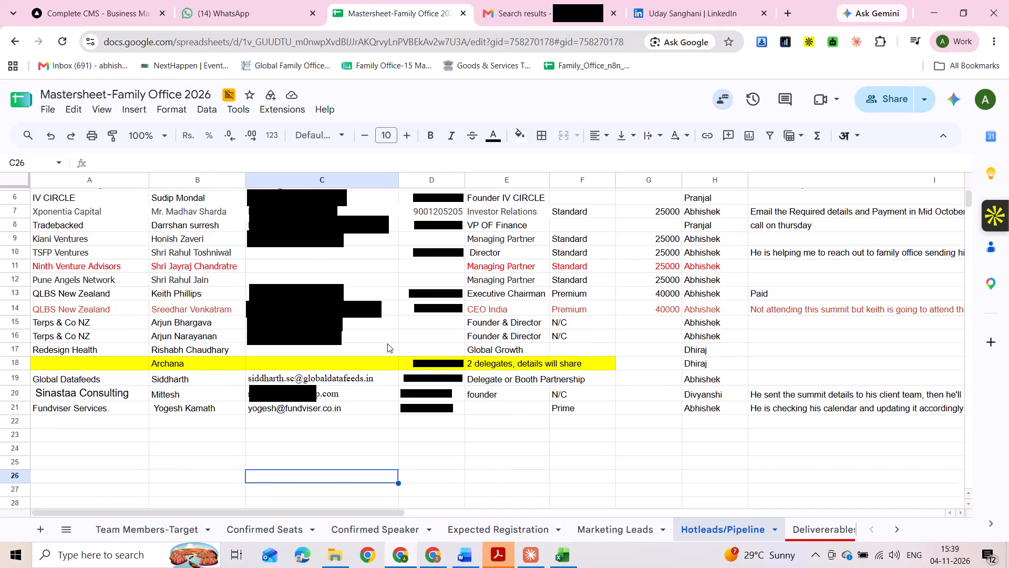
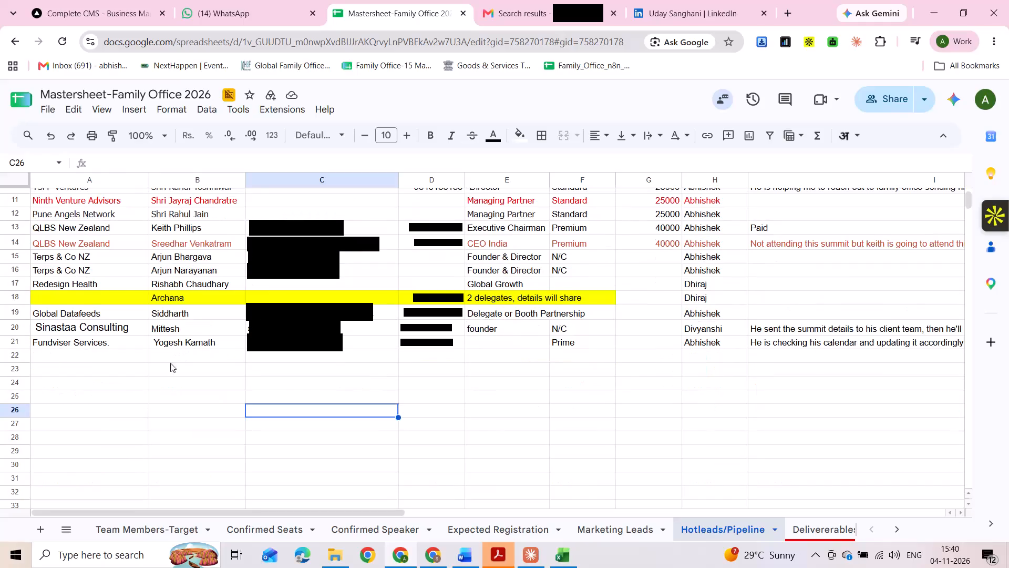
Switch from the Mastersheet back to the CRM and return from Uday's lead record to the campaign's lead list.
scroll(118, 49, up, 2)
click(99, 4)
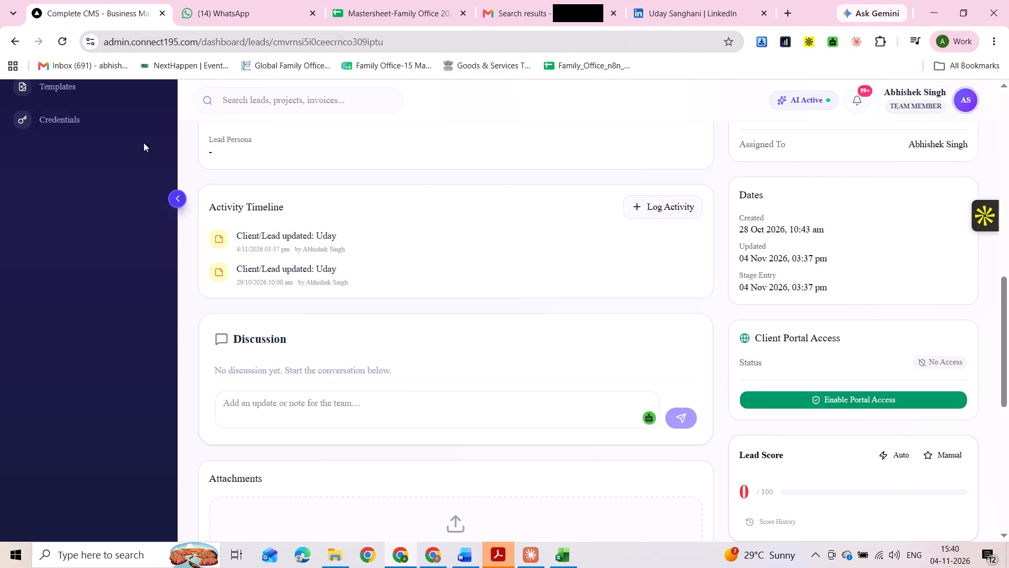
scroll(380, 294, up, 19)
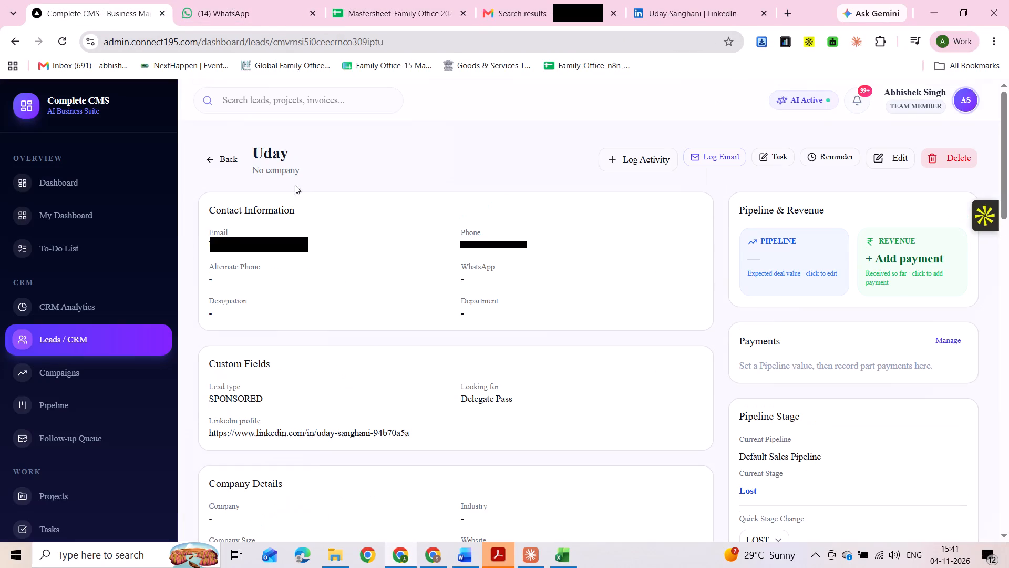
click(212, 155)
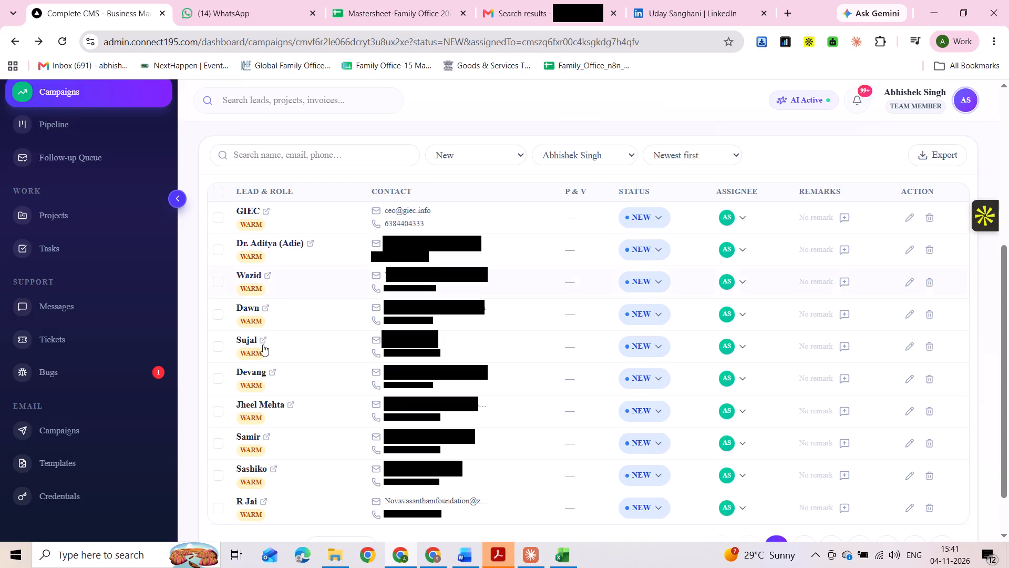
Open Sujal's lead record and review the custom fields, activity timeline and linked LinkedIn profile.
click(246, 346)
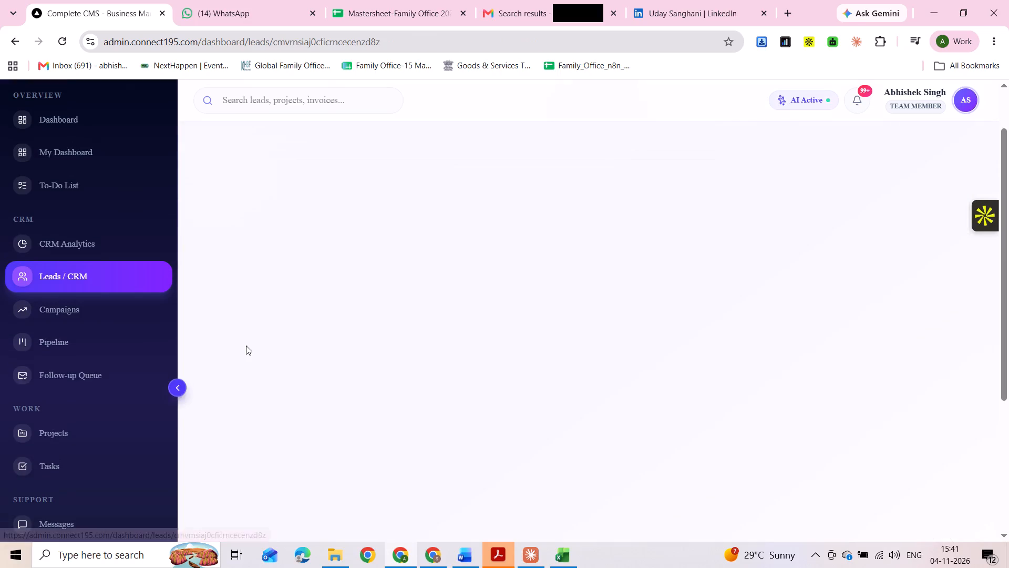
scroll(489, 298, down, 4)
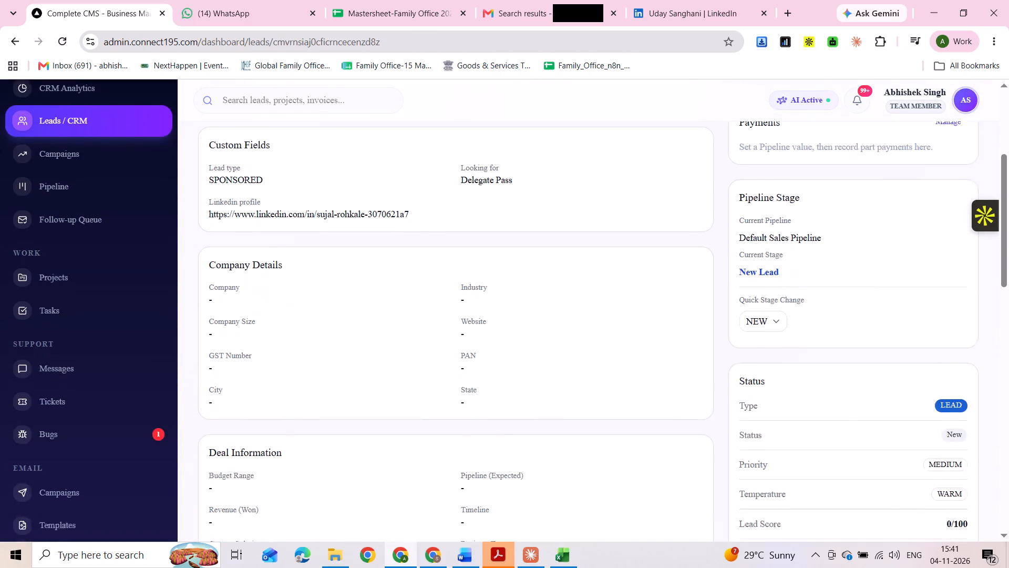
scroll(483, 304, down, 2)
scroll(483, 304, up, 2)
scroll(483, 304, down, 2)
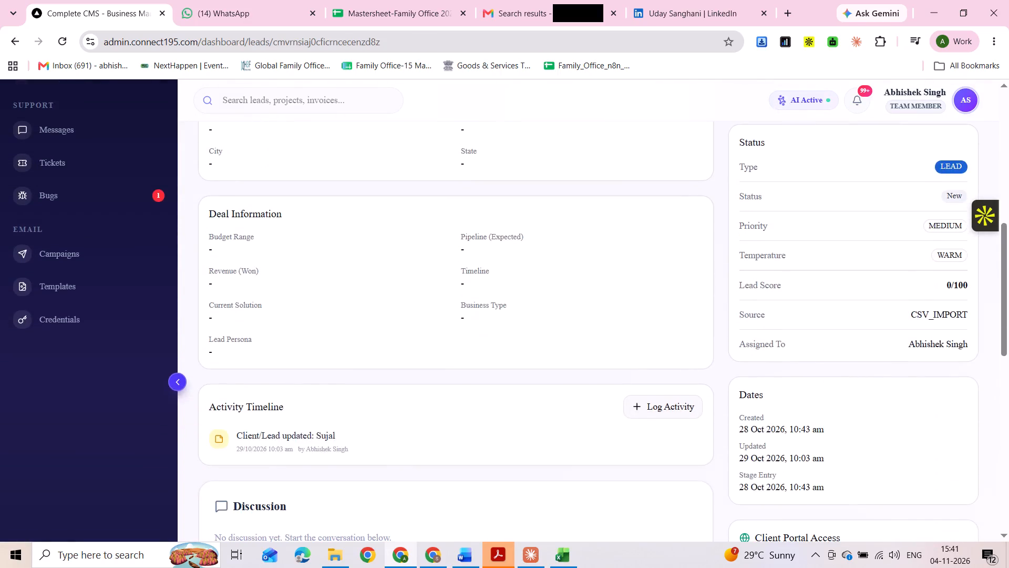
scroll(483, 304, up, 8)
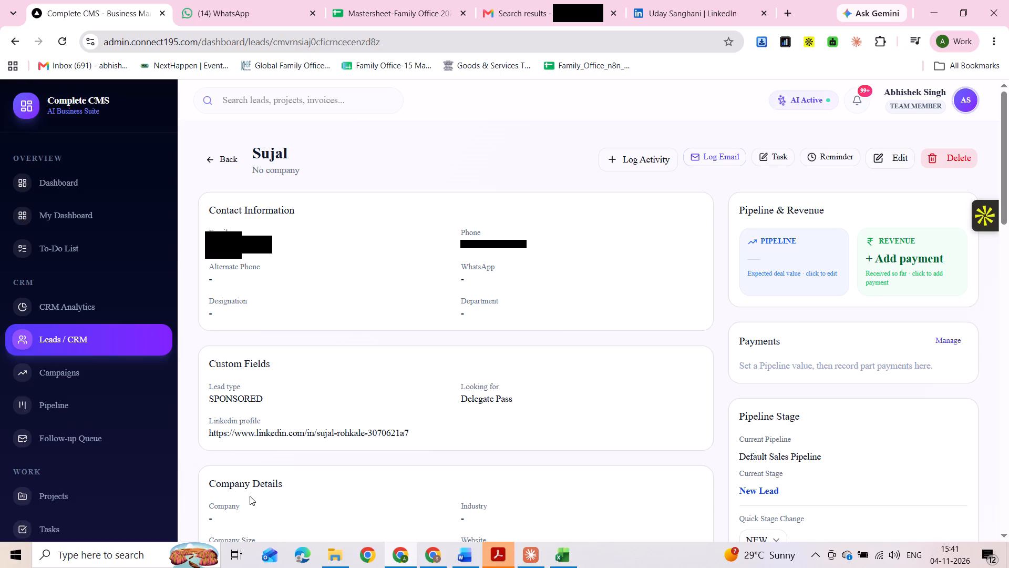
drag(285, 241, 213, 246)
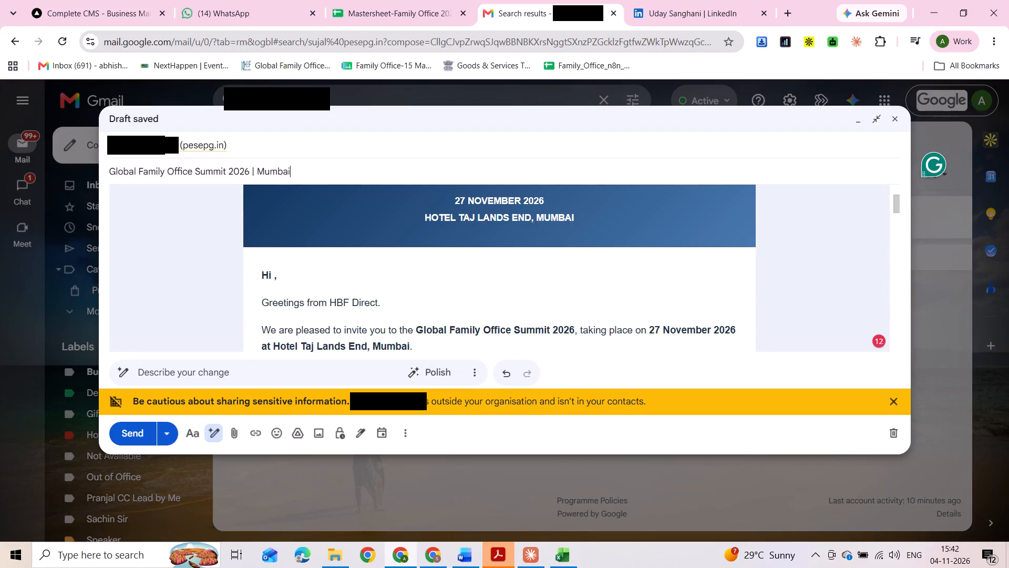
key(Right)
key(Right)
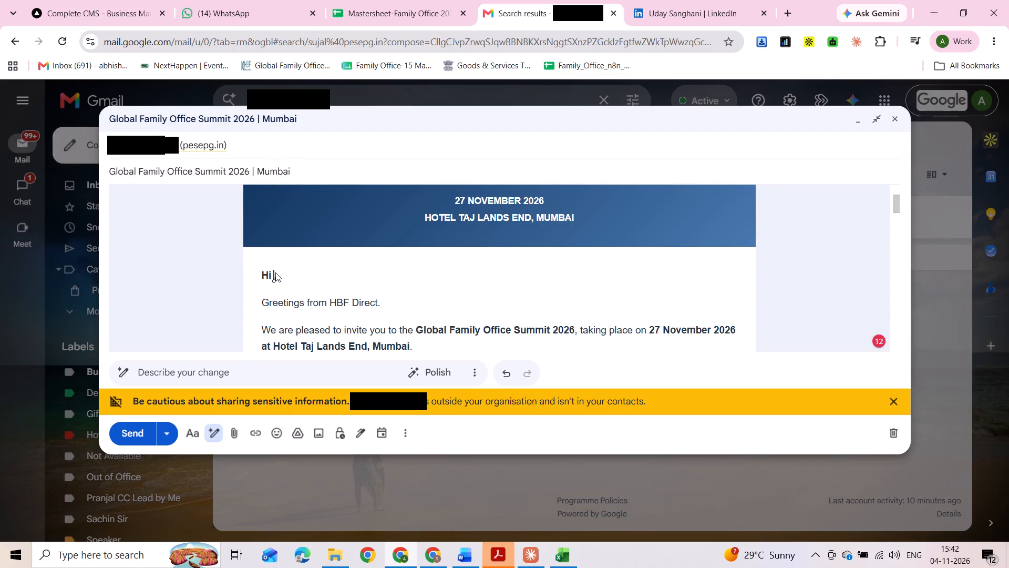
click(69, 0)
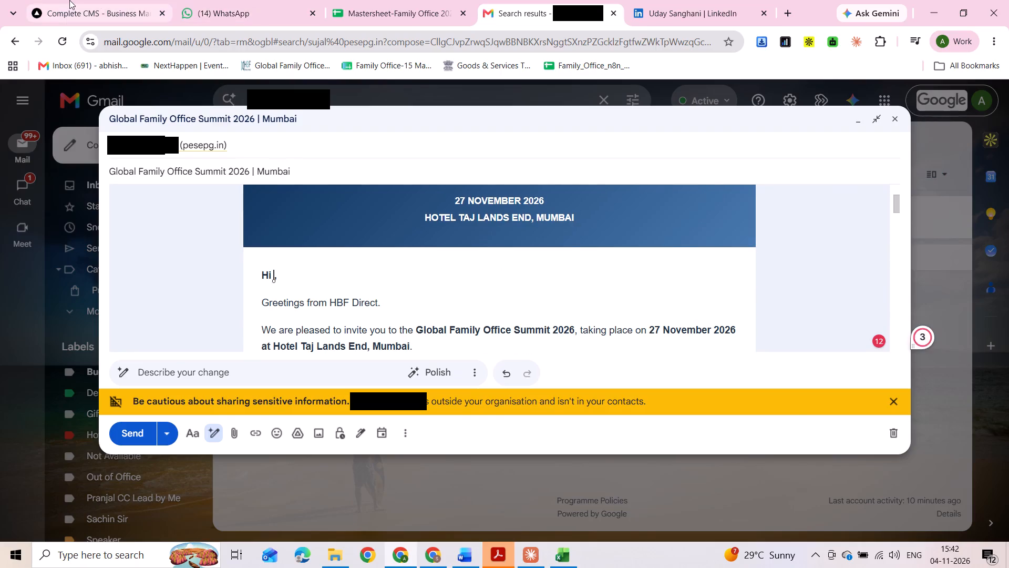
click(562, 0)
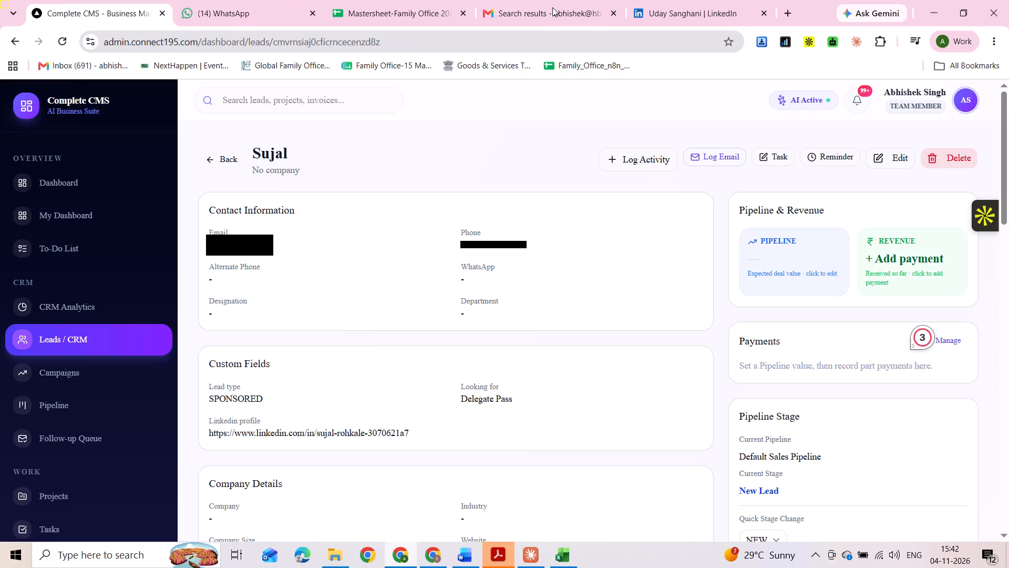
click(549, 9)
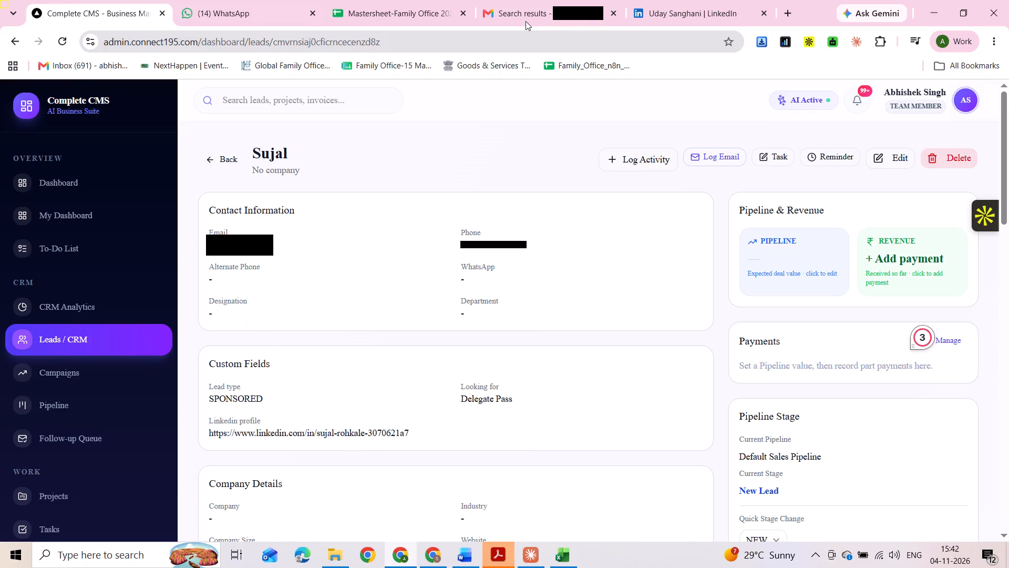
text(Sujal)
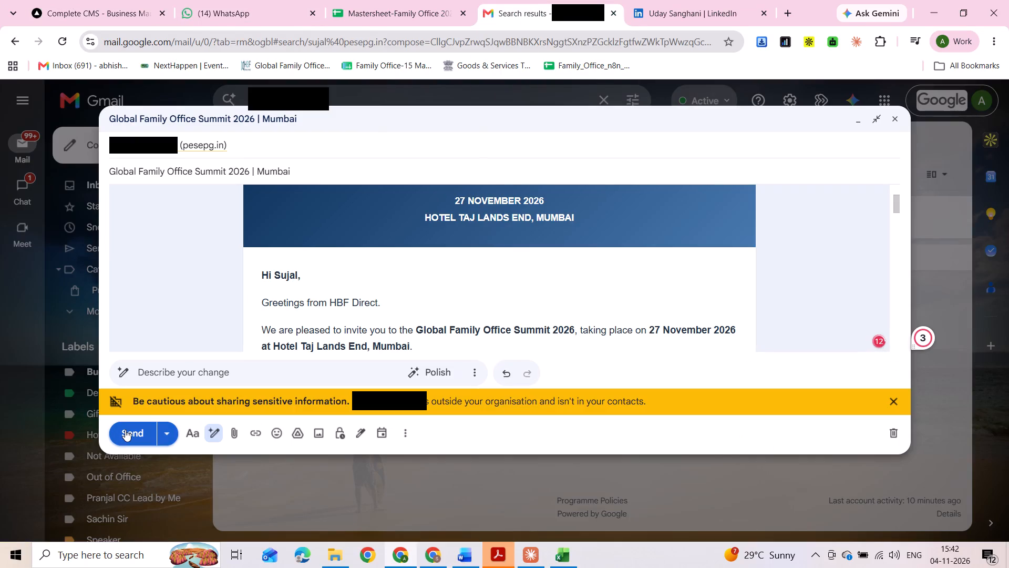
click(125, 430)
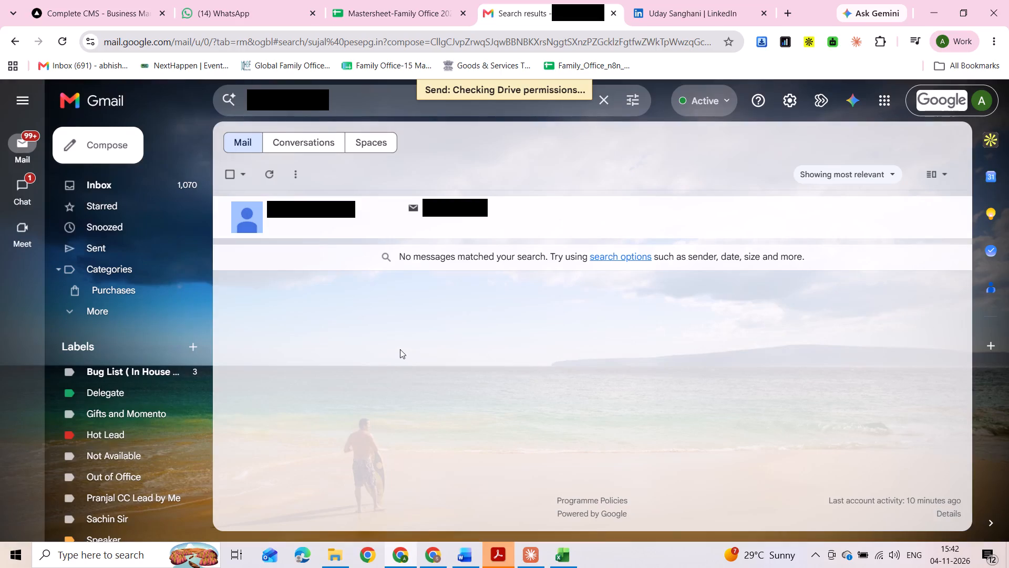
Copy the LinkedIn profile link from Sujal's lead record and open it in place of Uday's LinkedIn page.
click(116, 3)
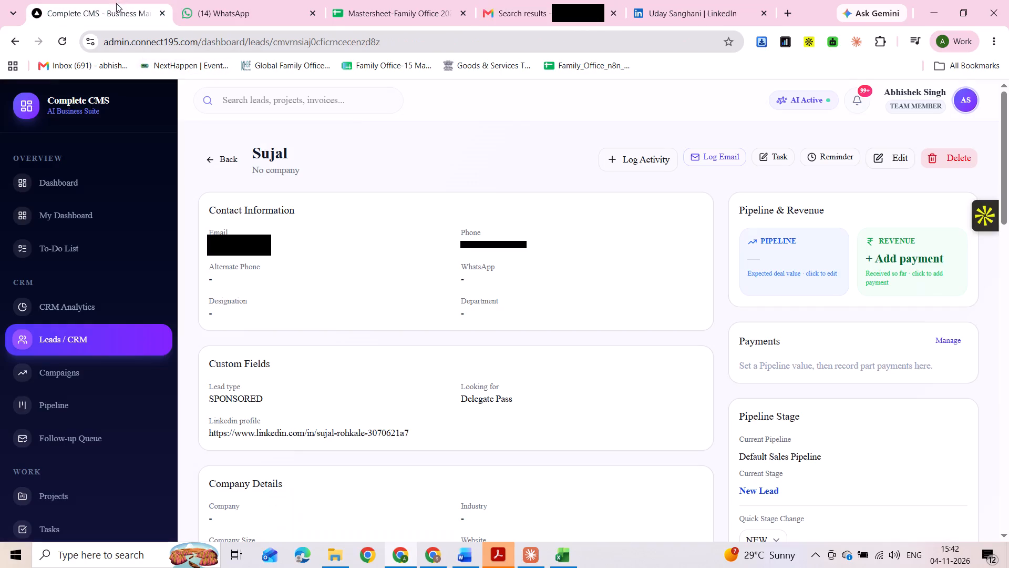
drag(420, 426, 263, 438)
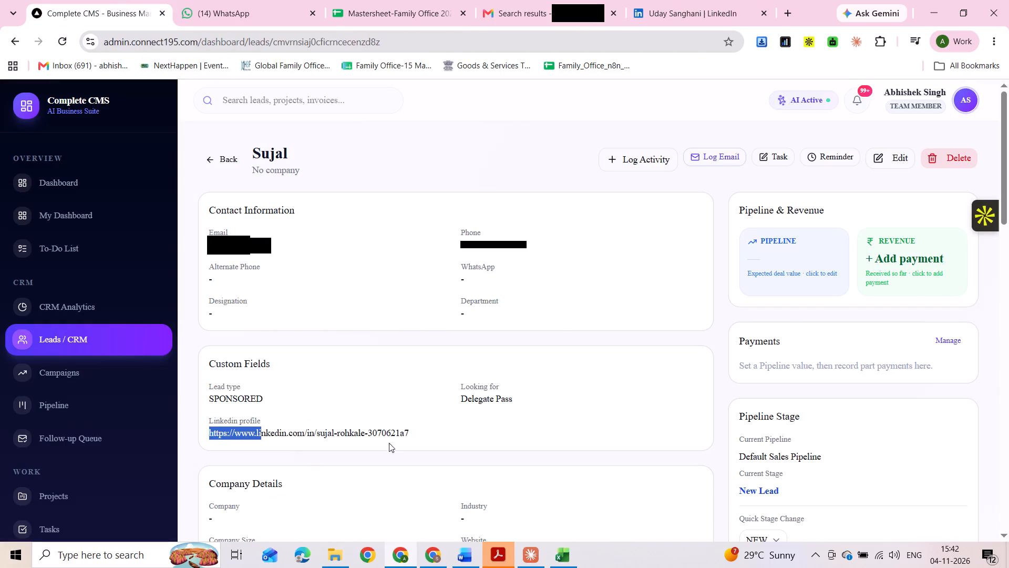
drag(413, 432, 200, 439)
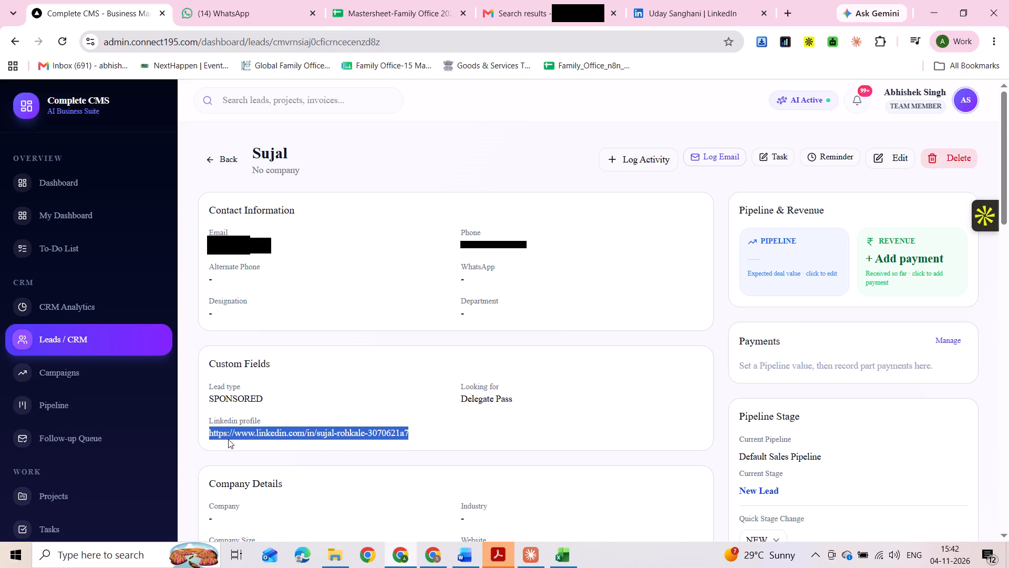
right_click(260, 432)
click(321, 229)
click(722, 13)
click(409, 44)
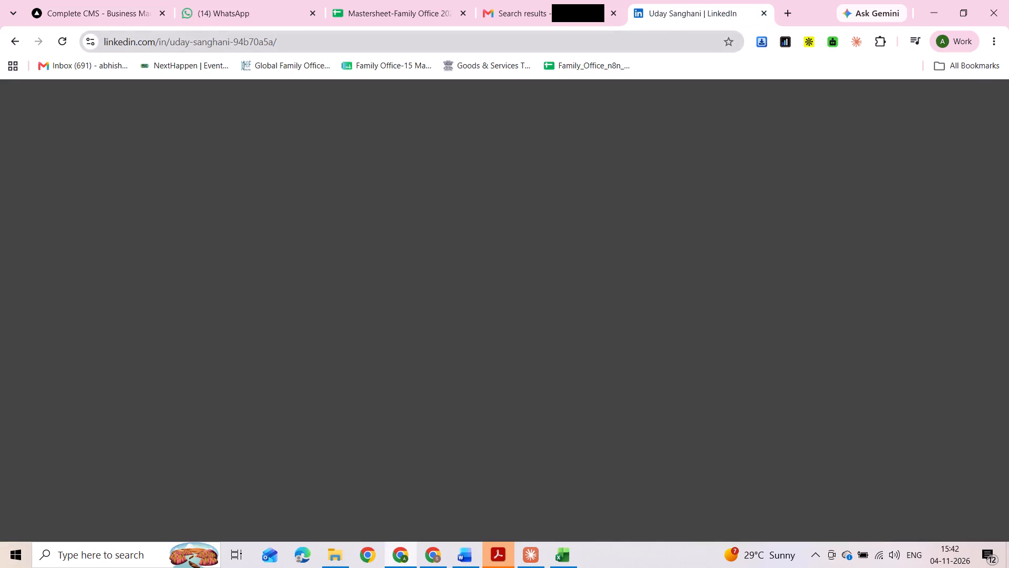
key(ctrl+v)
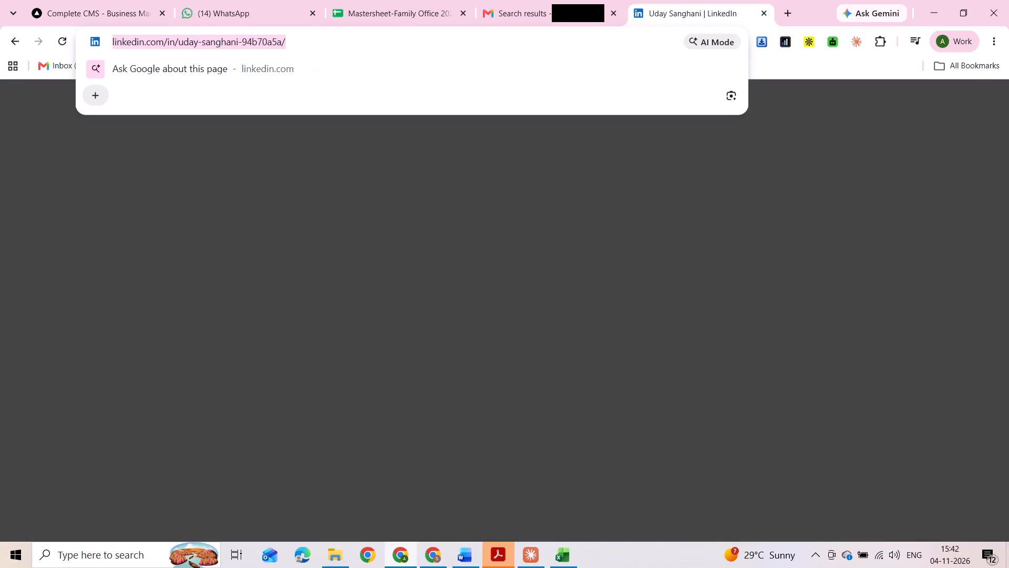
key(Return)
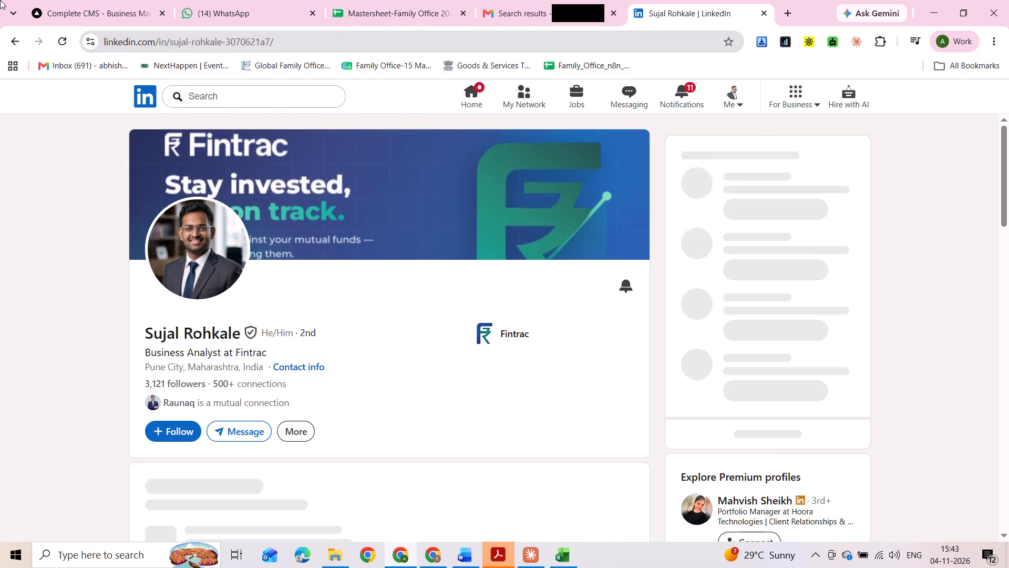
Return to Sujal's CRM record and change the pipeline stage to Proposal Sent.
click(70, 5)
click(81, 11)
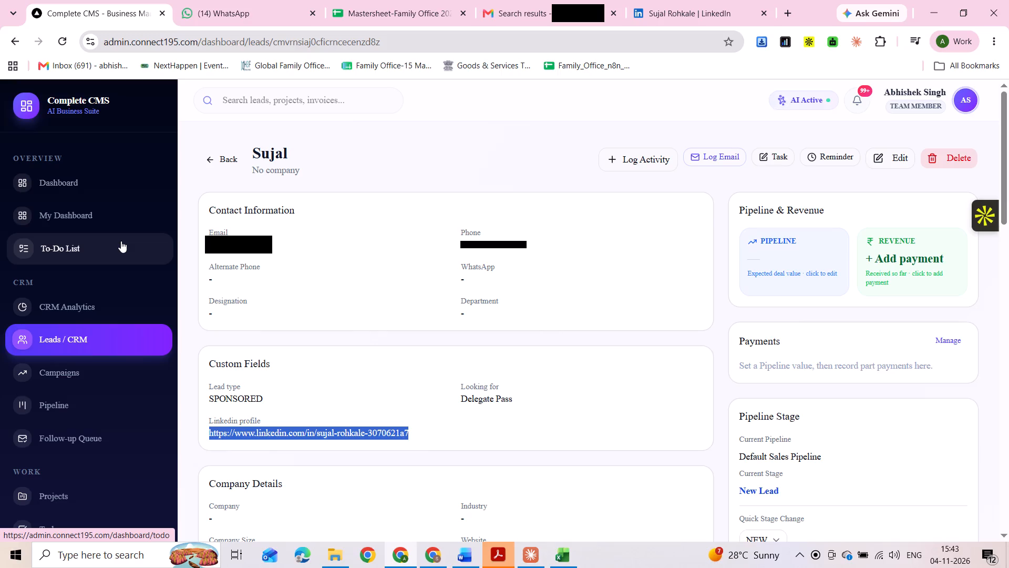
scroll(637, 403, down, 1)
scroll(863, 369, down, 2)
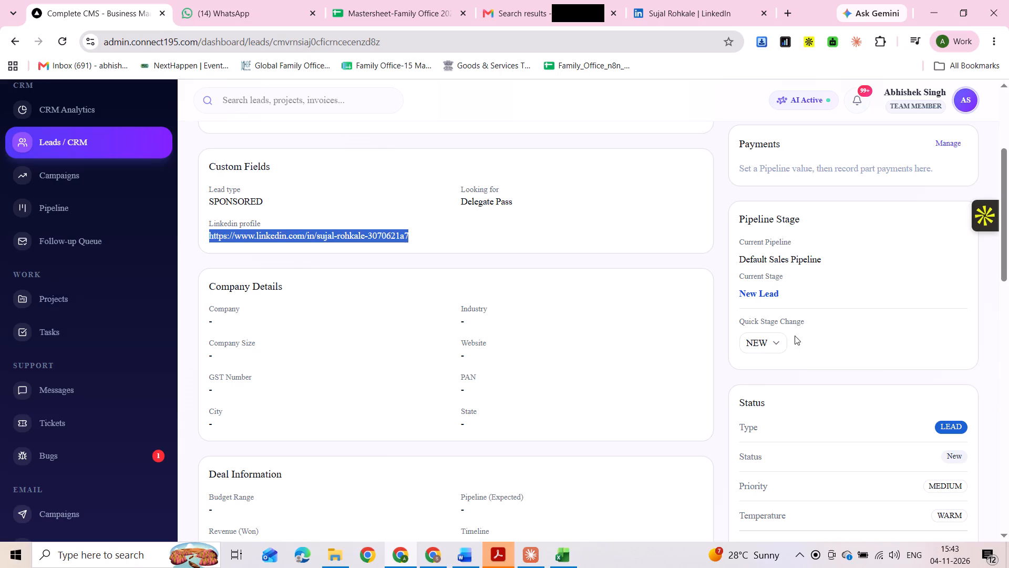
double_click(768, 338)
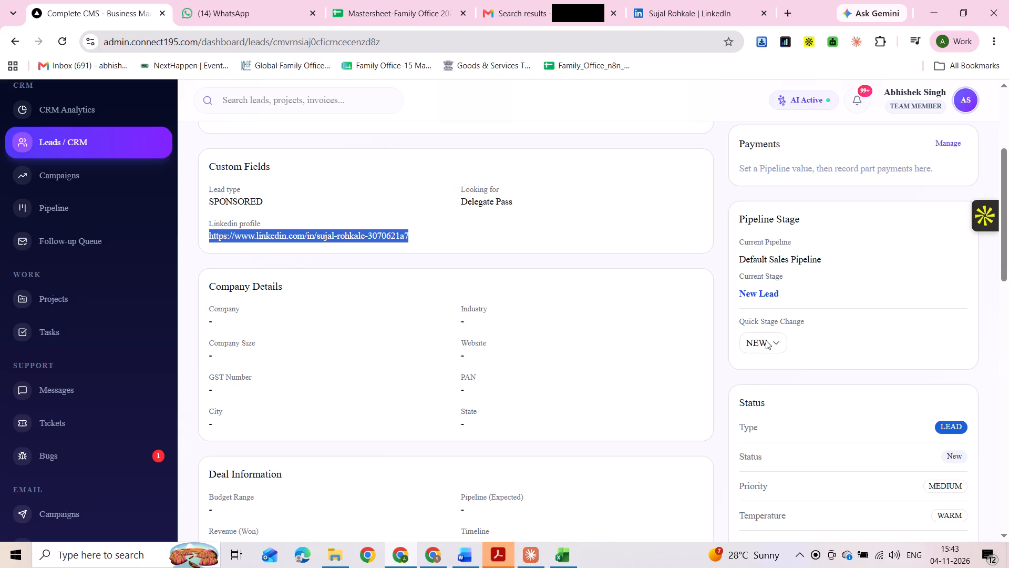
click(766, 340)
click(759, 416)
Post the discussion note "Invitation note send" on Sujal's lead record.
scroll(360, 457, down, 3)
scroll(308, 472, down, 3)
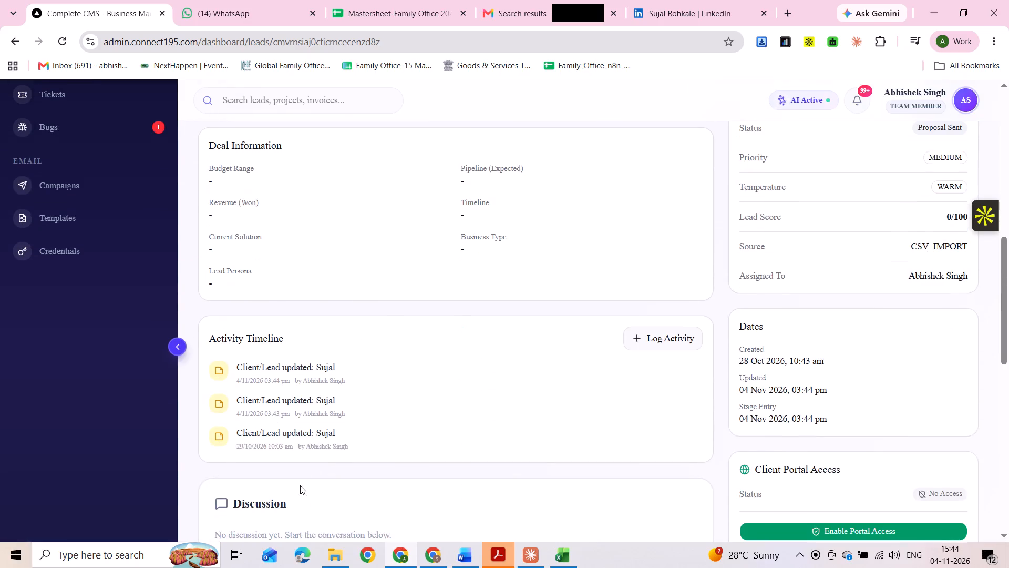
scroll(300, 485, down, 1)
click(299, 439)
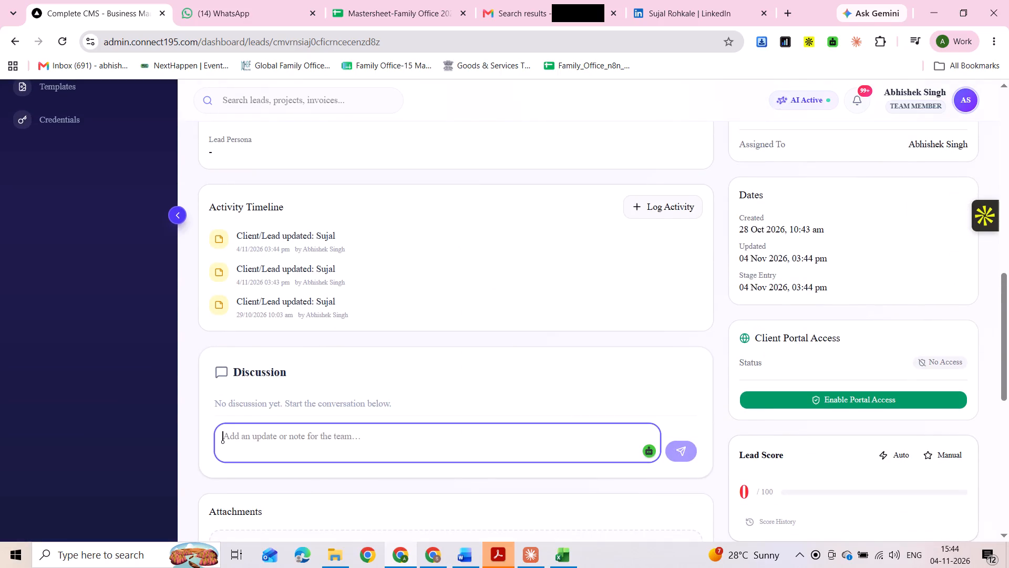
text(Navi)
key(BackSpace)
key(BackSpace)
key(BackSpace)
key(BackSpace)
key(BackSpace)
key(BackSpace)
key(BackSpace)
key(BackSpace)
key(BackSpace)
key(BackSpace)
key(BackSpace)
key(BackSpace)
key(BackSpace)
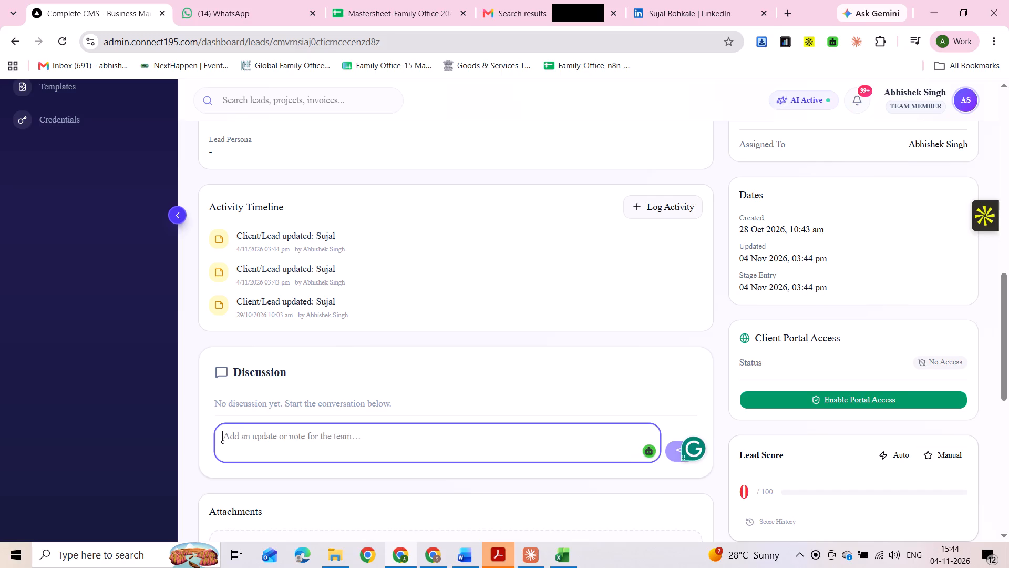
text(Invitation note send)
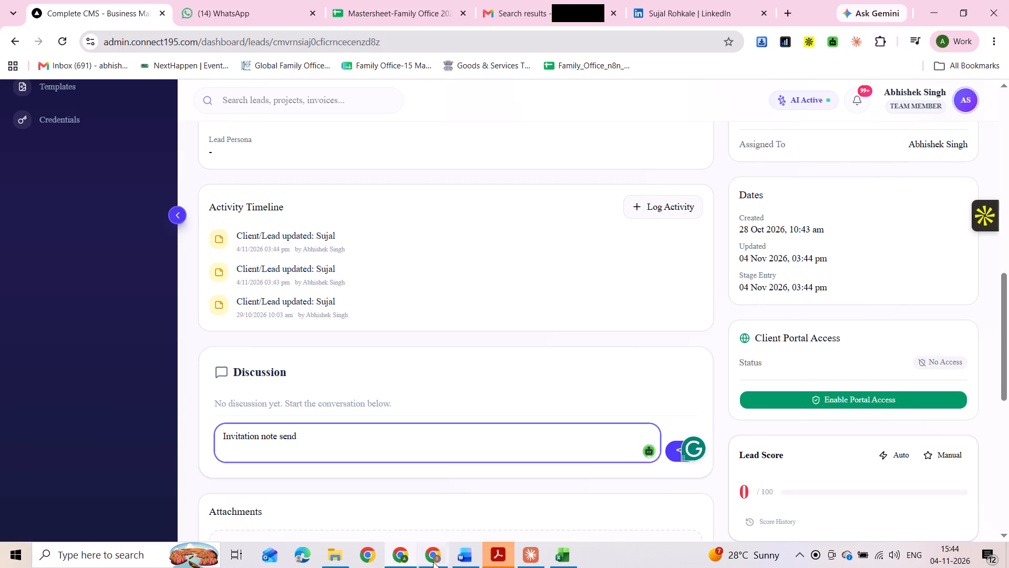
click(679, 451)
Go back to the campaign's lead list and filter it by status Qualified, Contact Attempted, and finally Meeting Scheduled.
scroll(633, 480, up, 18)
click(209, 163)
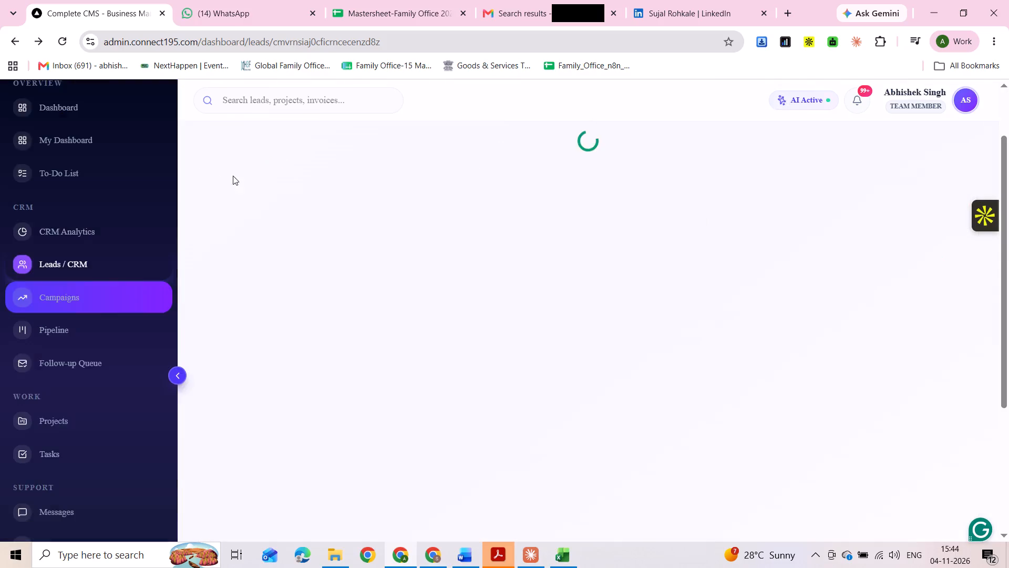
click(477, 151)
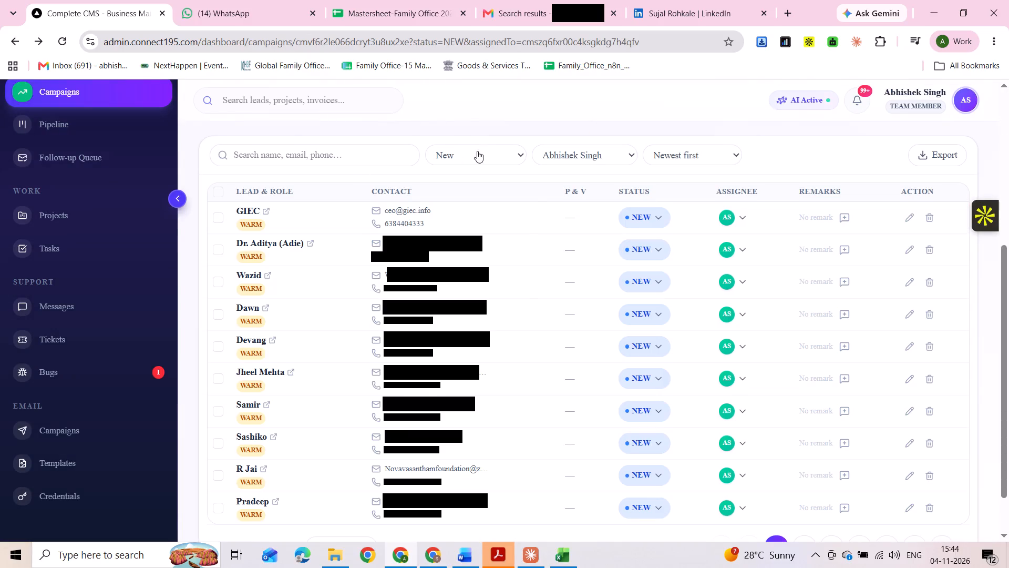
click(459, 205)
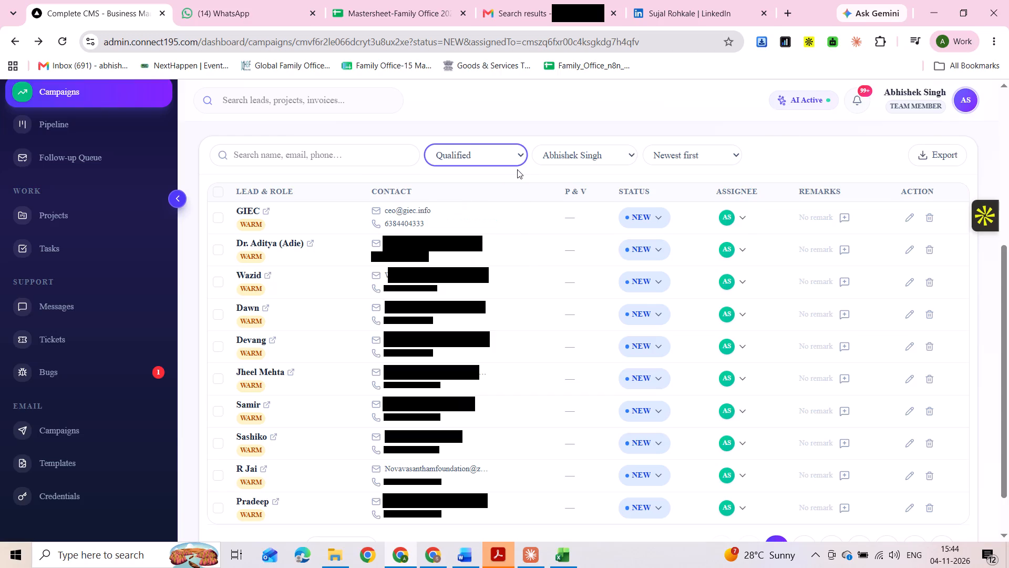
click(465, 152)
click(454, 218)
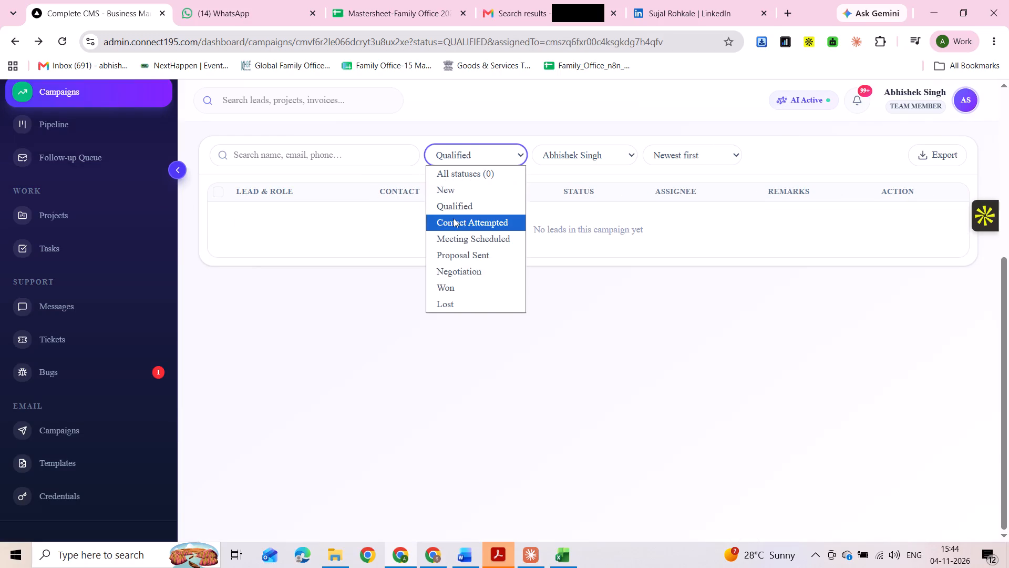
click(457, 159)
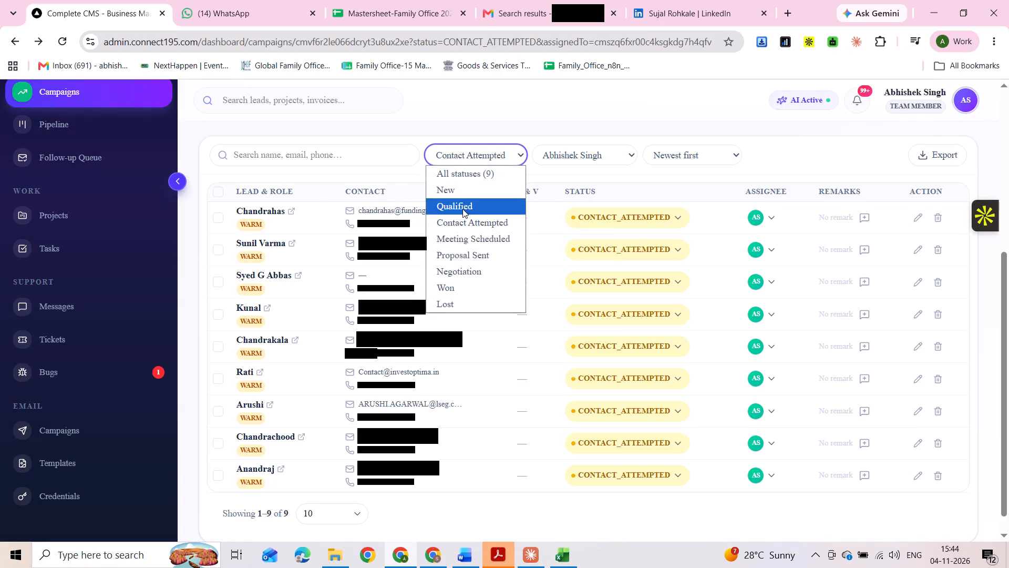
click(458, 239)
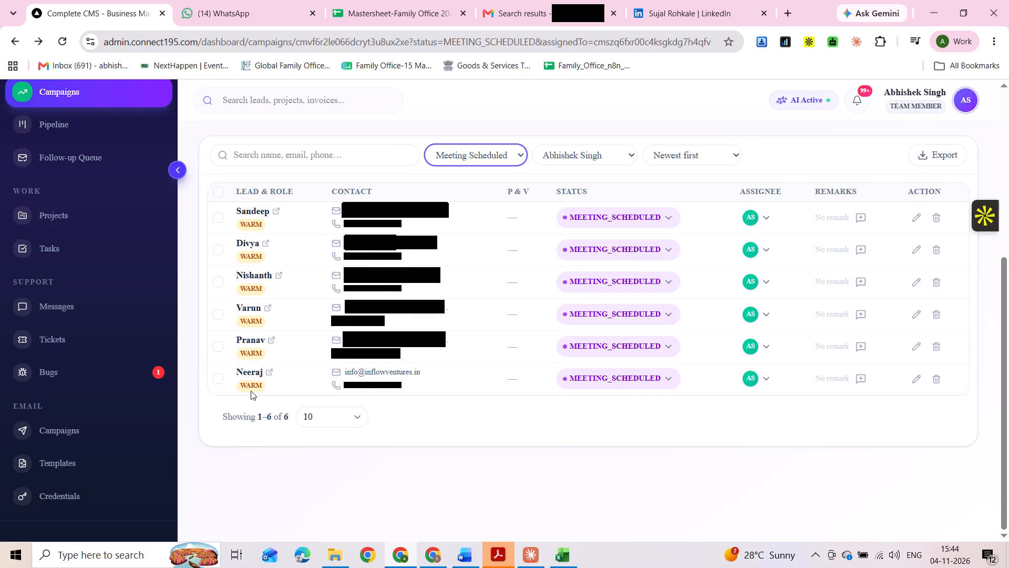
Open Sandeep's lead record and review the contact information, activity timeline and earlier discussion notes.
click(245, 216)
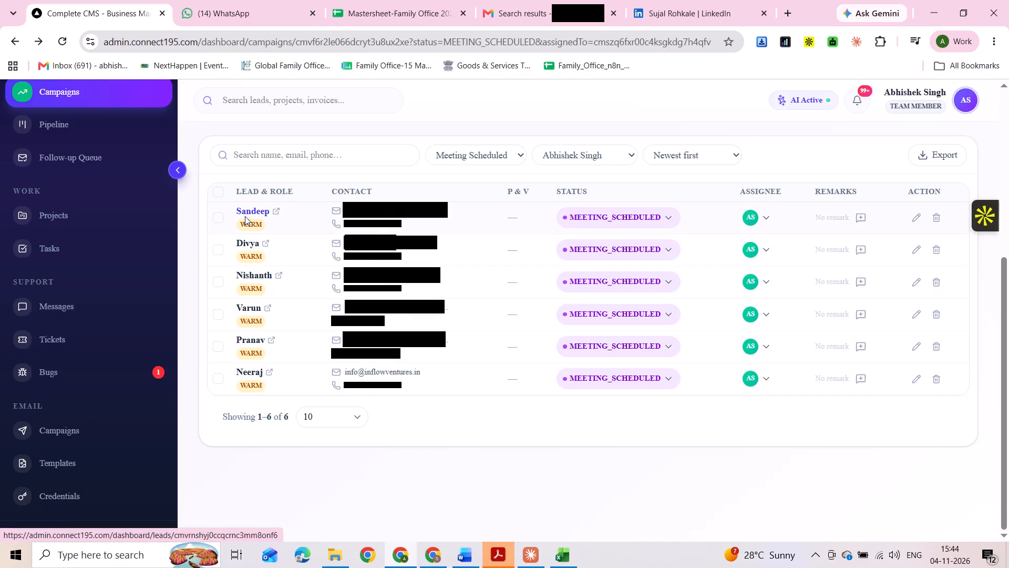
scroll(533, 320, down, 6)
scroll(533, 322, up, 1)
scroll(532, 324, down, 5)
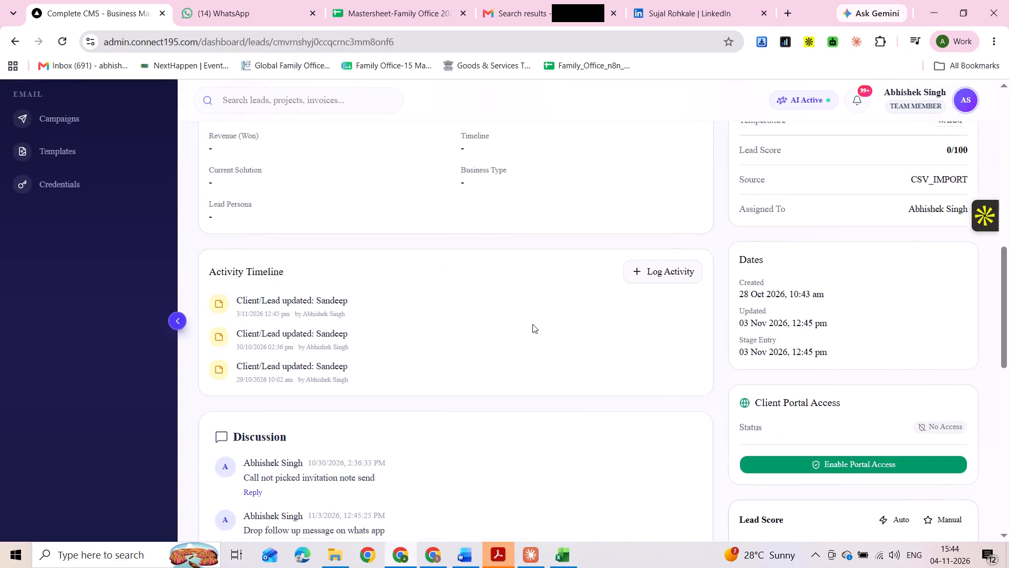
scroll(532, 324, down, 1)
scroll(532, 324, up, 5)
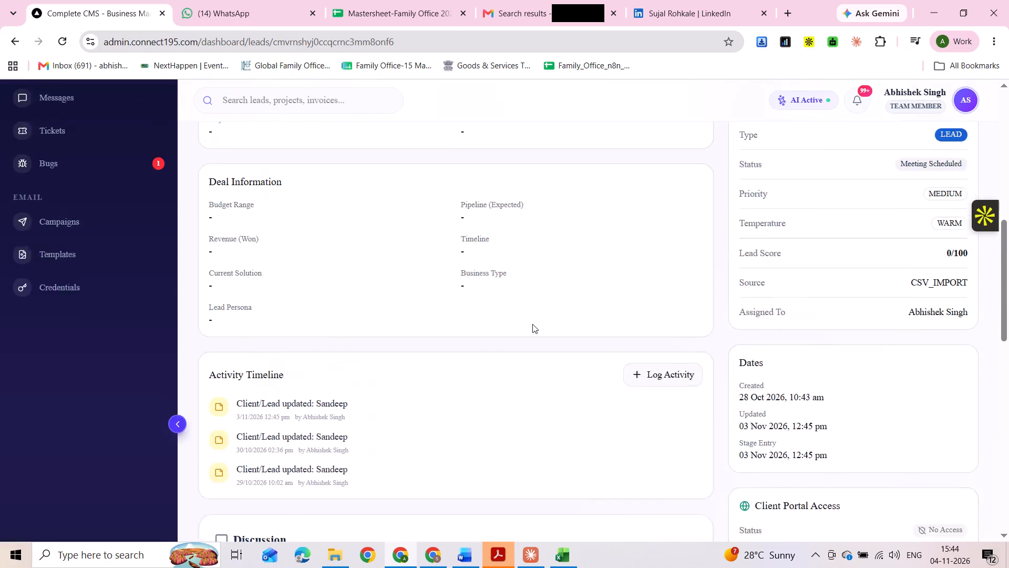
scroll(532, 324, up, 5)
scroll(413, 309, up, 5)
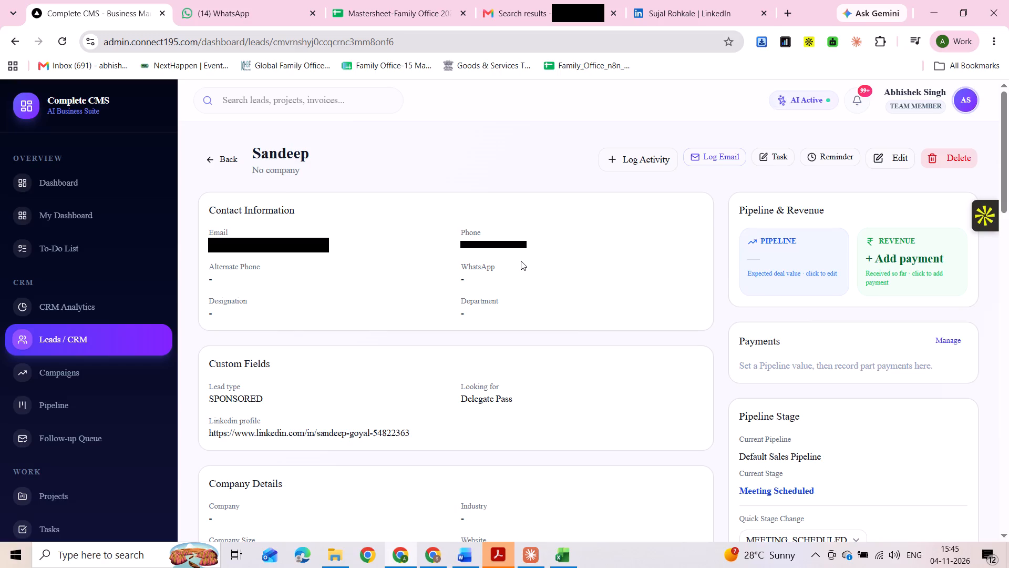
scroll(518, 268, down, 8)
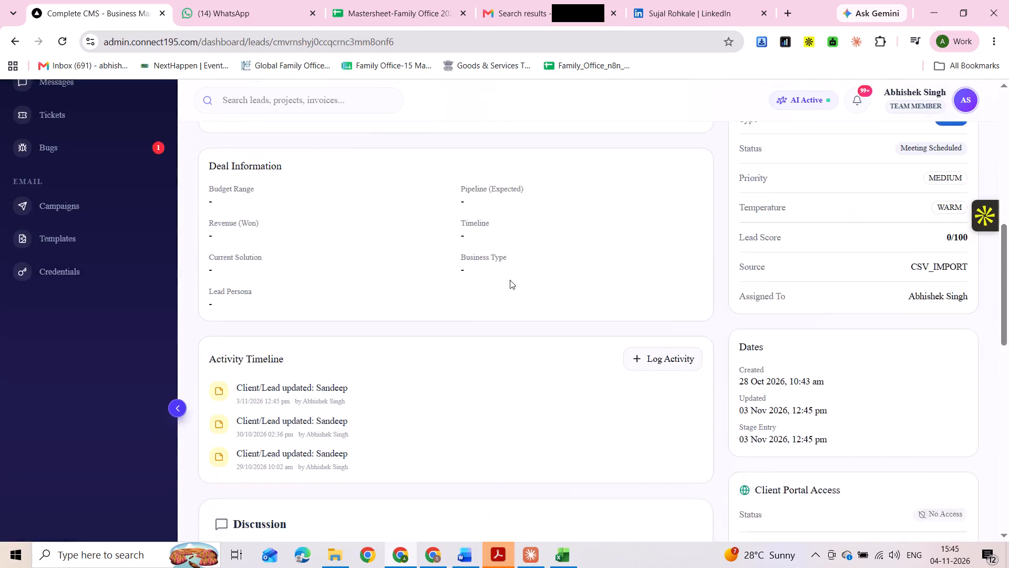
scroll(510, 280, down, 3)
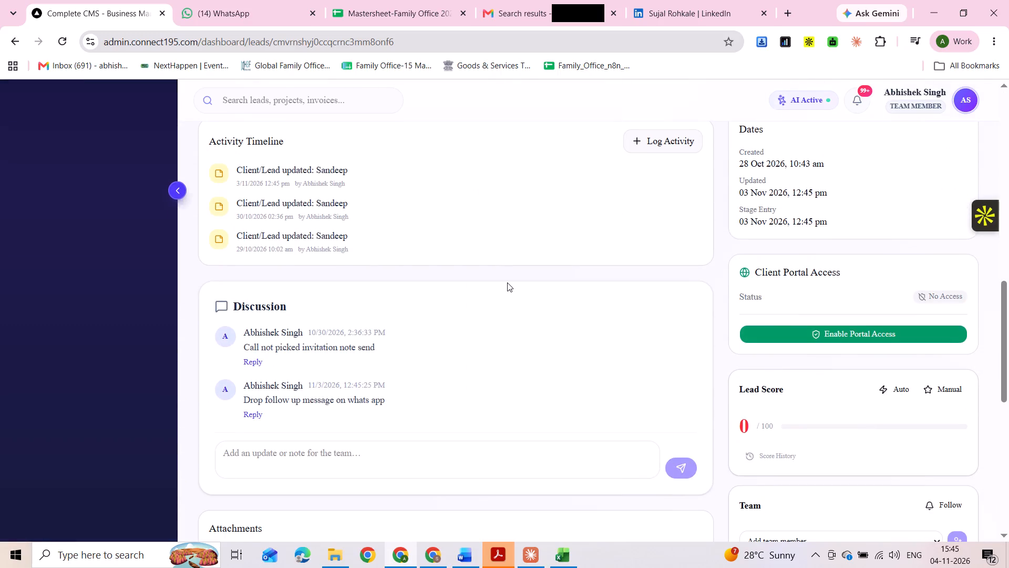
scroll(507, 282, up, 14)
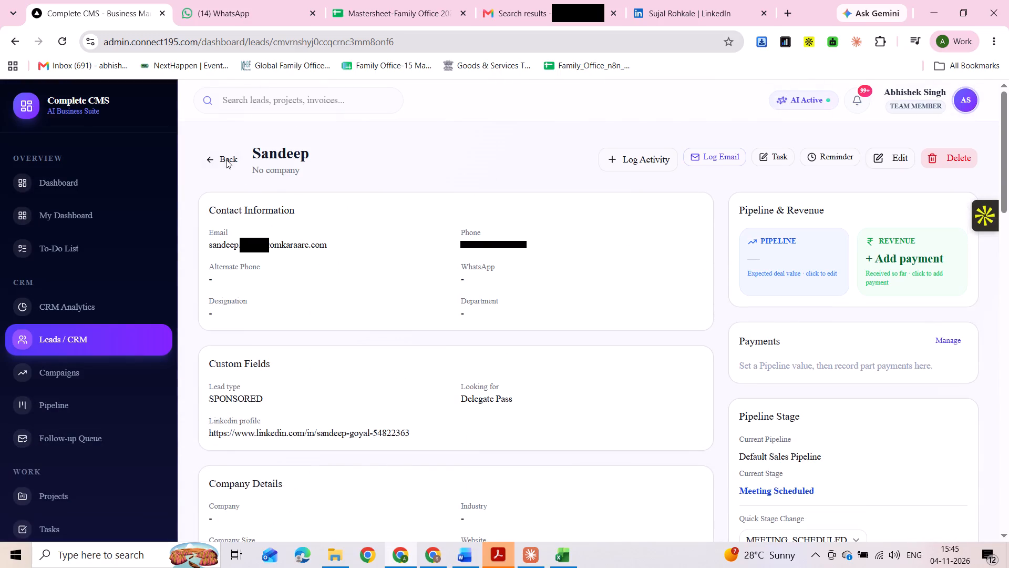
Return to the Meeting Scheduled leads, open Divya's record and review the contact details, stage and discussion notes.
click(226, 159)
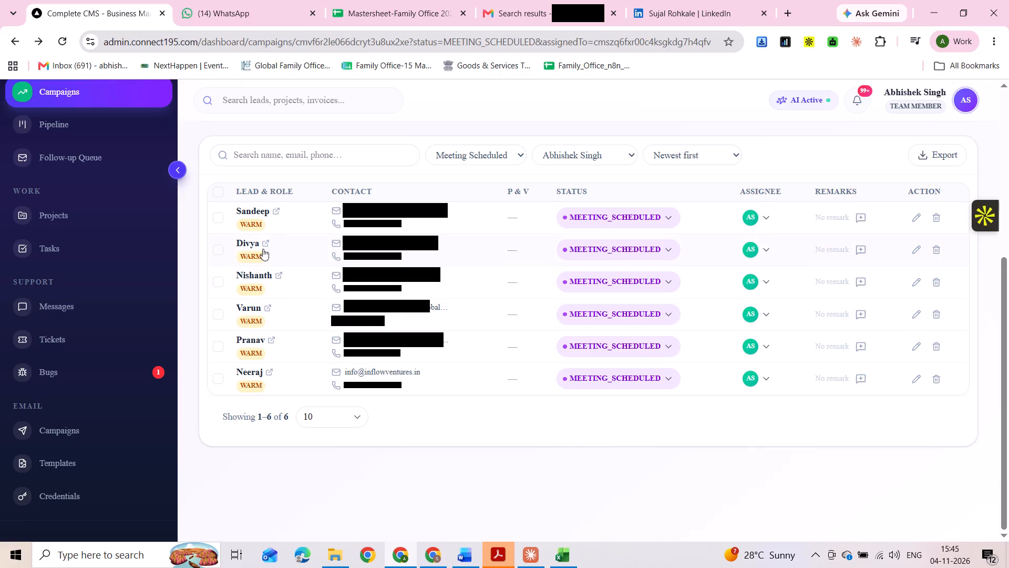
click(245, 240)
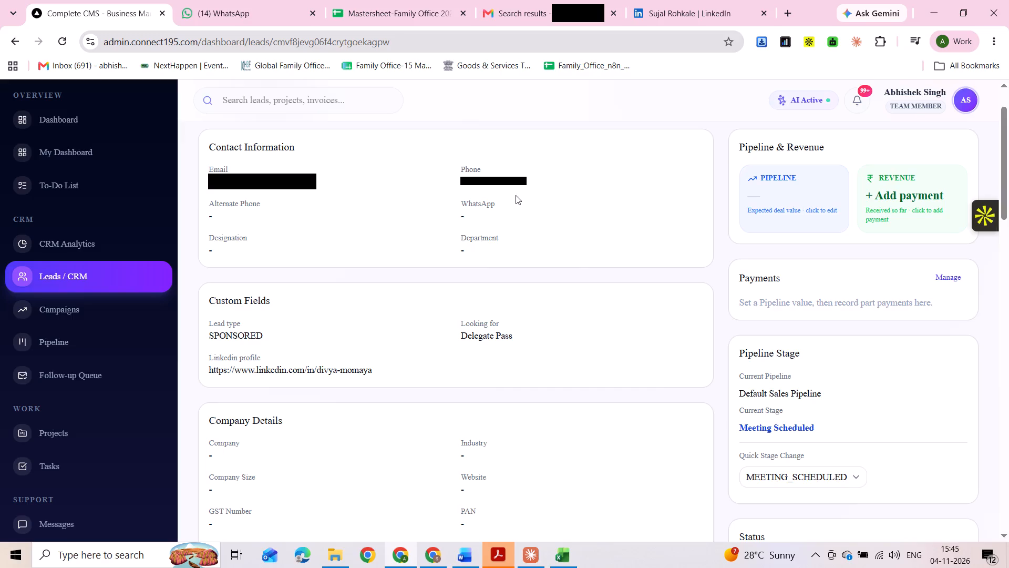
scroll(513, 197, up, 5)
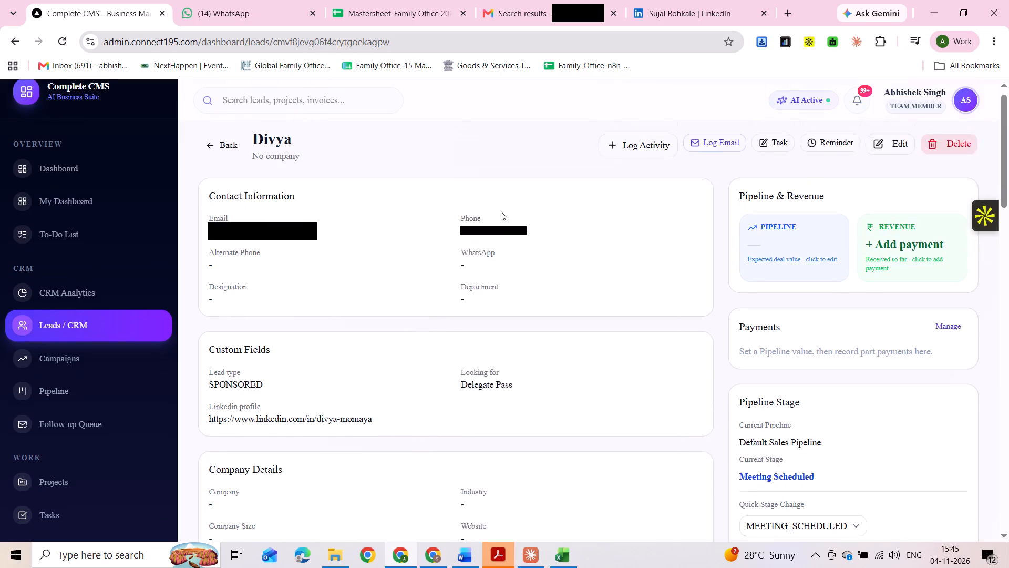
scroll(497, 219, down, 5)
scroll(497, 220, up, 2)
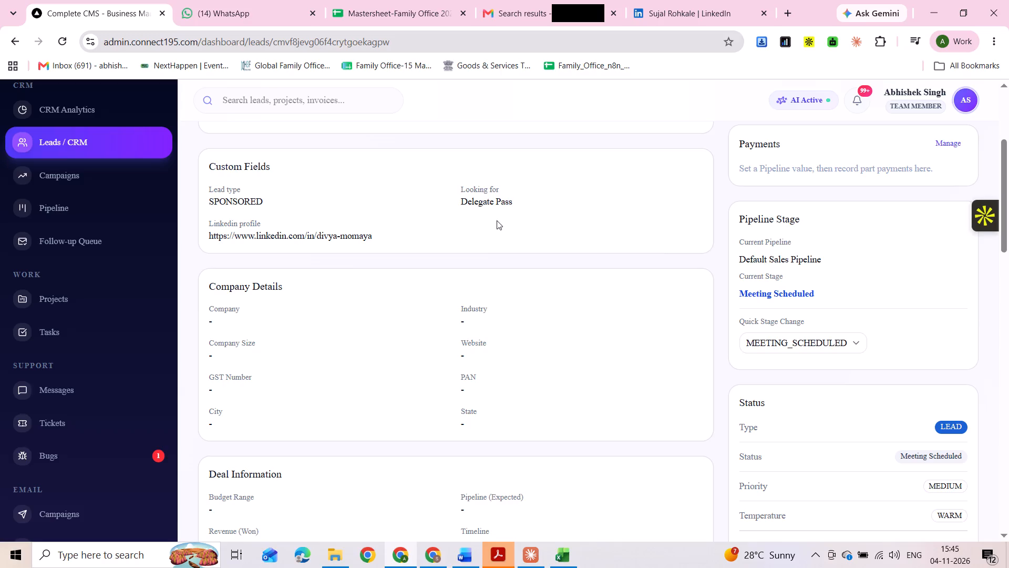
scroll(497, 220, up, 4)
scroll(497, 220, down, 6)
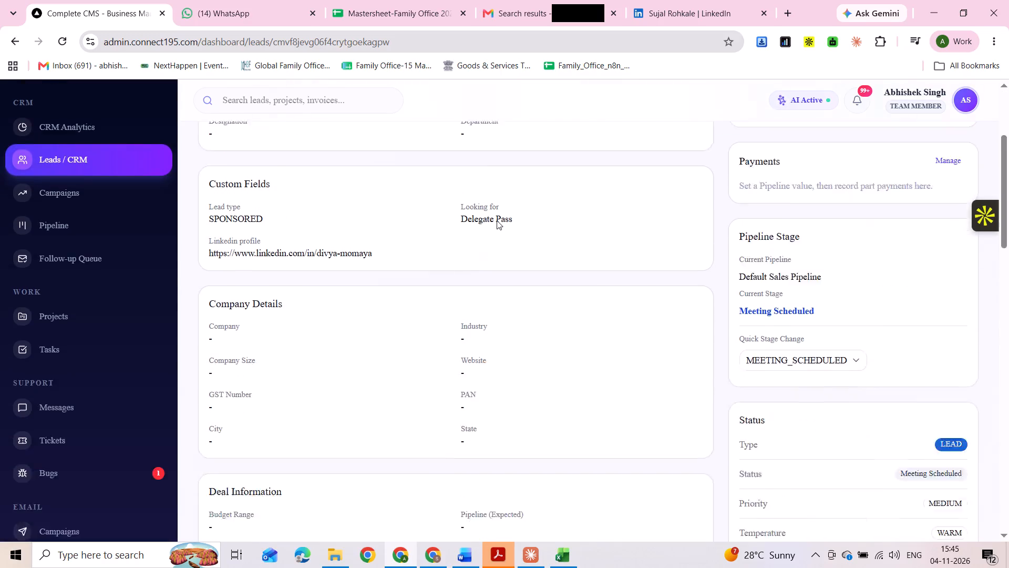
scroll(497, 220, down, 6)
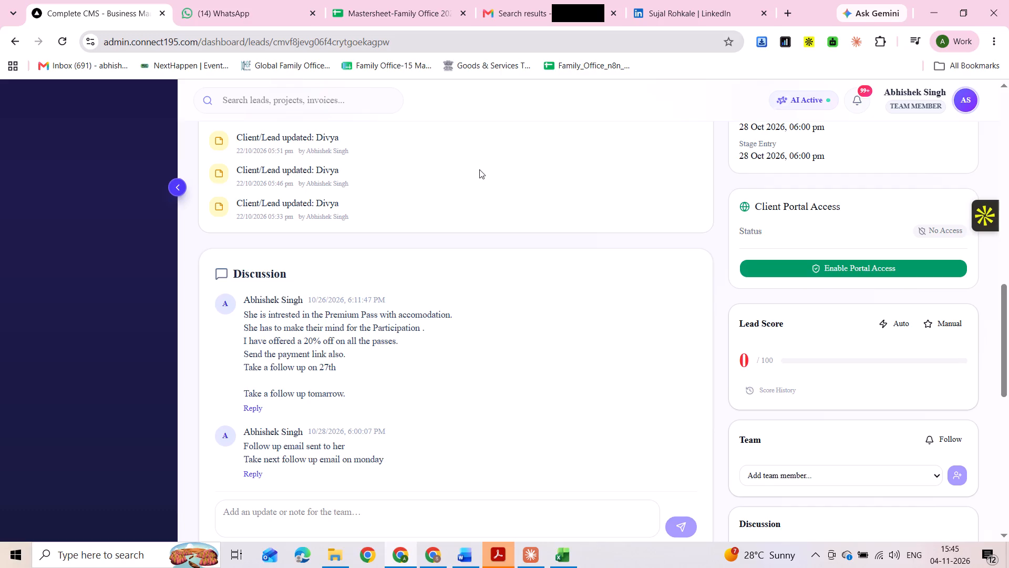
Review the activity timeline, custom fields, pipeline stage and discussion notes on Divya's lead record.
scroll(422, 288, up, 1)
scroll(404, 216, up, 2)
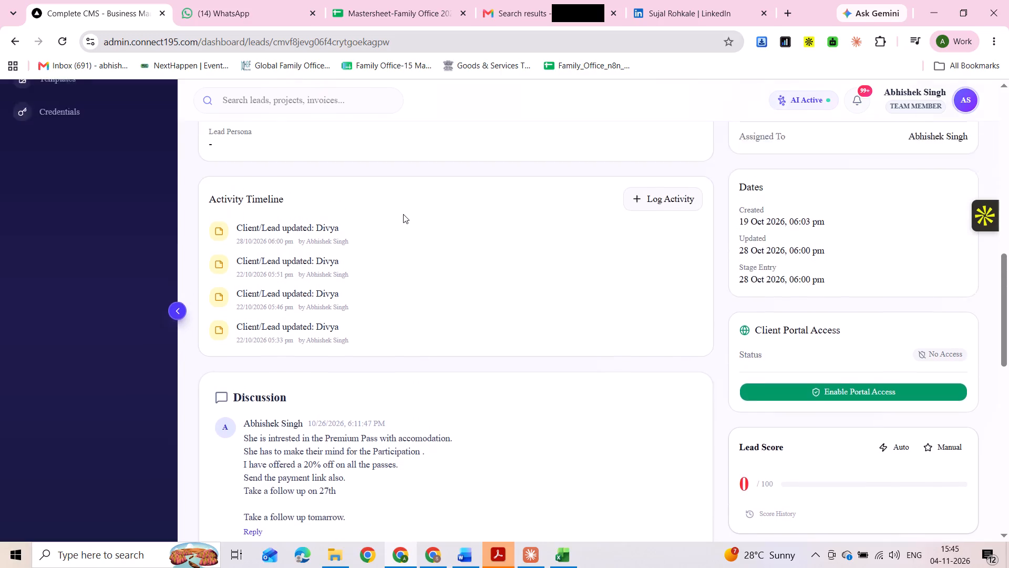
scroll(403, 214, up, 1)
scroll(403, 214, down, 4)
scroll(413, 262, down, 1)
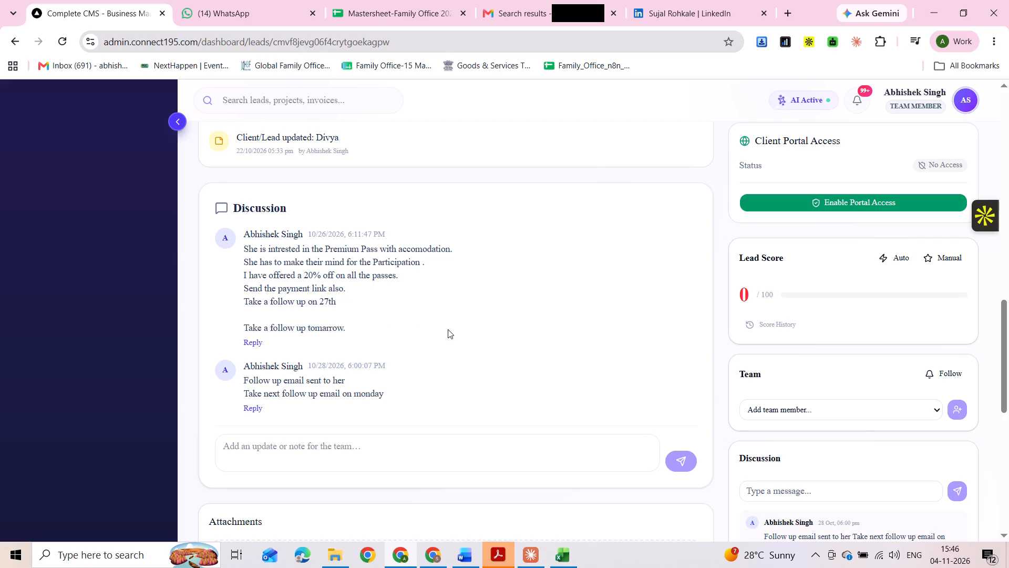
scroll(448, 329, up, 2)
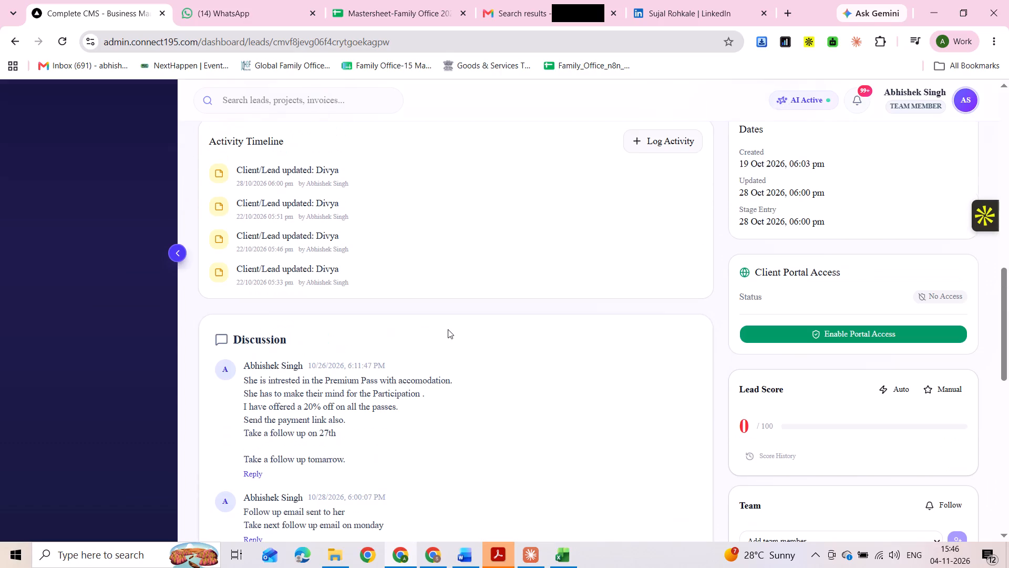
scroll(440, 303, up, 1)
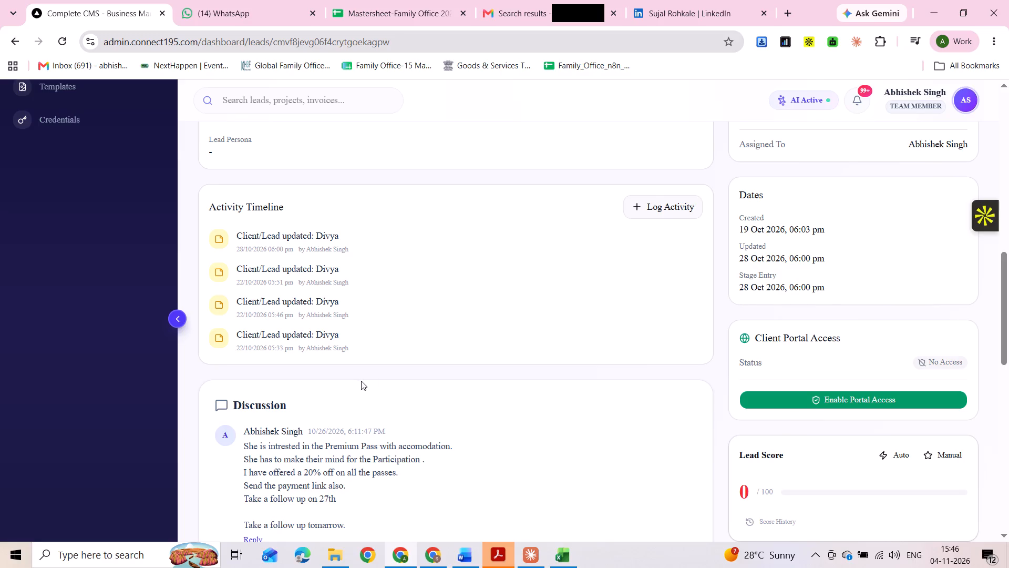
scroll(361, 381, up, 7)
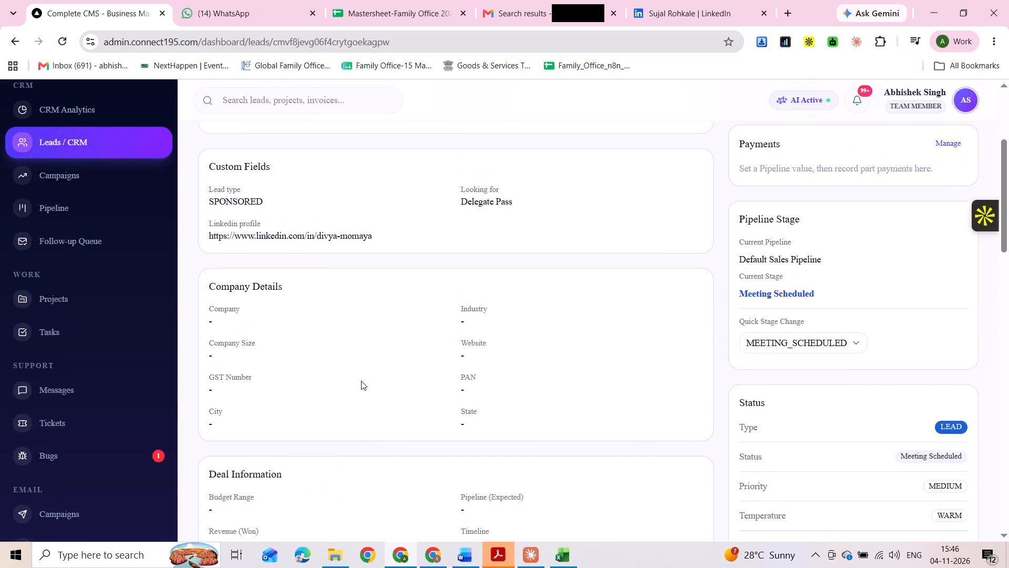
scroll(361, 381, down, 13)
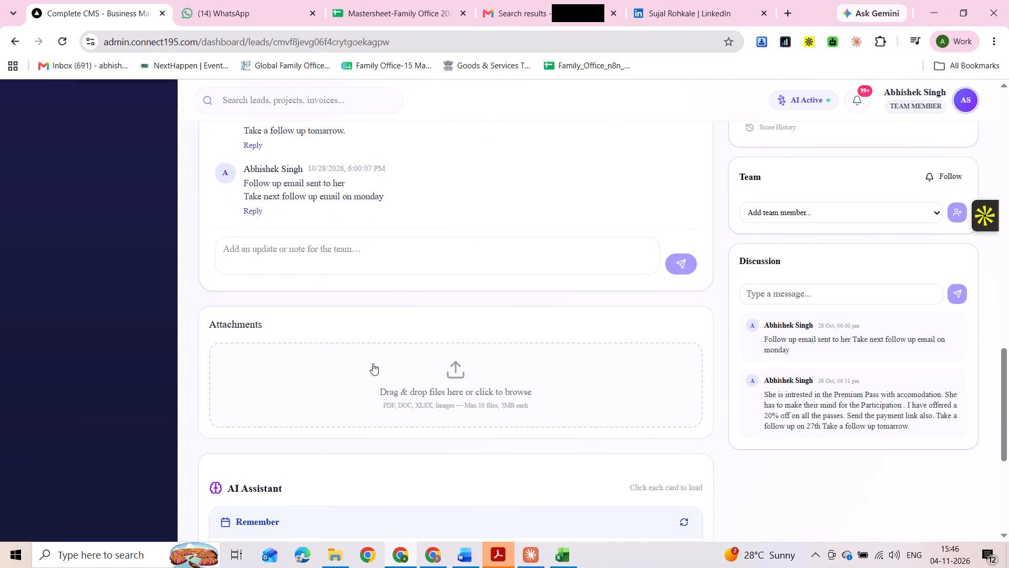
scroll(369, 367, down, 2)
scroll(366, 369, up, 3)
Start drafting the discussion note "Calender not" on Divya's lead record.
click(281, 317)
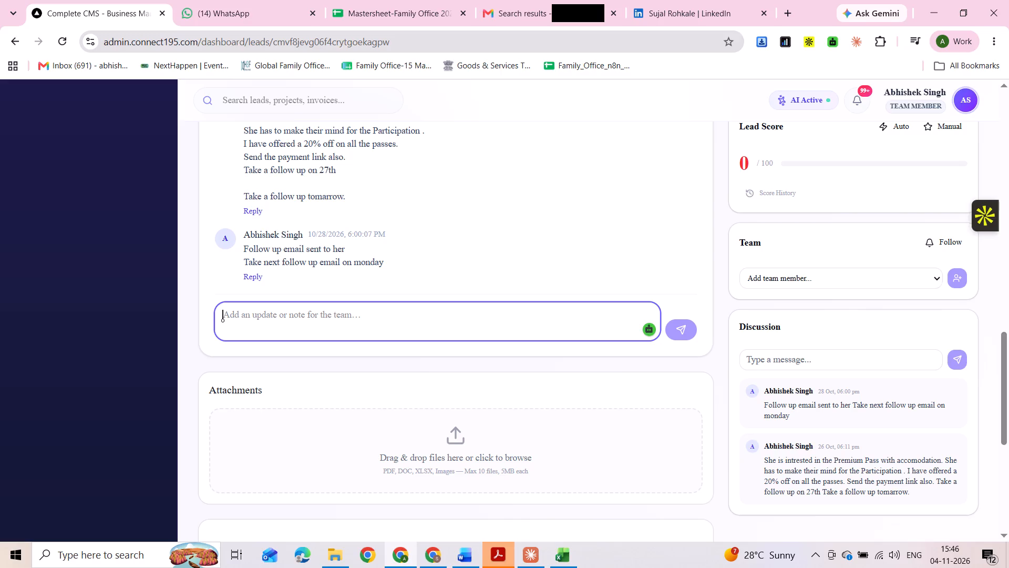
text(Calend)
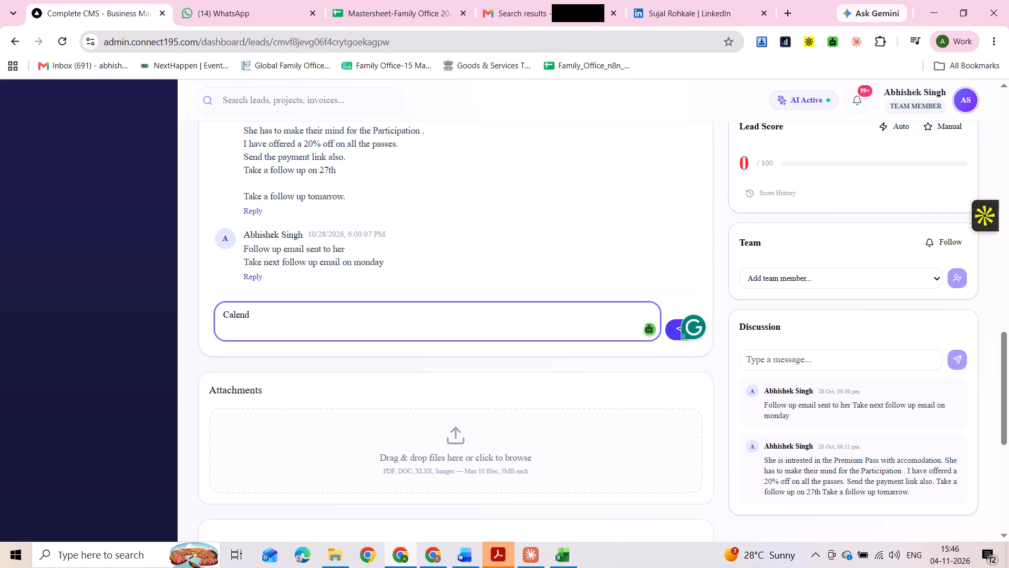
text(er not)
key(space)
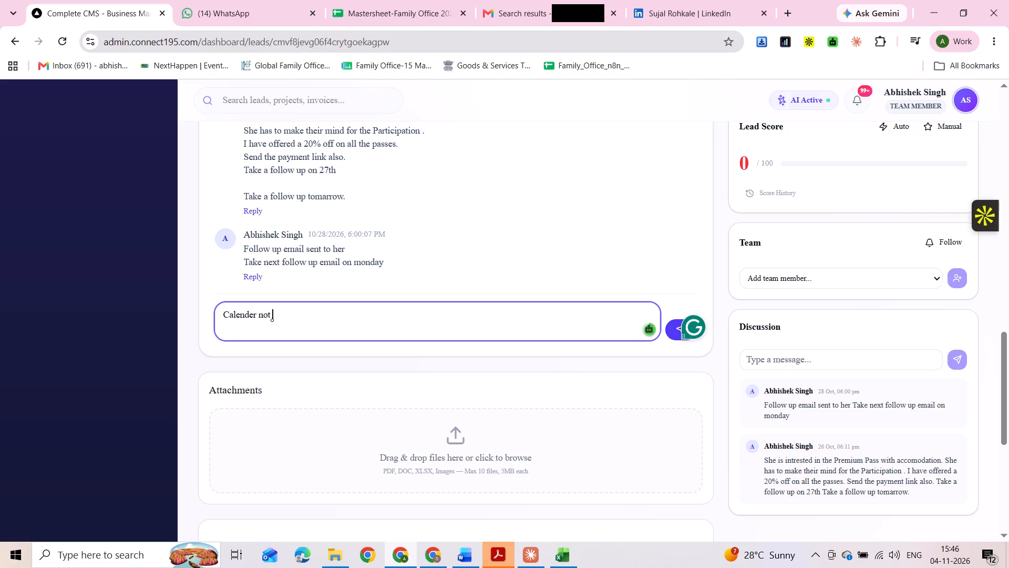
Look up Divya's LinkedIn profile using the profile link stored in the lead record's custom fields.
scroll(281, 317, up, 7)
scroll(301, 296, down, 1)
scroll(301, 296, up, 3)
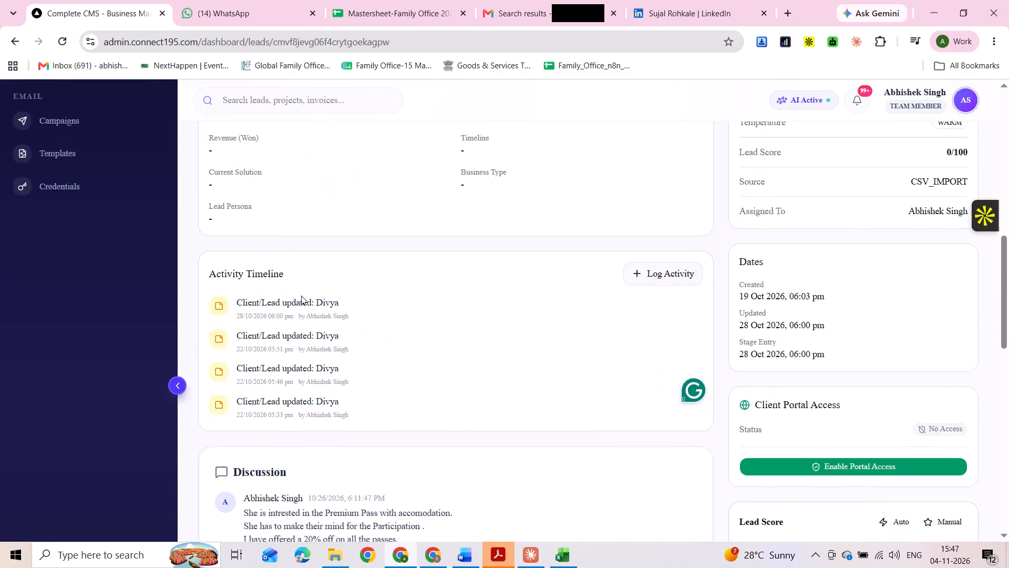
scroll(297, 293, up, 3)
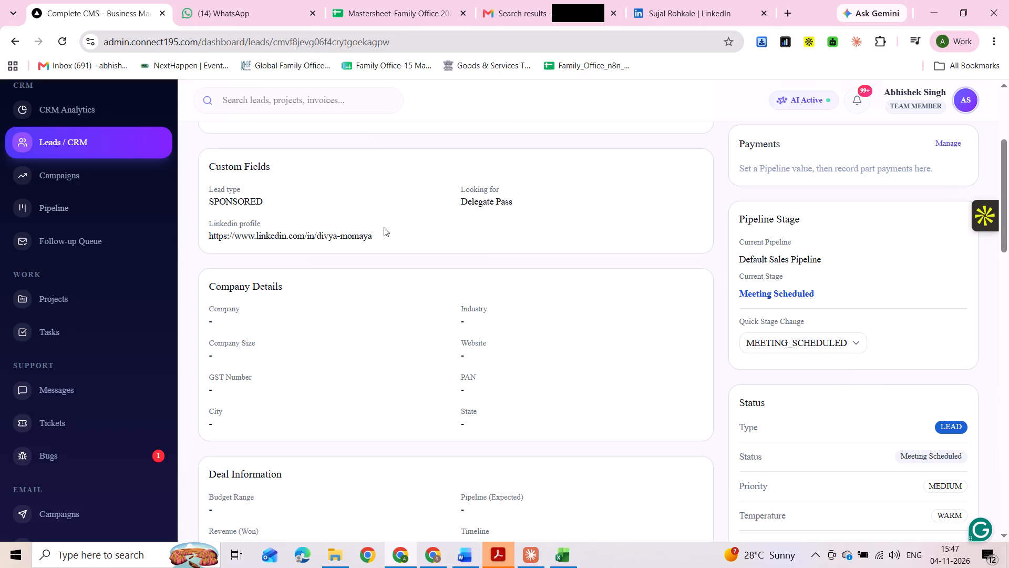
drag(384, 236, 272, 224)
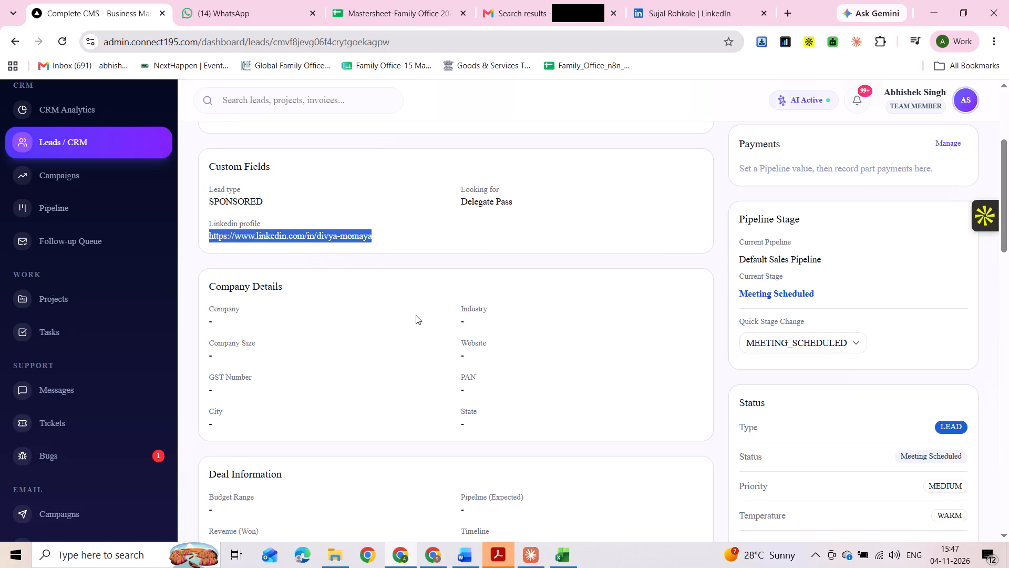
key(ctrl+c)
click(670, 0)
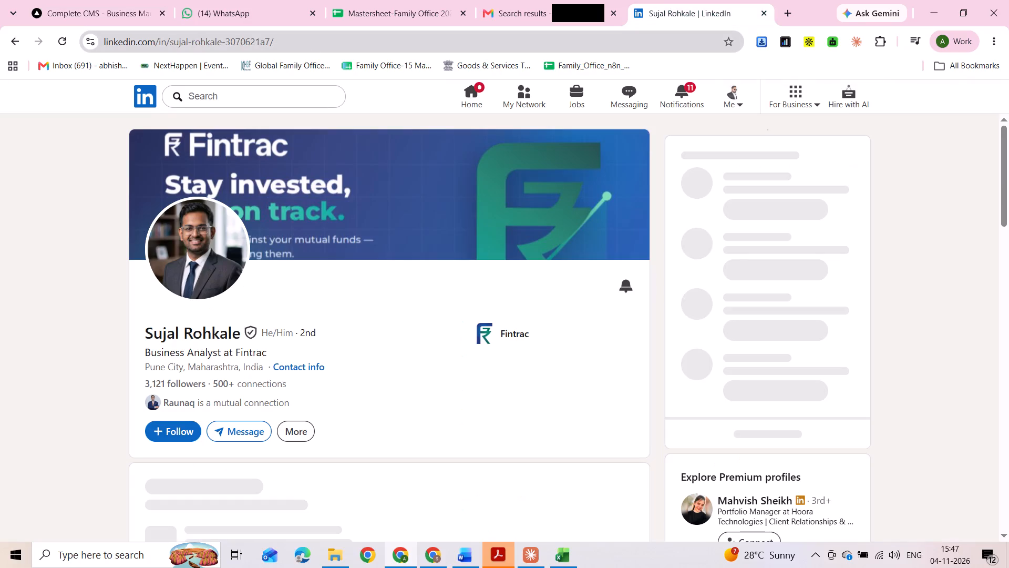
click(286, 44)
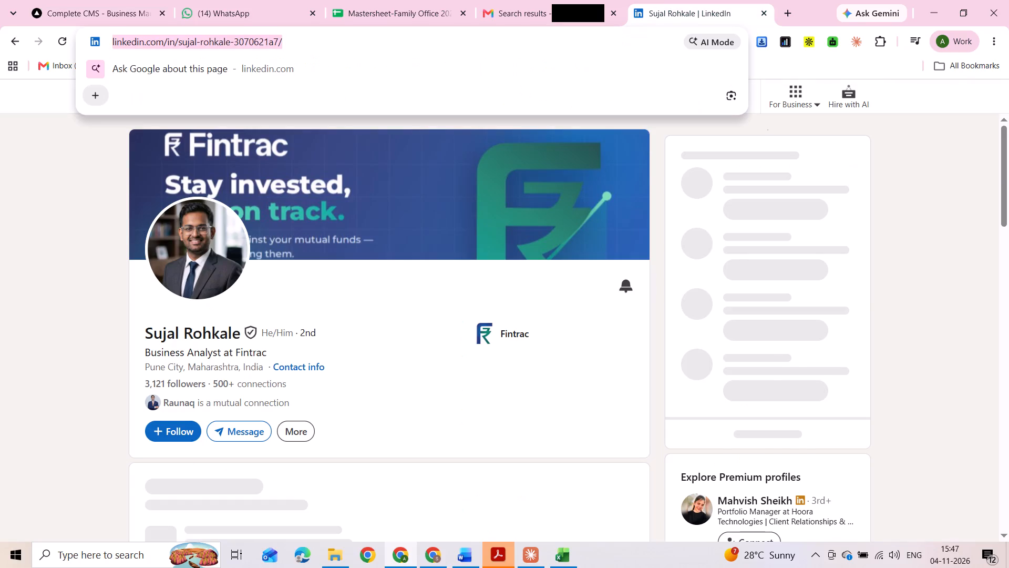
key(ctrl+v)
key(Return)
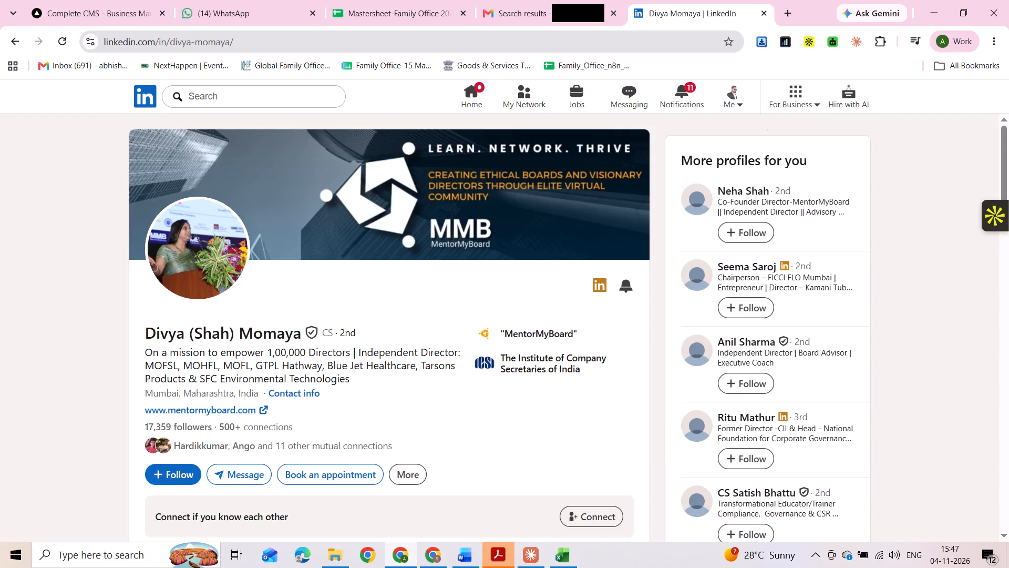
Return to Divya's lead record, replace the draft discussion note with "Calender not free. Next time definetly Participate" and post it.
click(96, 6)
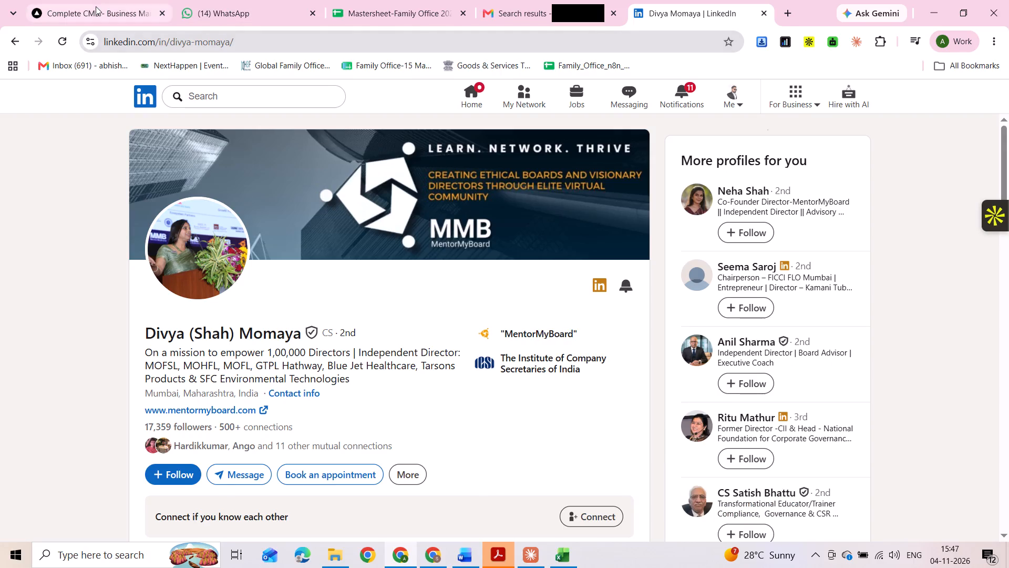
click(420, 290)
scroll(420, 290, up, 5)
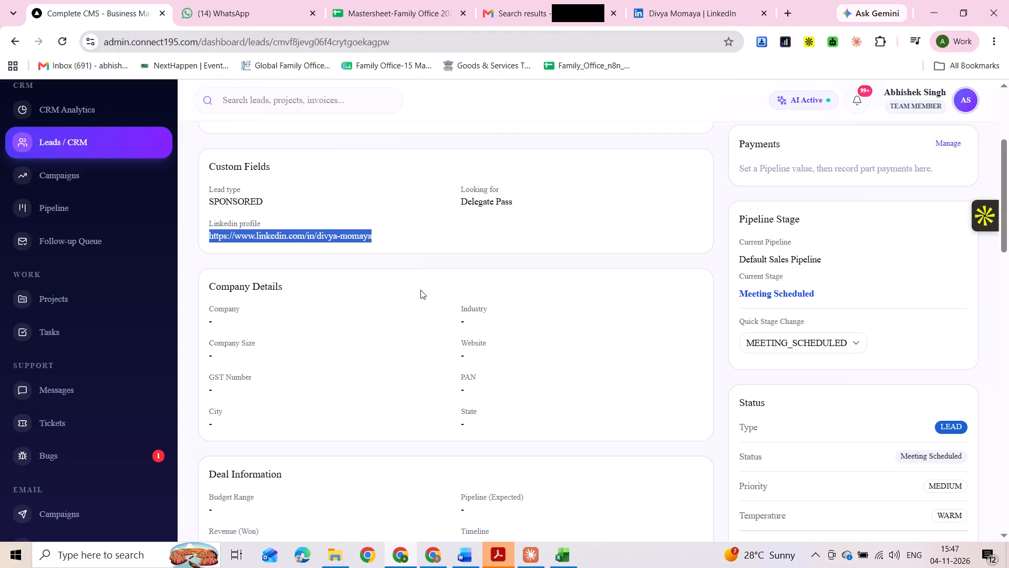
scroll(420, 290, up, 3)
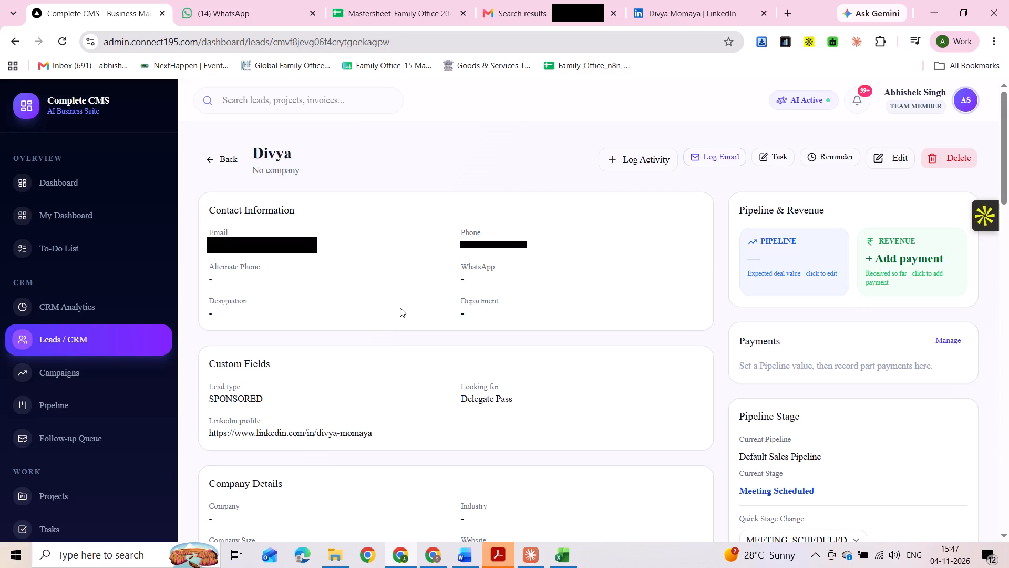
scroll(408, 296, down, 5)
scroll(485, 307, down, 3)
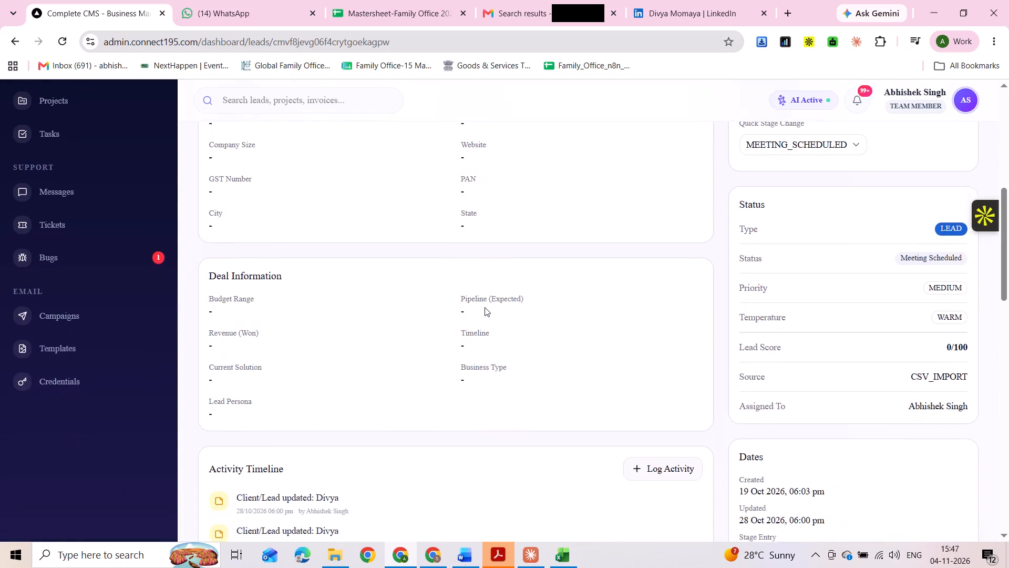
scroll(485, 320, down, 3)
scroll(403, 382, down, 3)
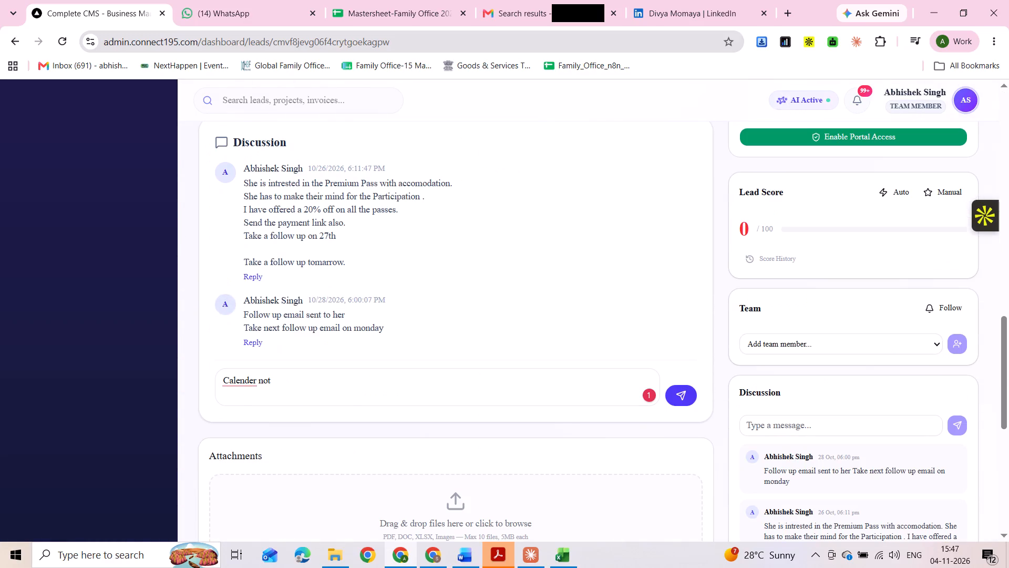
click(329, 387)
click(329, 387)
key(BackSpace)
key(BackSpace)
key(BackSpace)
key(BackSpace)
key(BackSpace)
key(BackSpace)
key(BackSpace)
key(BackSpace)
key(BackSpace)
key(BackSpace)
key(BackSpace)
key(BackSpace)
key(BackSpace)
key(BackSpace)
key(BackSpace)
key(BackSpace)
key(BackSpace)
key(BackSpace)
key(BackSpace)
key(BackSpace)
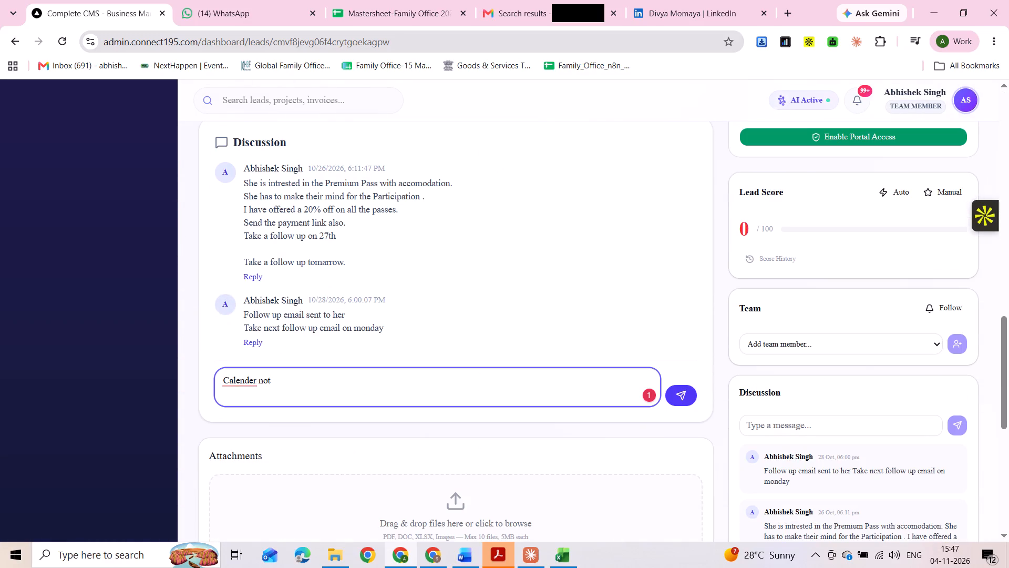
text(Calender not free)
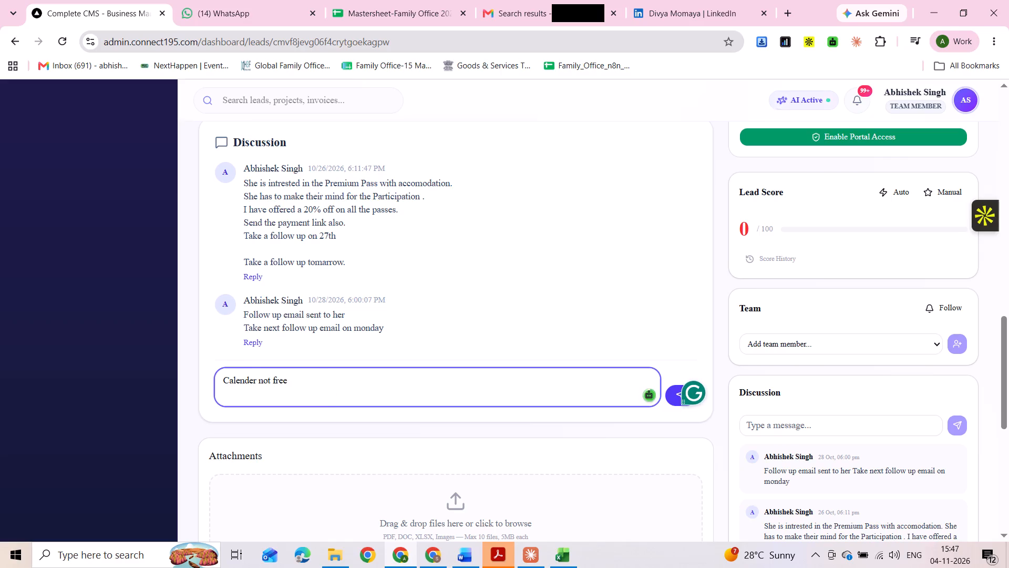
text(.)
key(space)
text(Next time)
key(space)
text(definetly)
key(space)
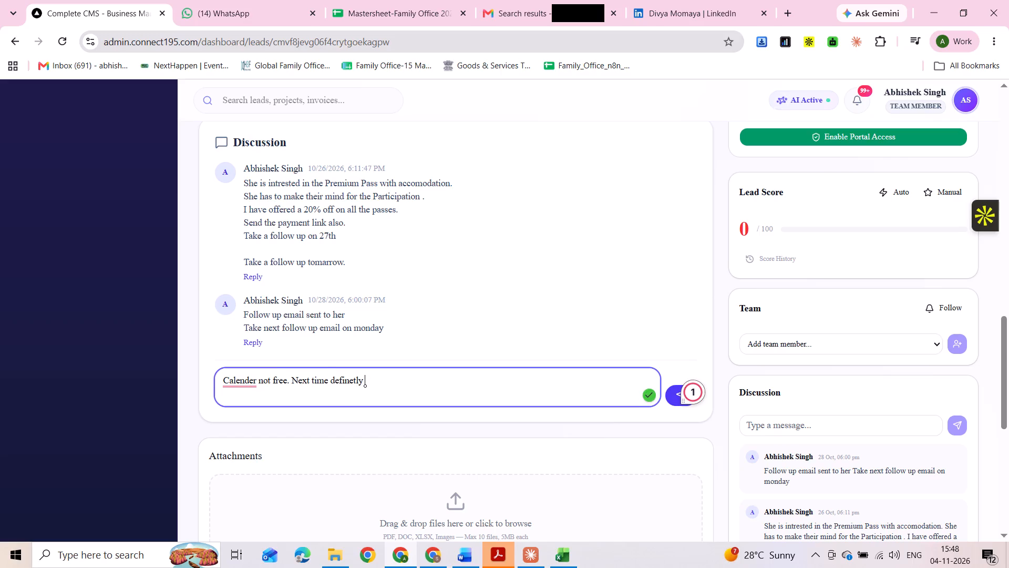
text(Particiate)
key(BackSpace)
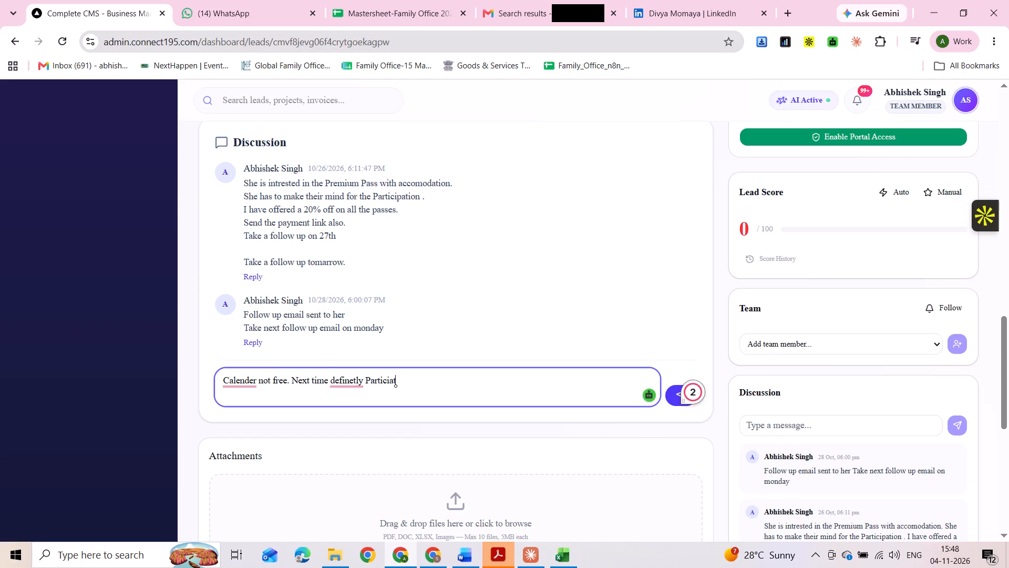
key(BackSpace)
key(BackSpace)
text(pate)
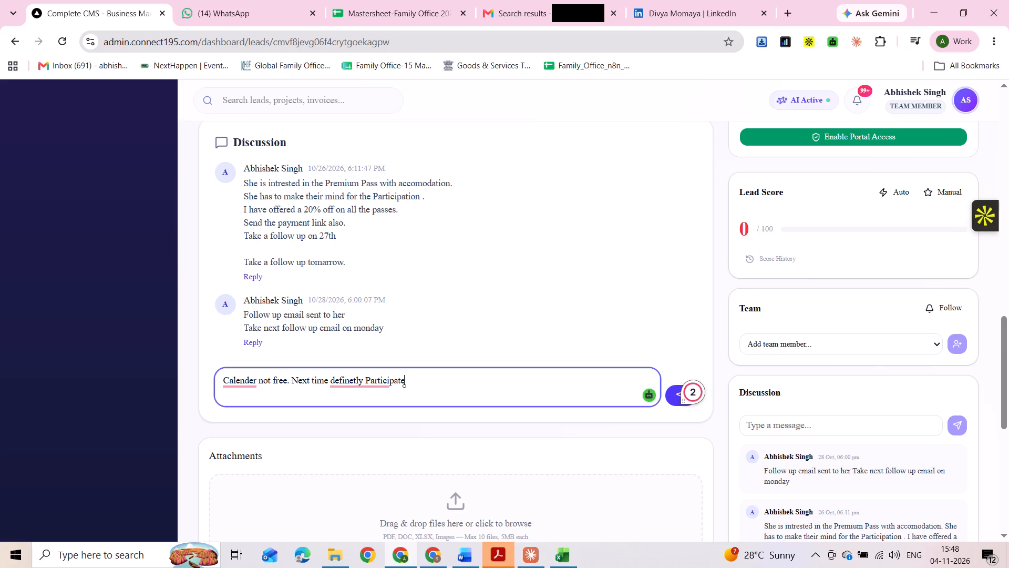
click(675, 397)
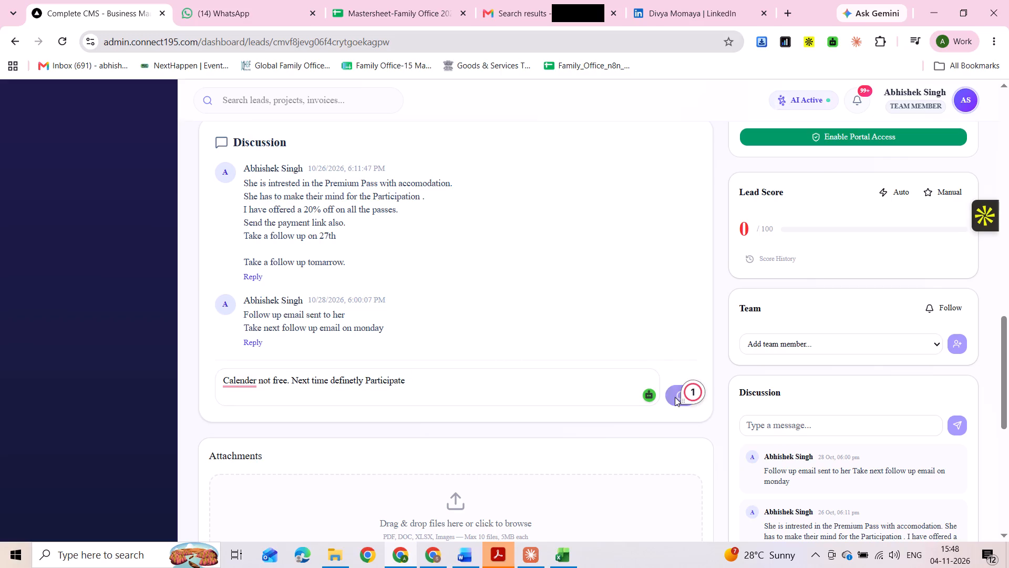
Change Divya's pipeline stage to Lost.
scroll(675, 397, up, 16)
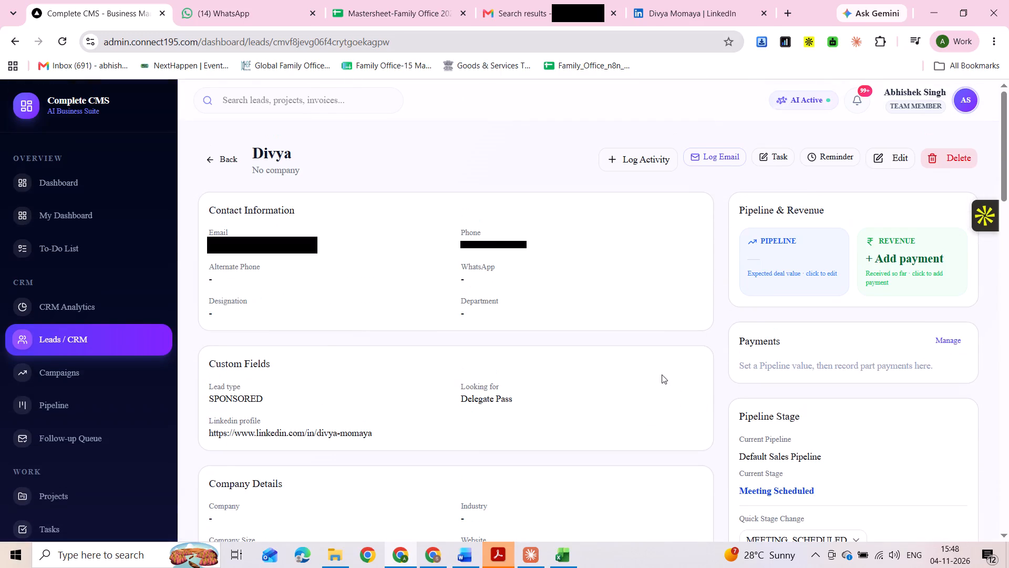
scroll(662, 374, down, 2)
scroll(720, 357, down, 1)
click(812, 342)
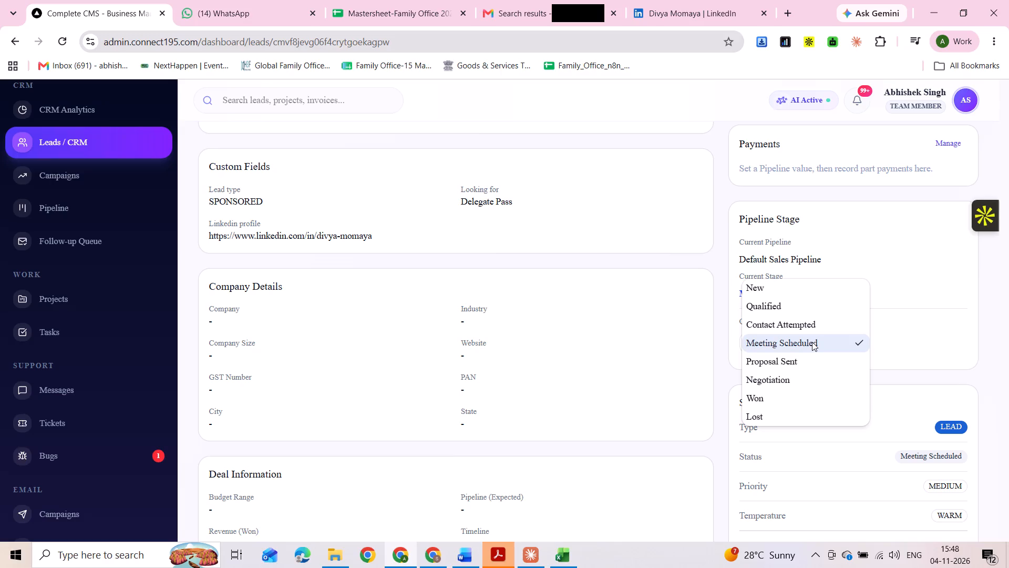
click(763, 424)
Return to the campaign's Meeting Scheduled leads and open Nishanth's lead record to review its details.
scroll(724, 399, up, 6)
scroll(119, 245, up, 5)
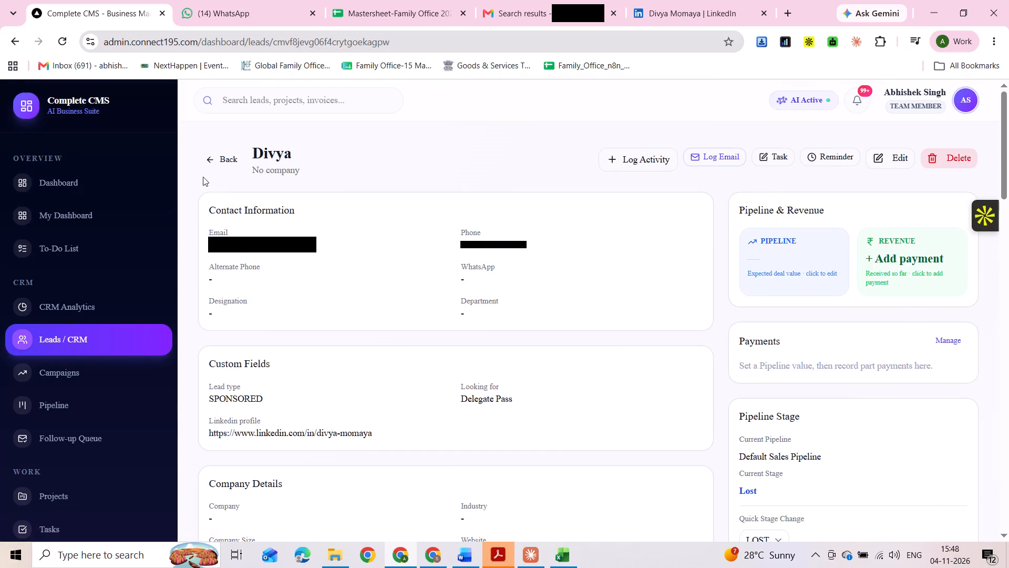
click(217, 161)
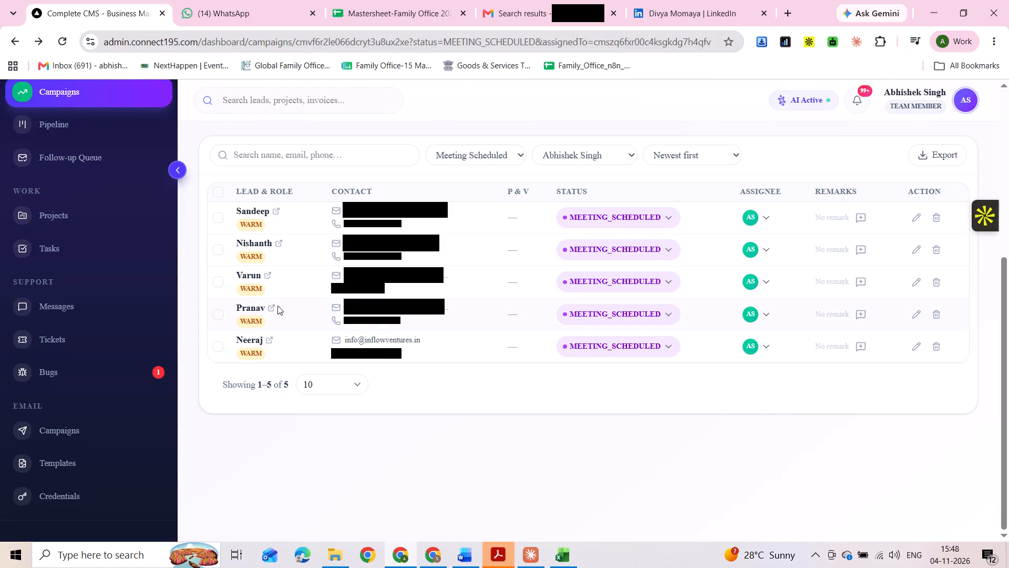
click(250, 246)
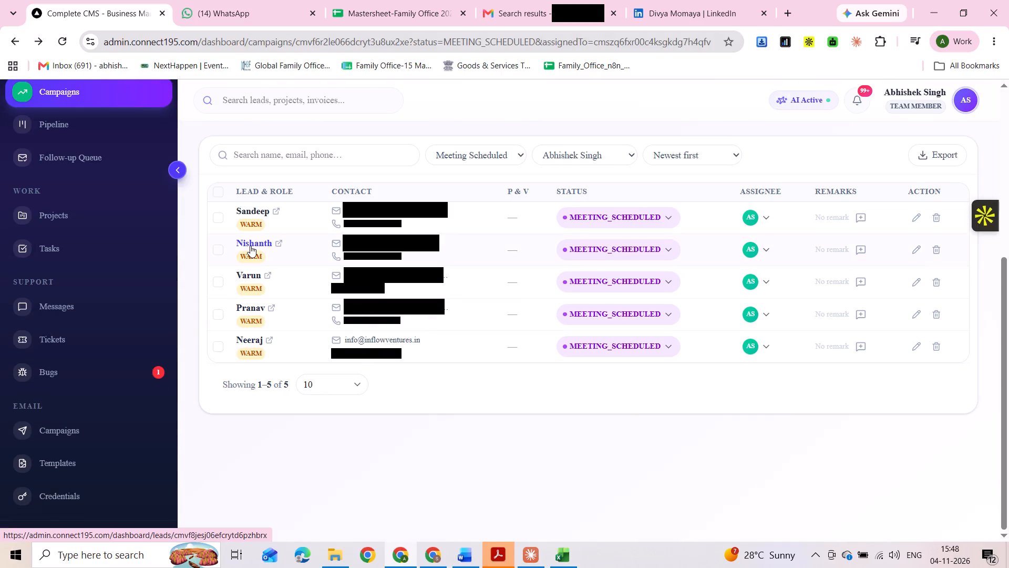
scroll(414, 319, down, 4)
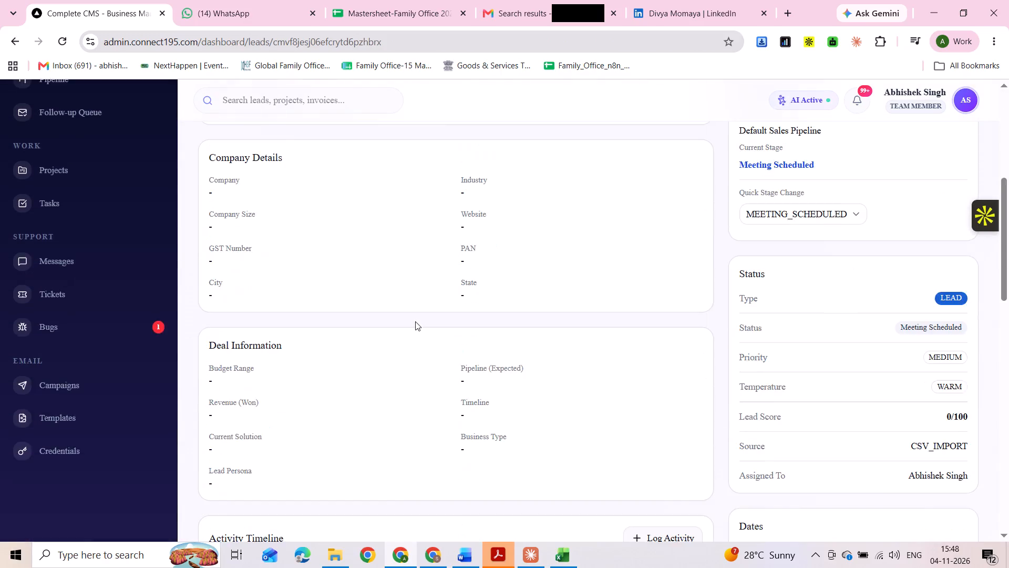
Examine the activity timeline, discussion notes and contact information in Nishanth's lead record.
scroll(415, 321, down, 6)
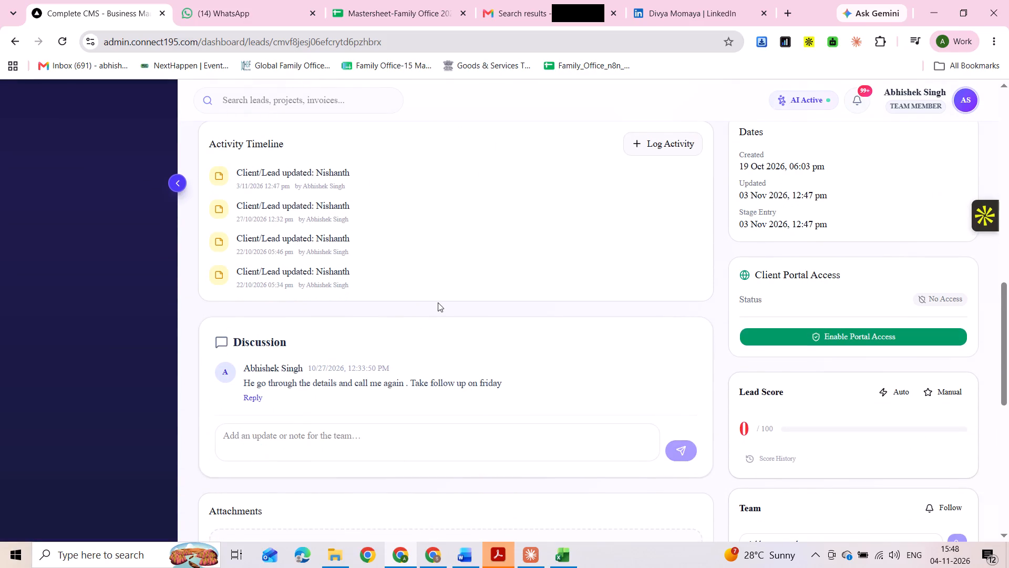
scroll(438, 302, up, 3)
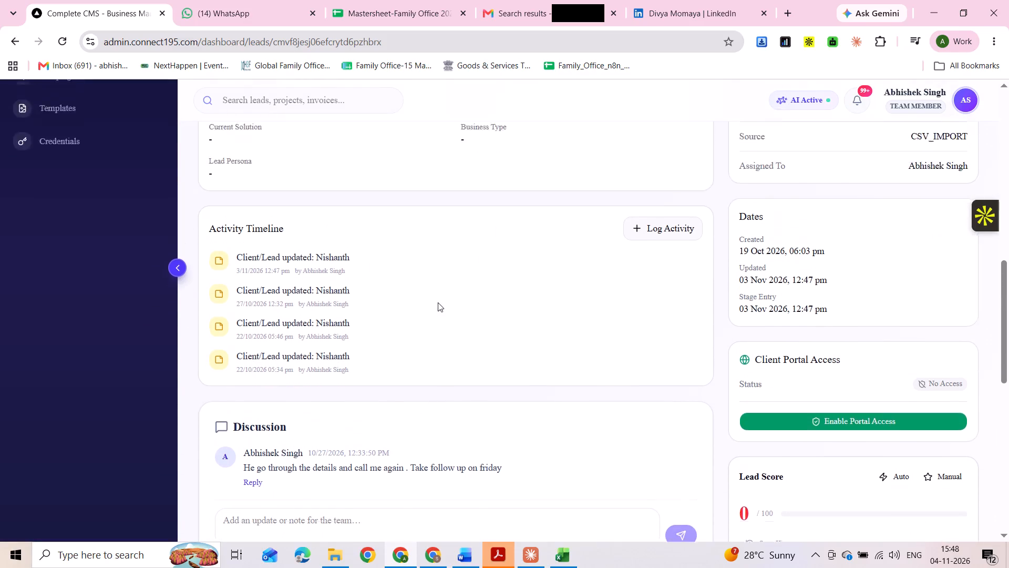
scroll(438, 302, down, 4)
scroll(438, 302, up, 4)
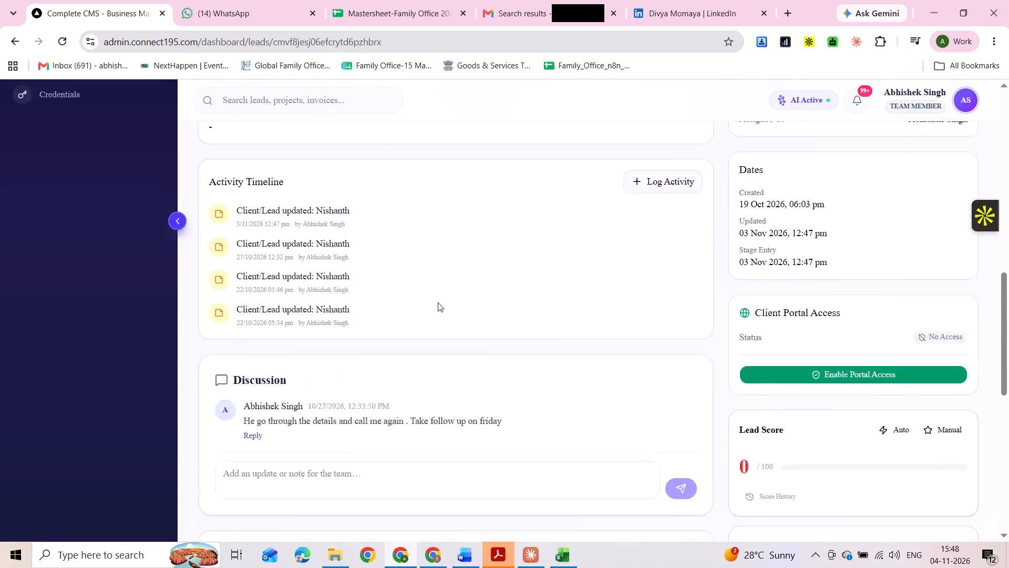
scroll(438, 302, up, 10)
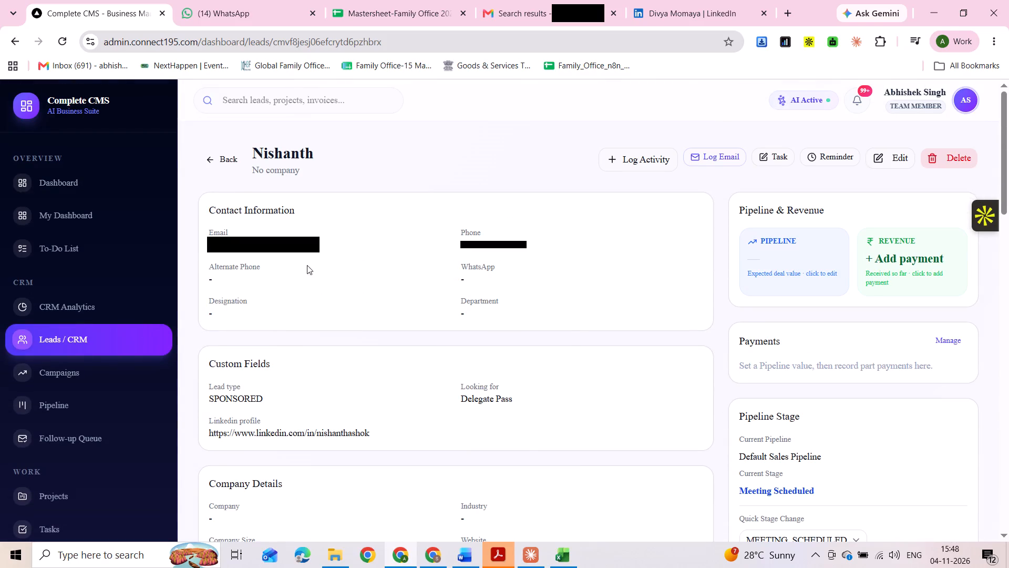
drag(332, 244, 238, 239)
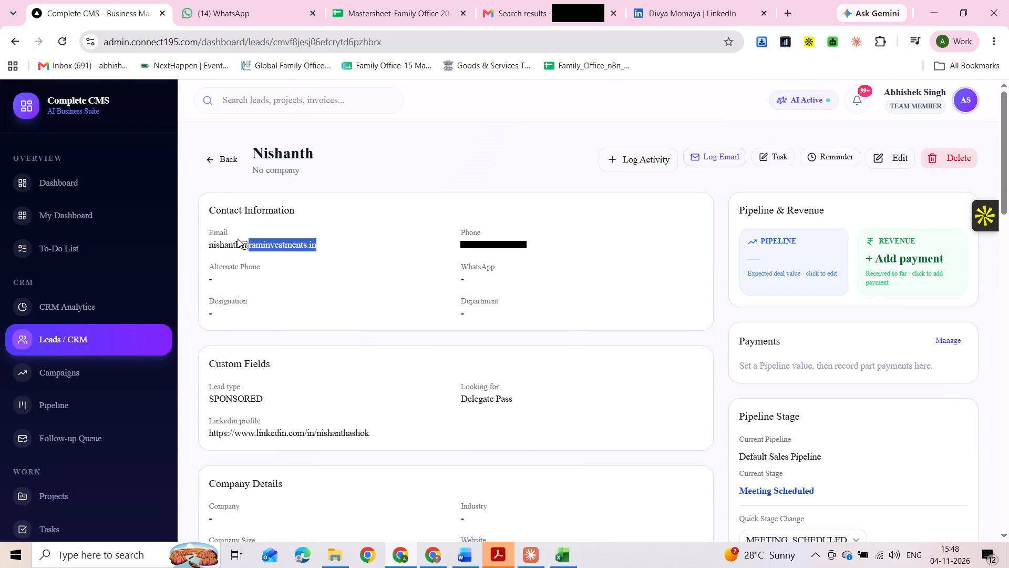
drag(238, 239, 191, 240)
key(ctrl+c)
key(ctrl+c)
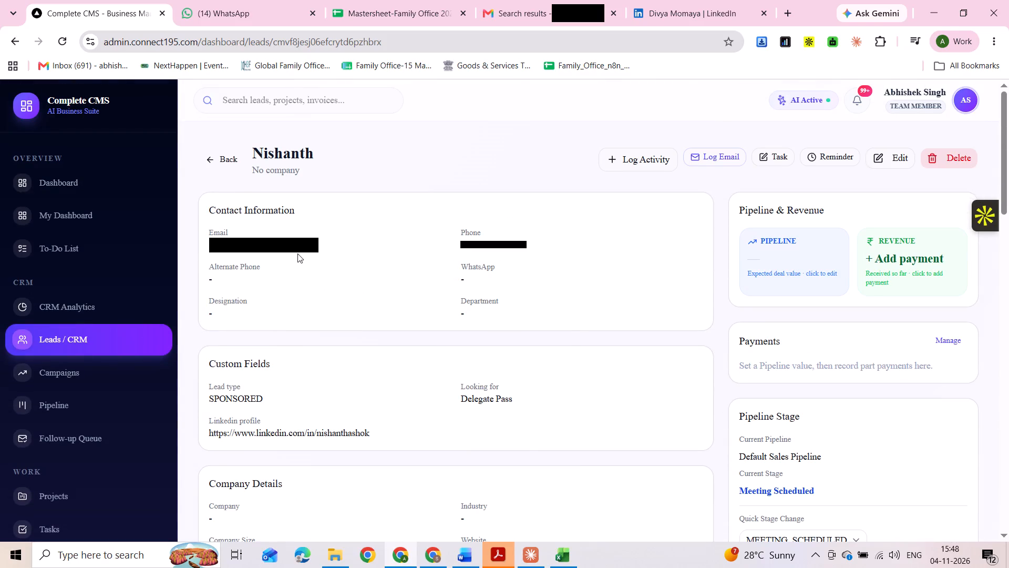
click(413, 5)
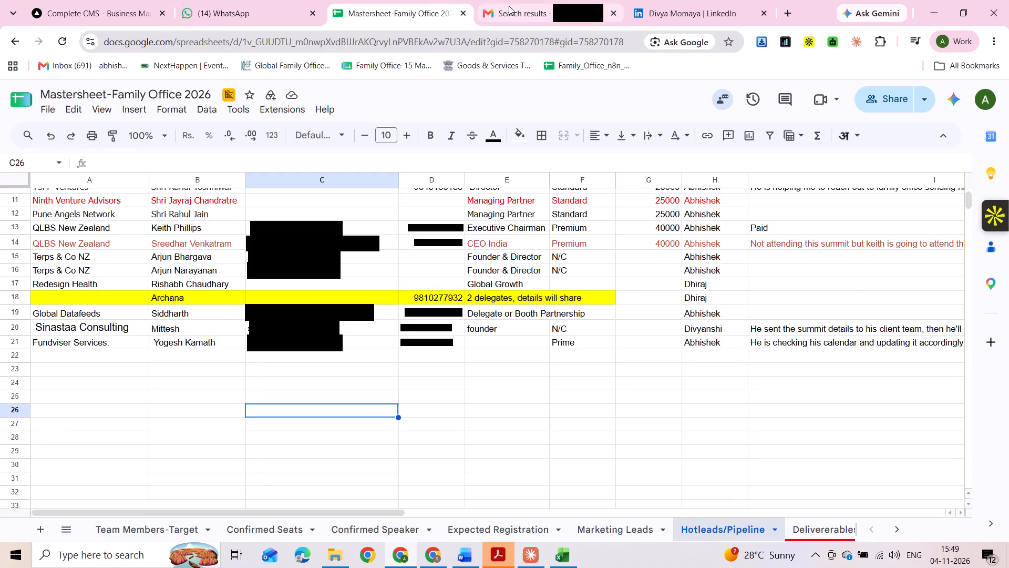
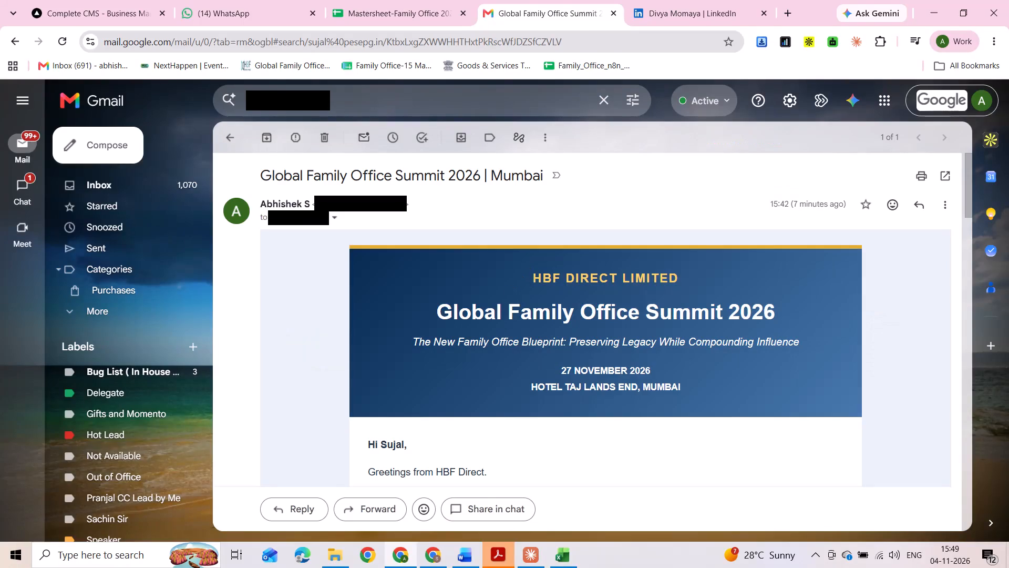
Review the Global Family Office Summit 2026 invitation email sent to Sujal, from the greeting through the agenda to the signature and footer.
scroll(481, 317, down, 6)
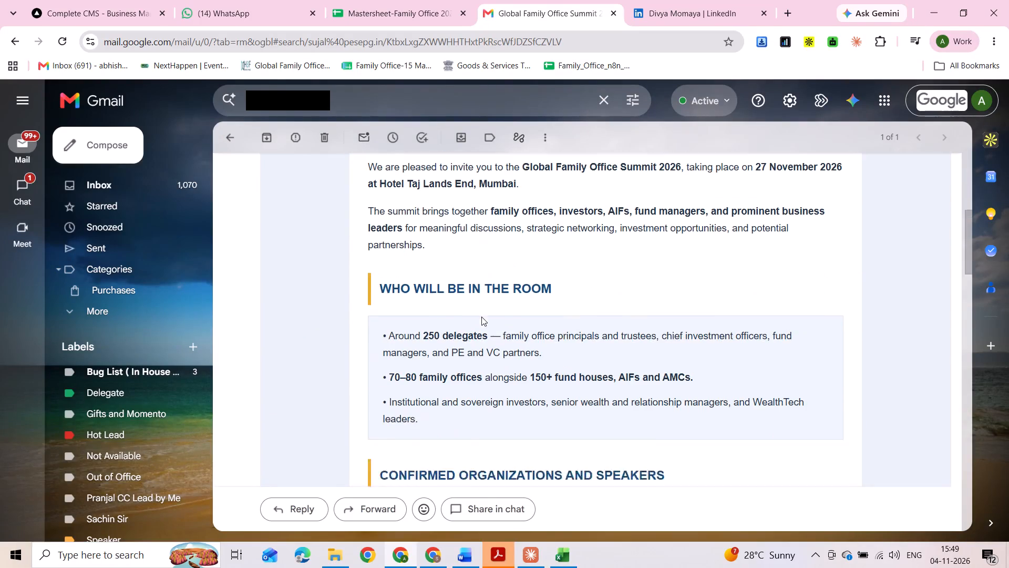
scroll(481, 317, down, 10)
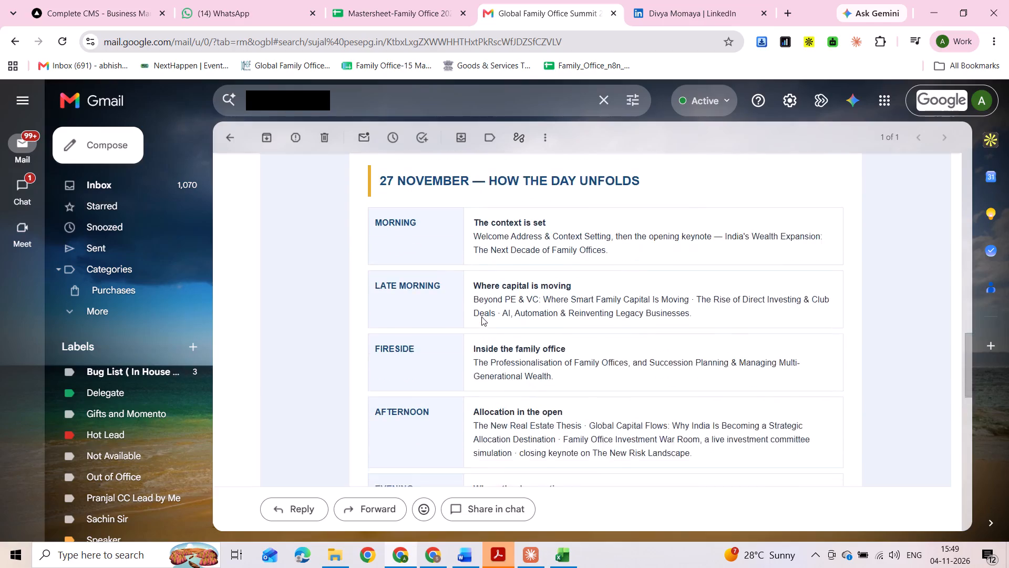
scroll(481, 317, down, 10)
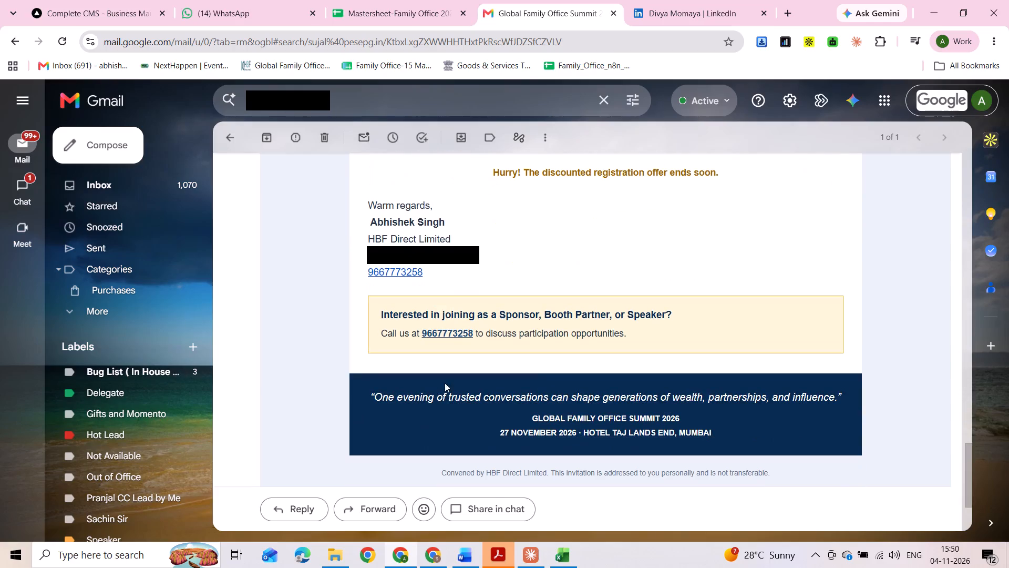
Check the seat reservation link in Sujal's invitation email, close the event page it opens, and recheck the email up to its header.
scroll(430, 383, up, 3)
click(594, 324)
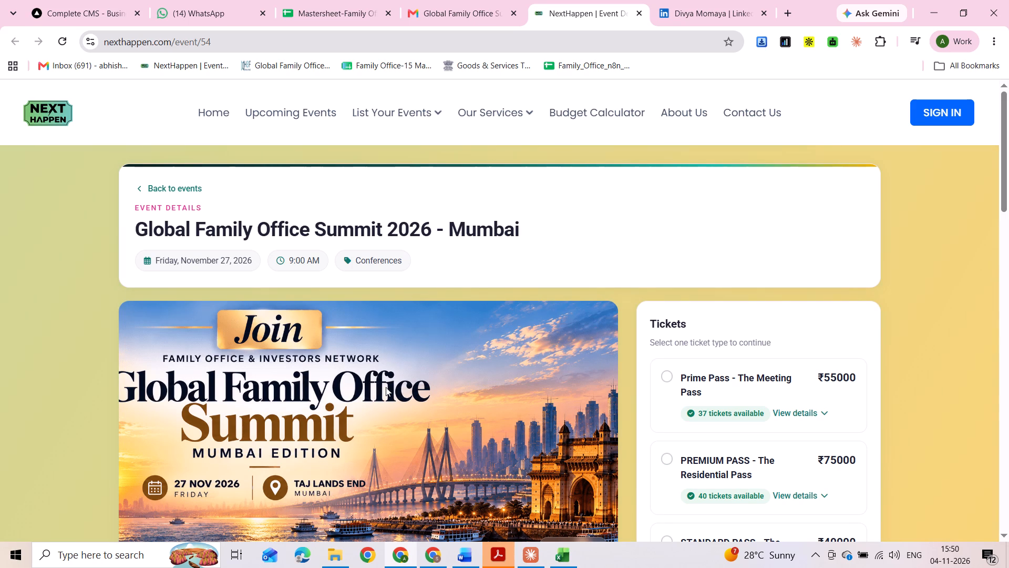
click(639, 9)
scroll(359, 345, up, 13)
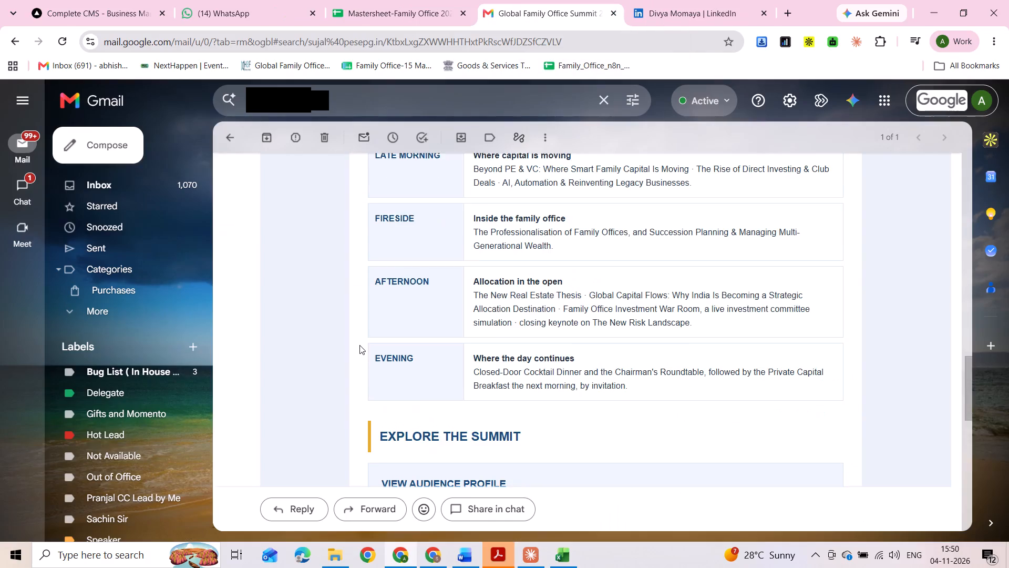
scroll(359, 345, up, 15)
scroll(359, 345, down, 2)
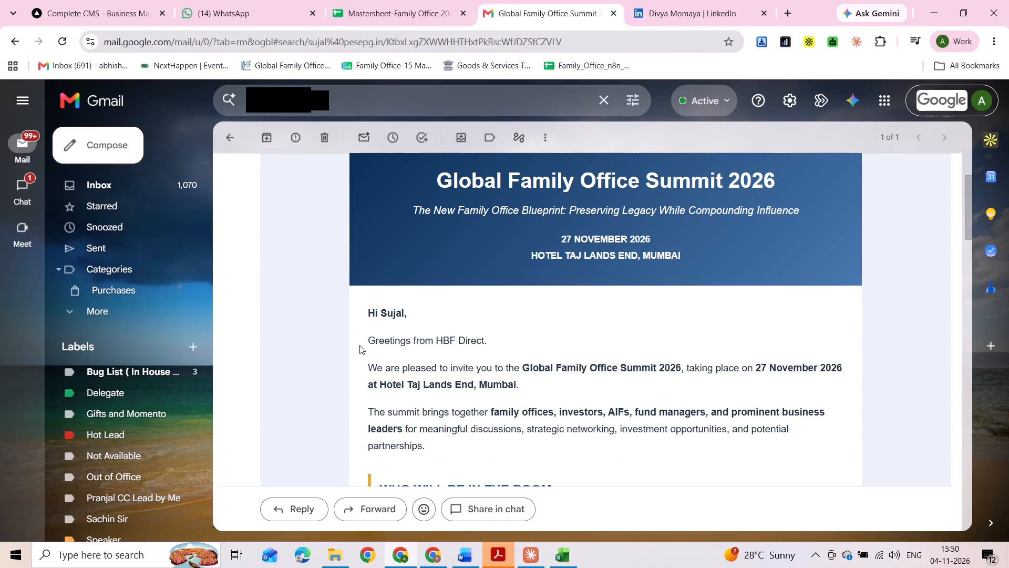
scroll(338, 320, up, 2)
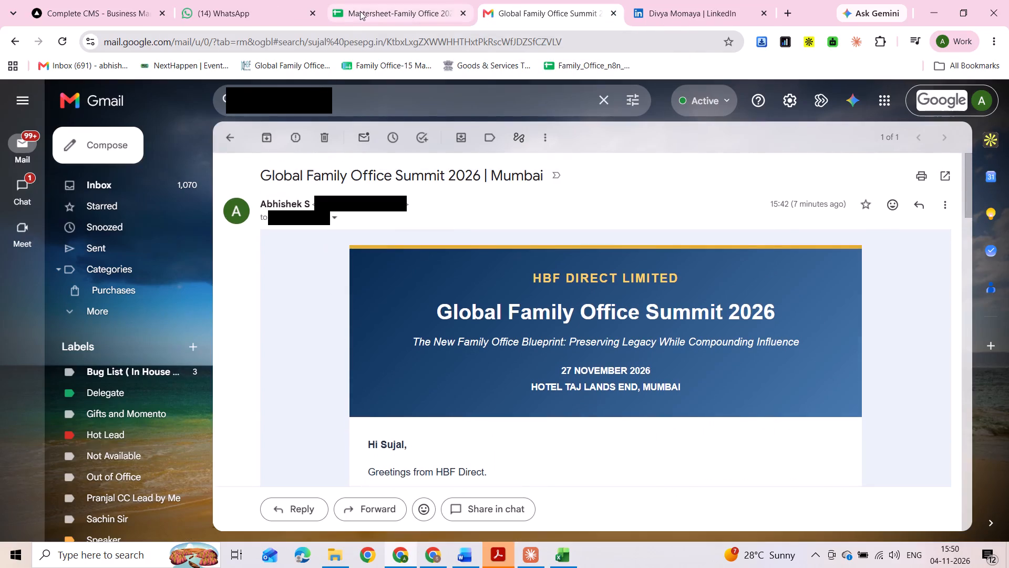
click(59, 16)
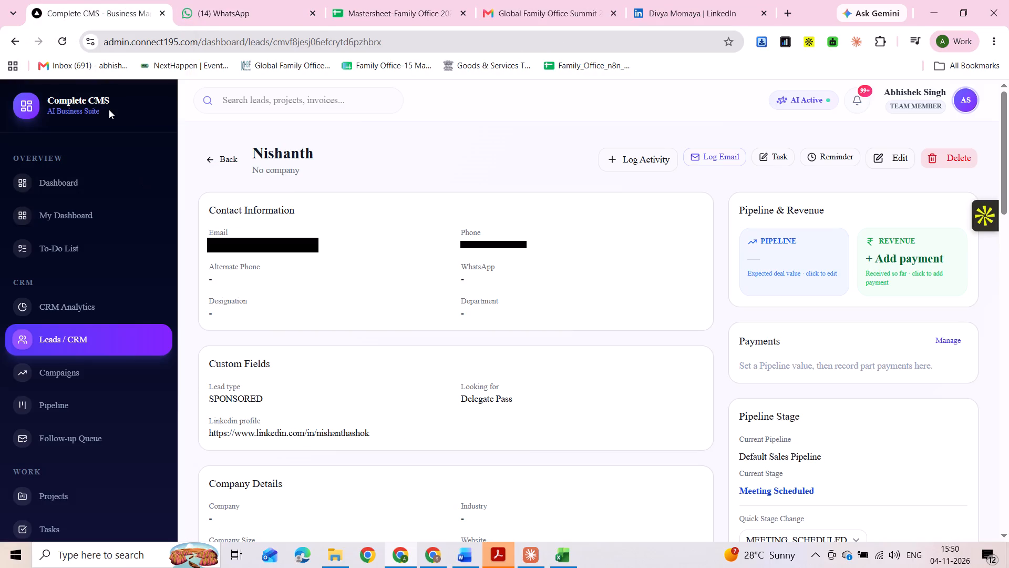
click(543, 6)
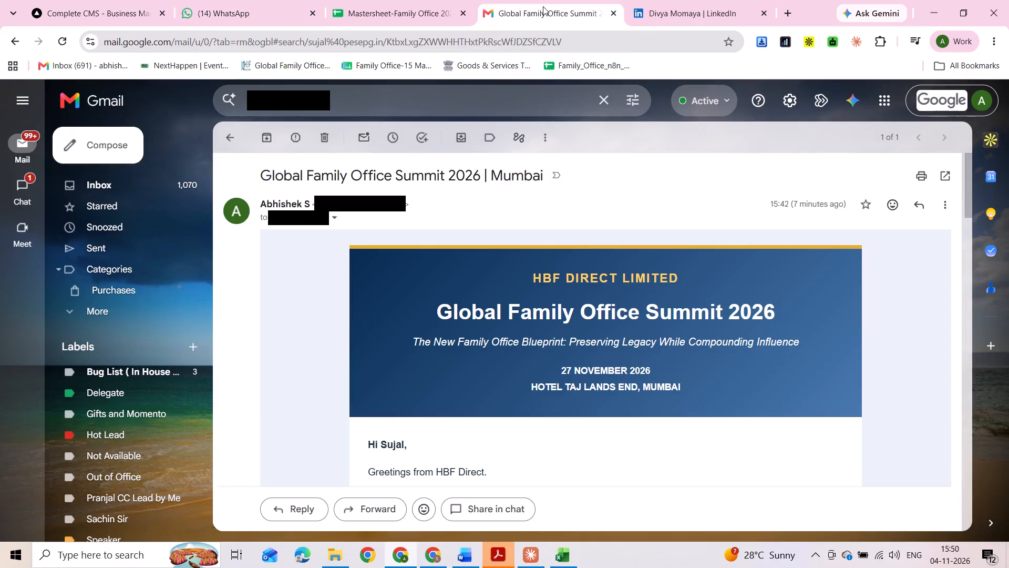
click(121, 8)
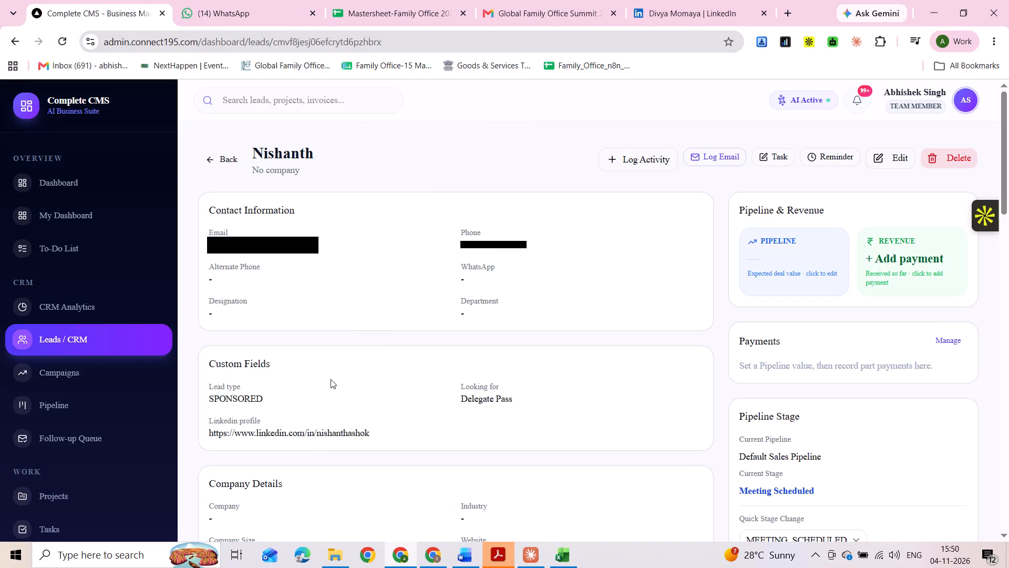
key(ctrl+c)
key(ctrl+c)
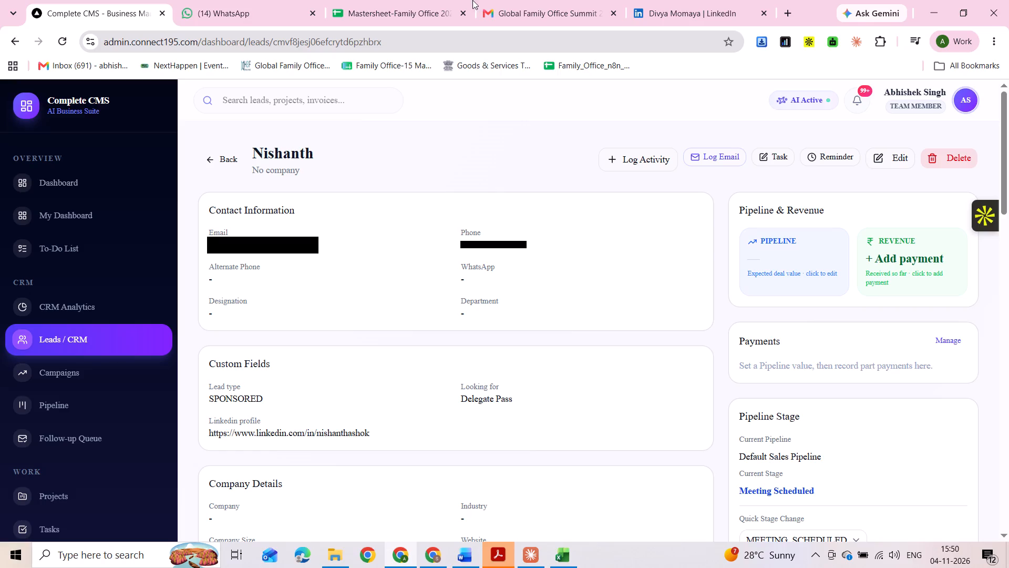
click(530, 16)
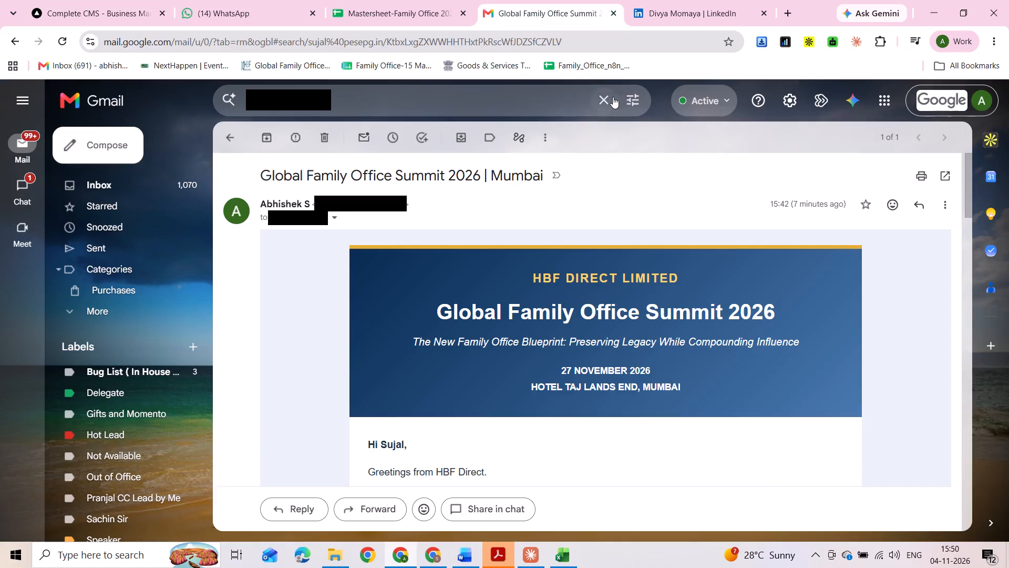
click(609, 97)
key(ctrl+v)
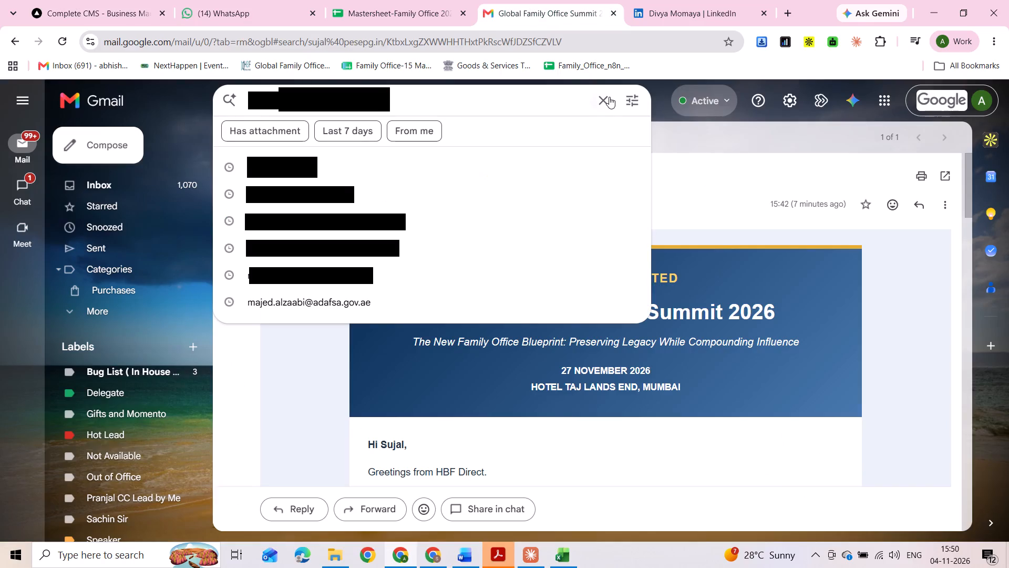
key(Return)
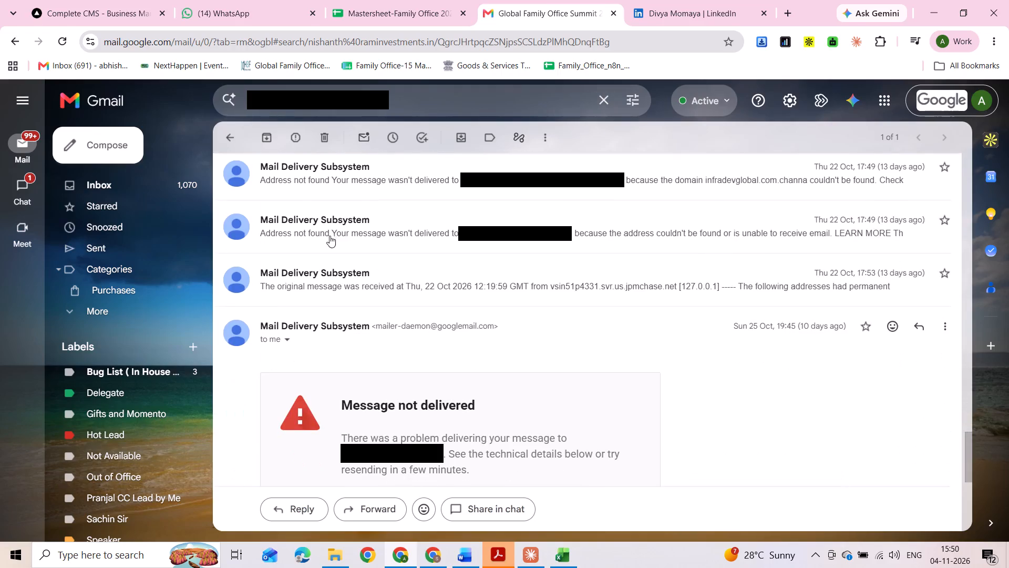
Return to Nishanth's lead record in Complete CMS.
click(75, 7)
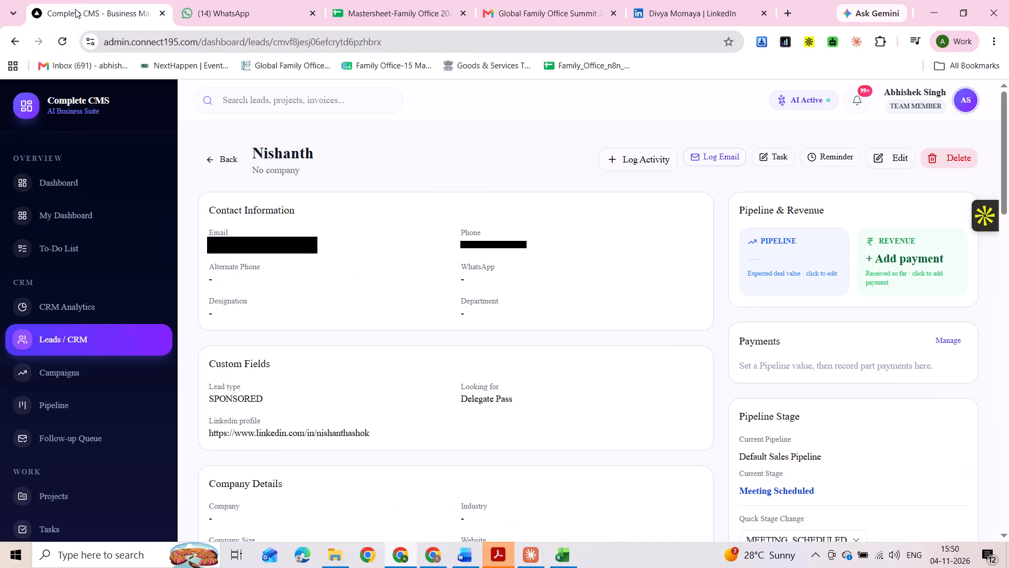
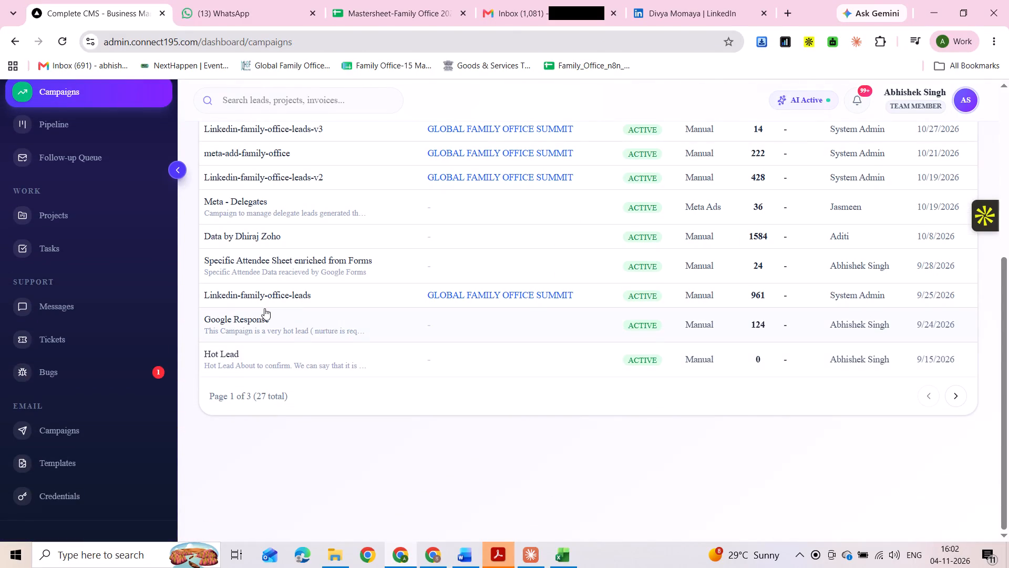
Open the Google Response campaign from the campaigns list to view its leads.
click(241, 322)
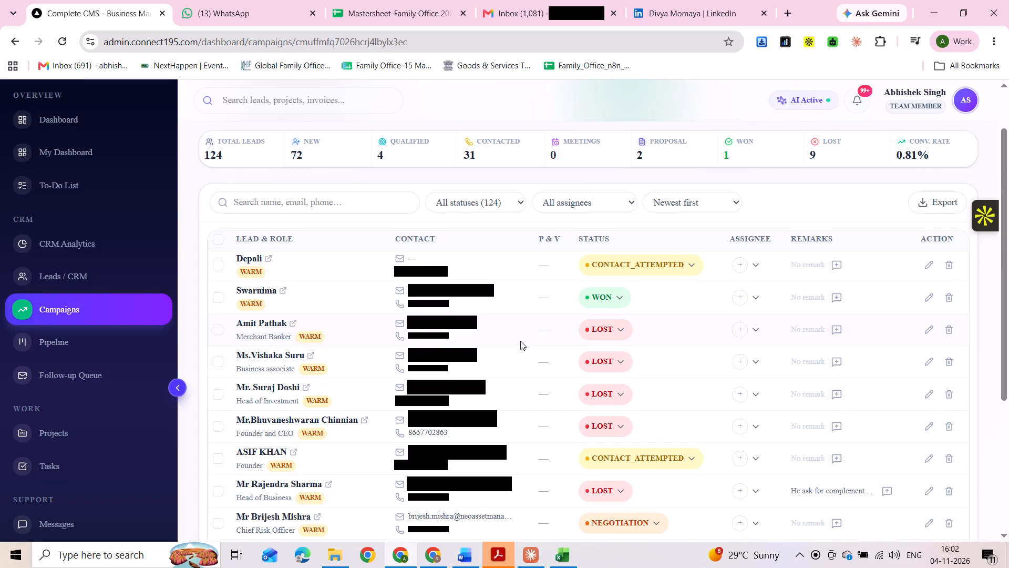
scroll(520, 341, down, 1)
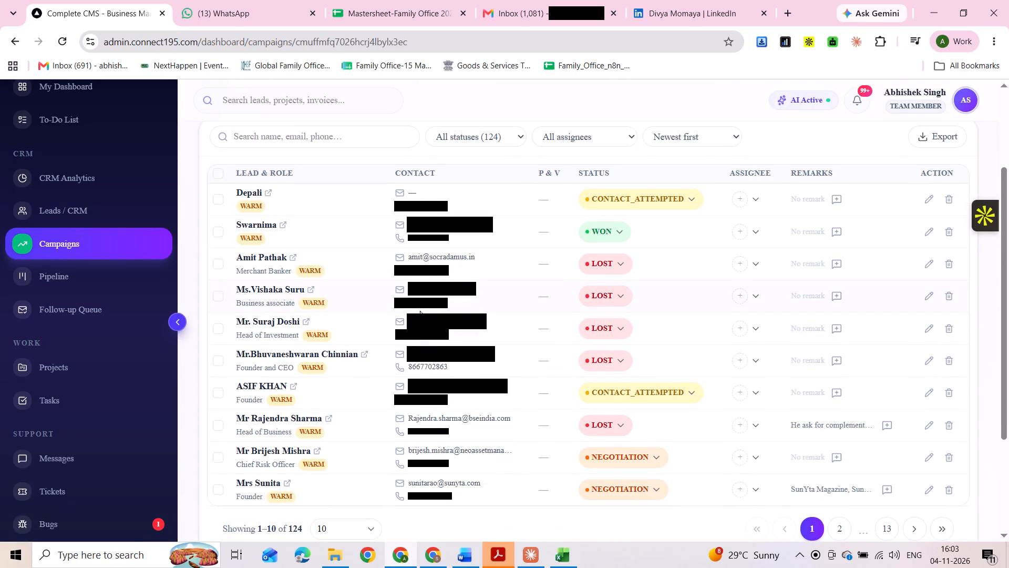
scroll(420, 311, down, 1)
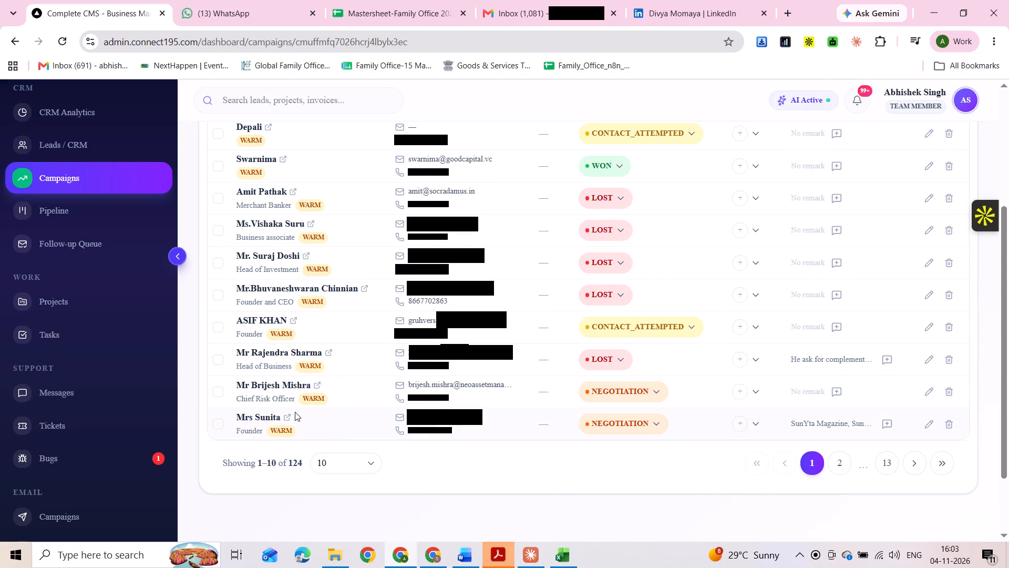
click(623, 421)
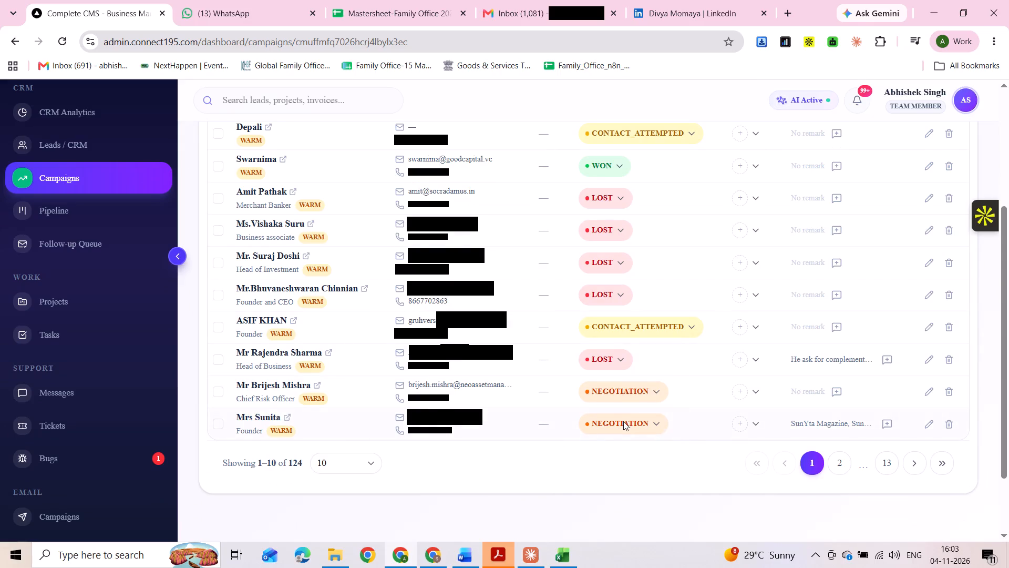
click(470, 453)
click(258, 415)
scroll(473, 367, down, 6)
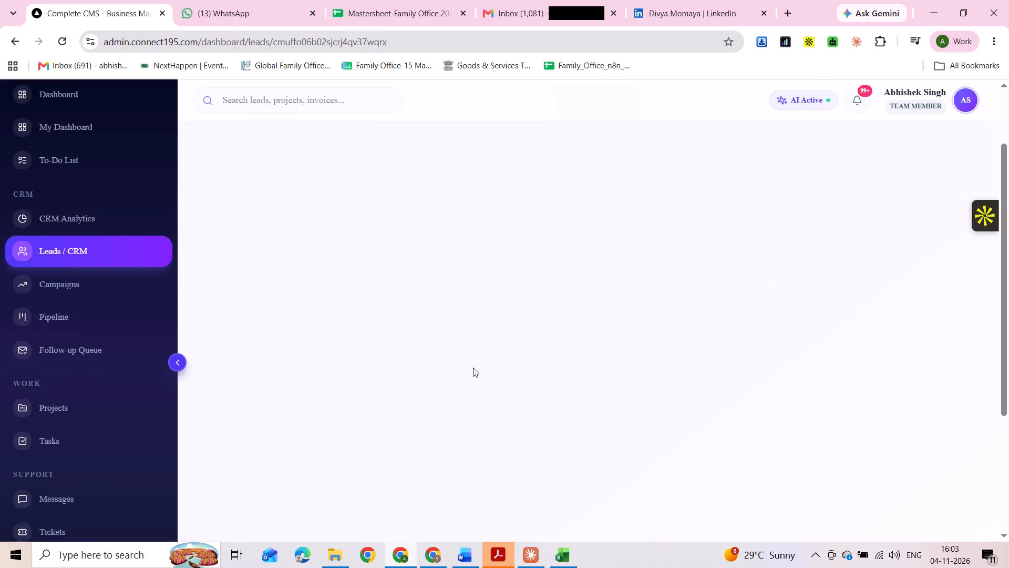
scroll(473, 368, down, 6)
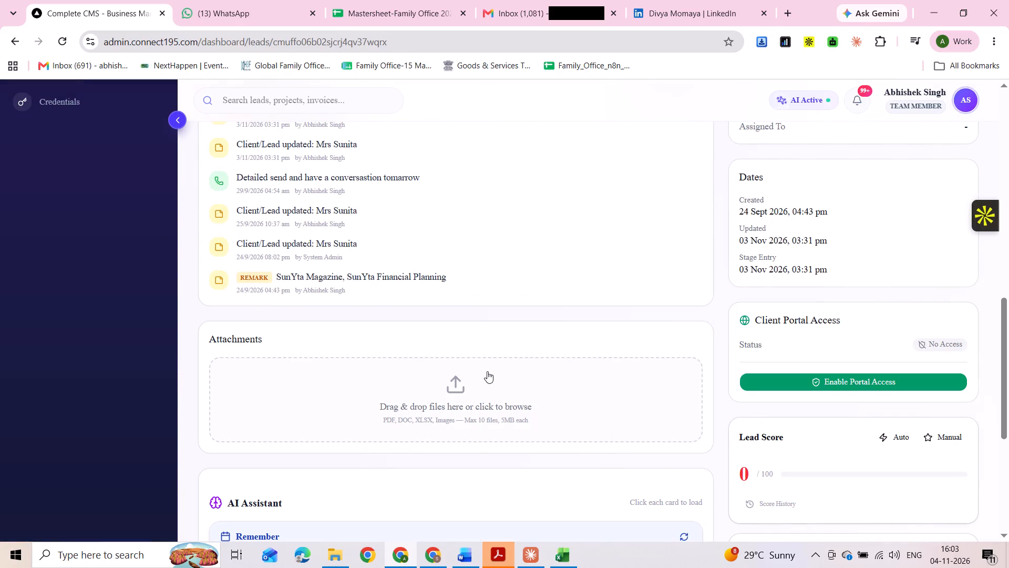
scroll(487, 371, up, 1)
scroll(487, 371, down, 2)
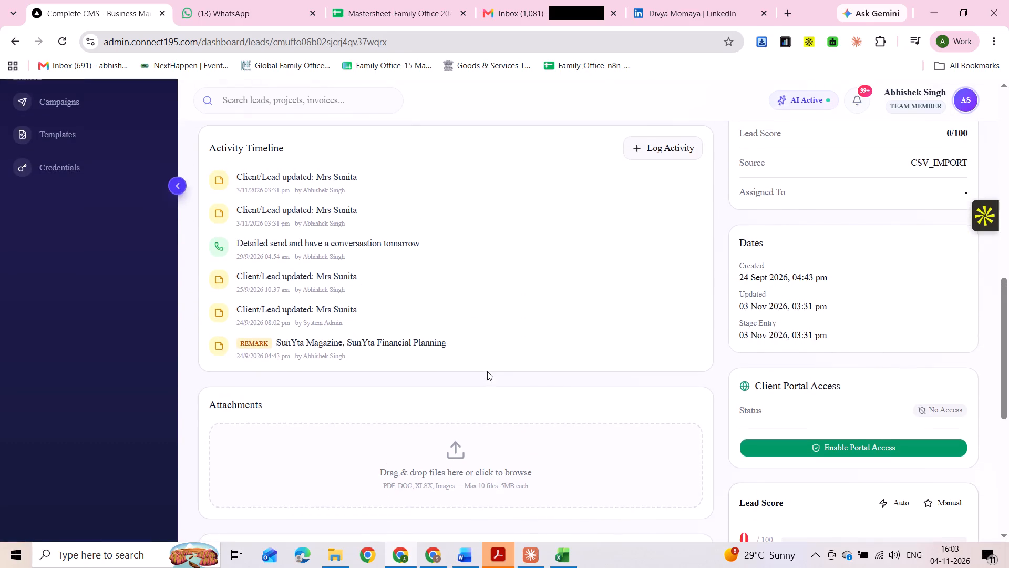
scroll(487, 371, down, 7)
scroll(487, 371, up, 6)
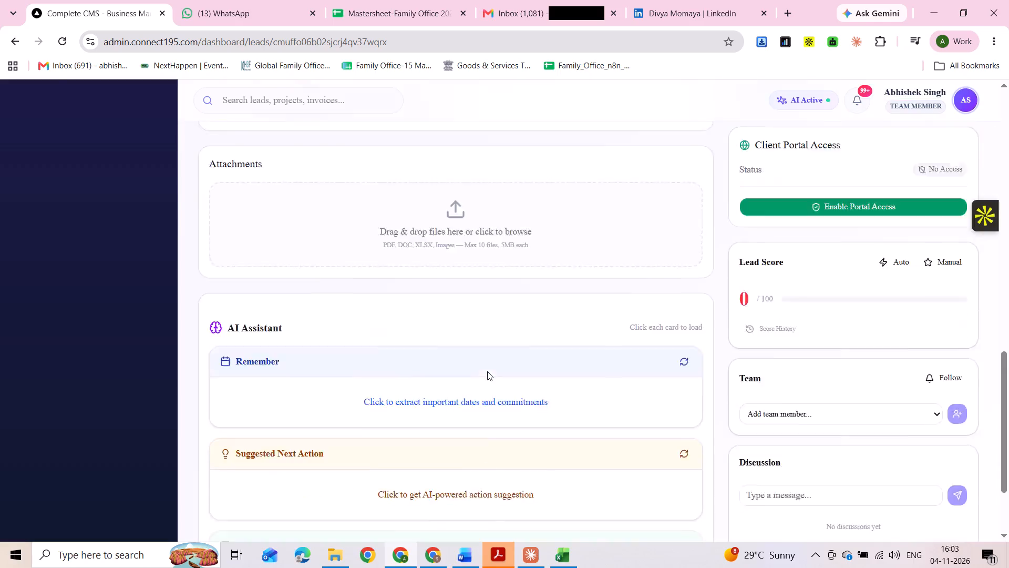
scroll(487, 371, up, 18)
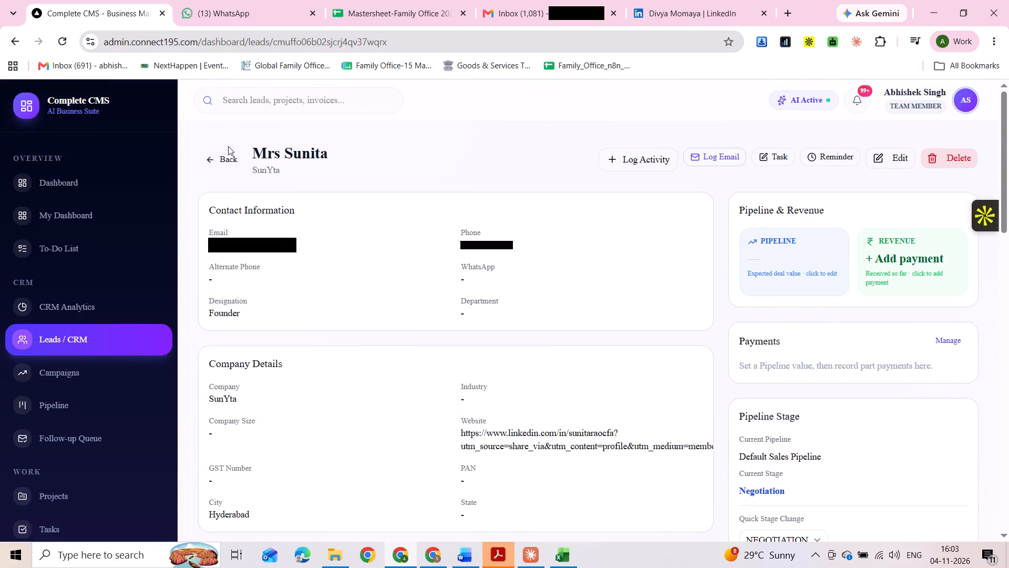
click(225, 153)
Set the campaign's lead list to show 50 leads per page.
scroll(590, 356, down, 1)
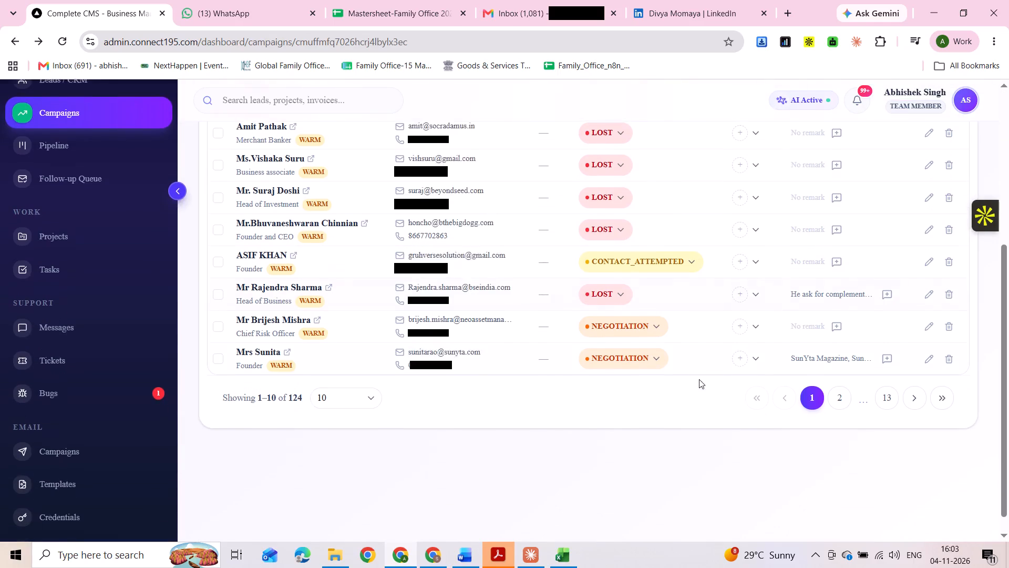
click(365, 394)
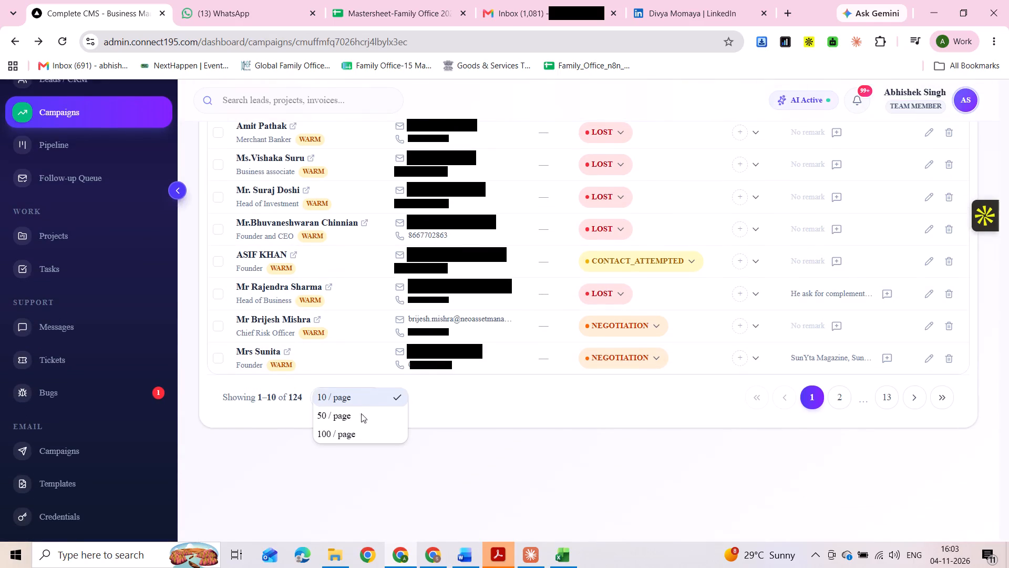
click(359, 418)
scroll(421, 351, down, 7)
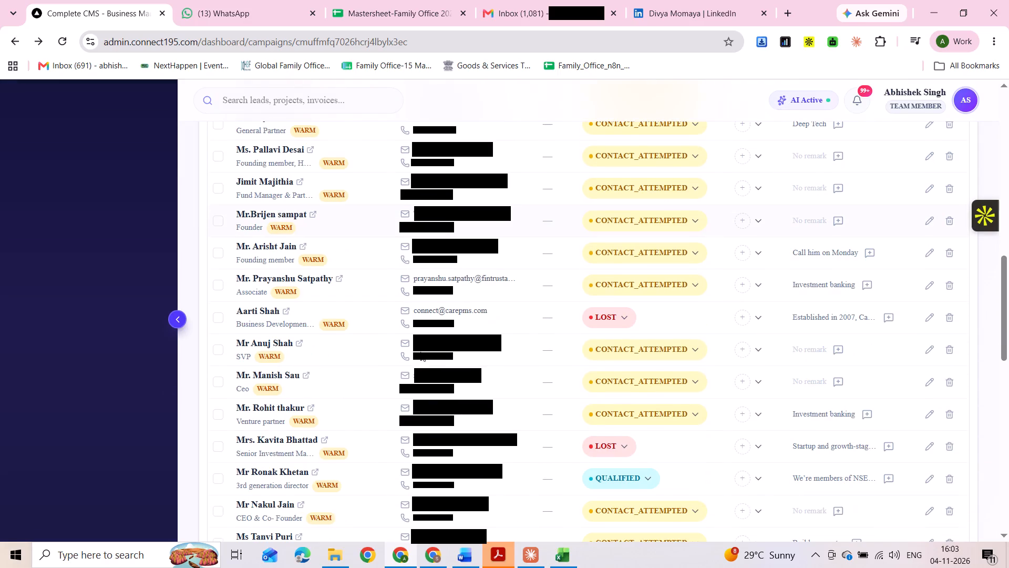
scroll(420, 352, down, 3)
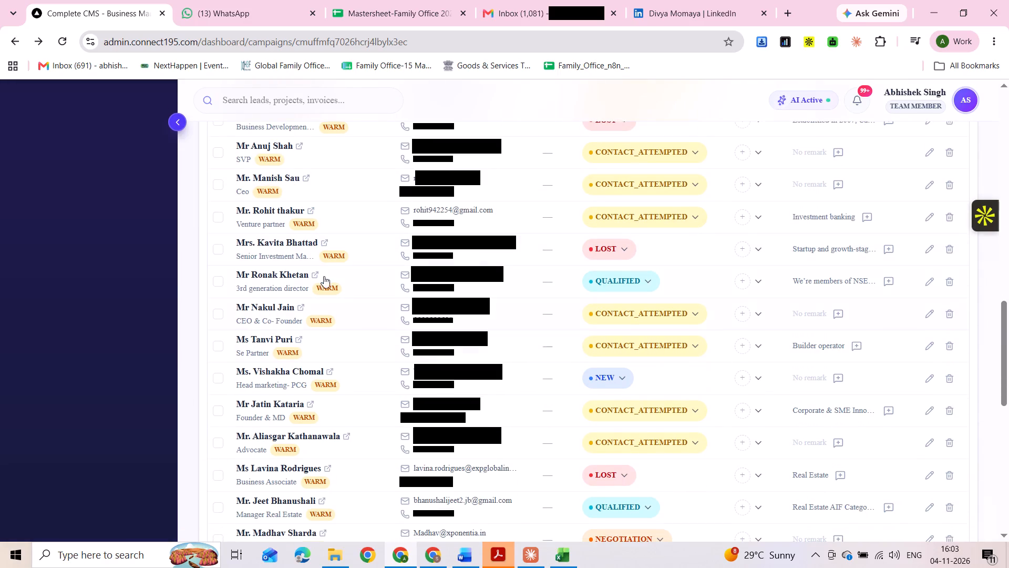
scroll(418, 334, down, 1)
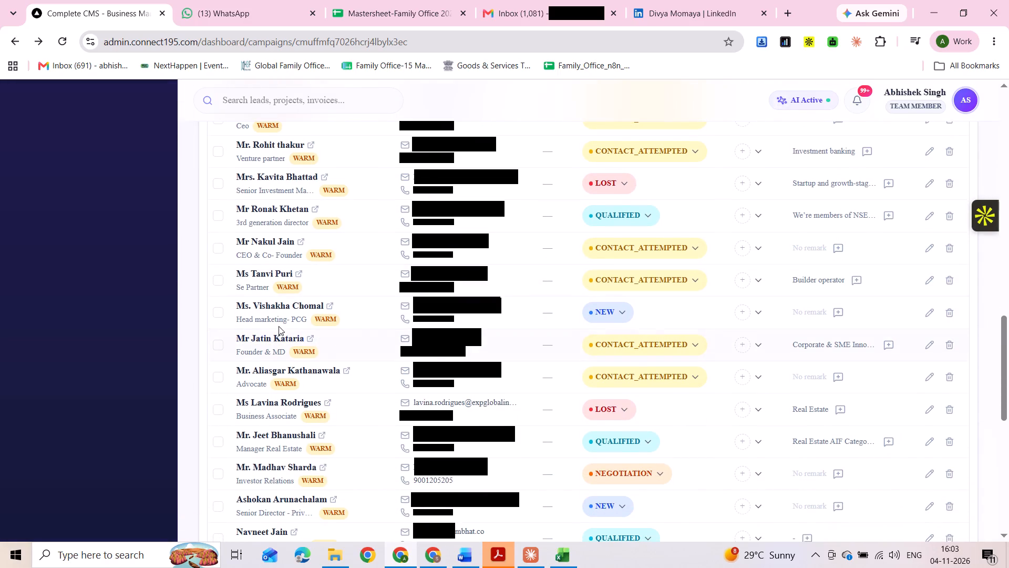
click(607, 315)
click(616, 441)
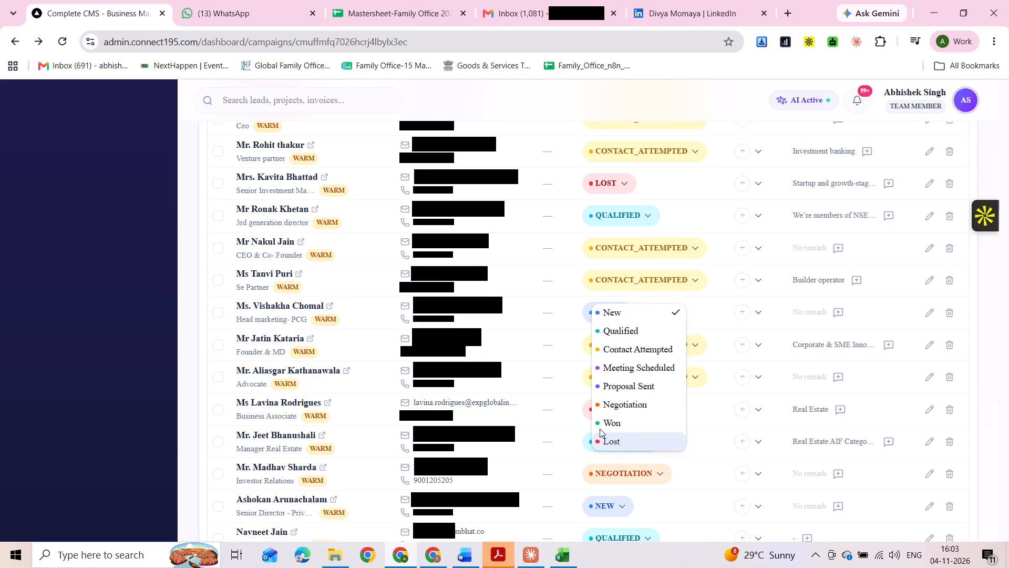
scroll(590, 421, down, 3)
scroll(488, 429, down, 4)
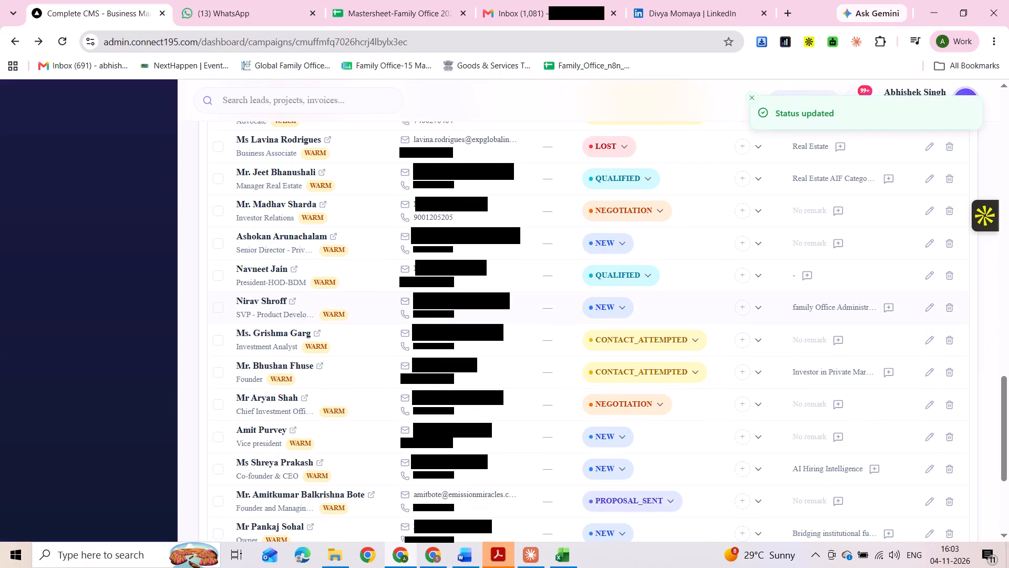
scroll(487, 431, down, 2)
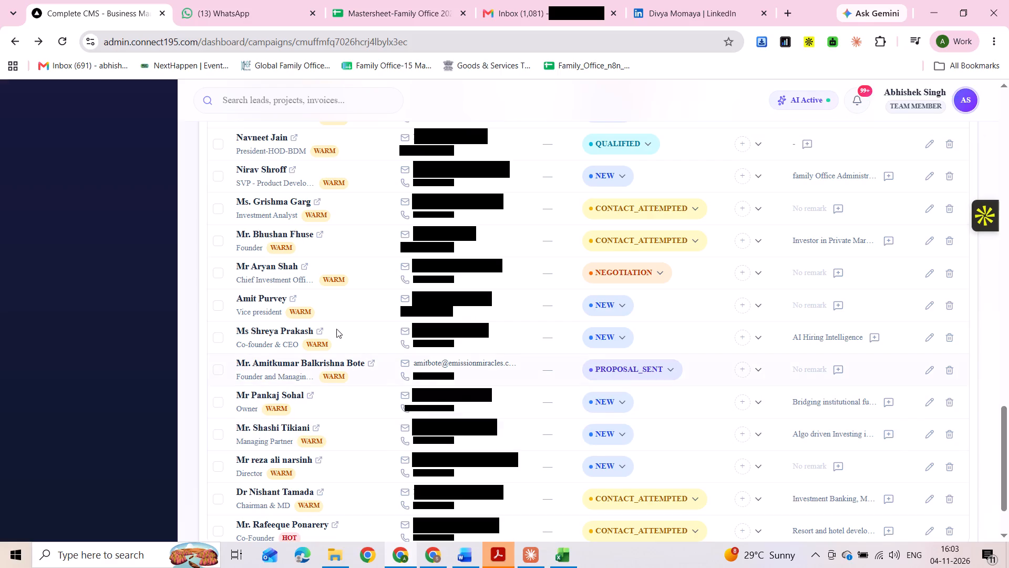
click(264, 299)
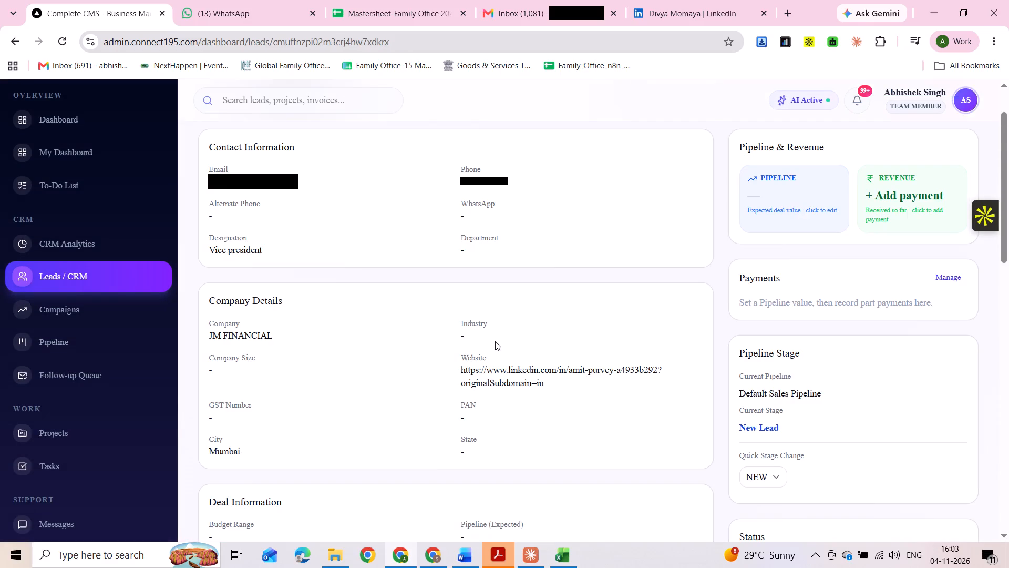
scroll(495, 341, down, 2)
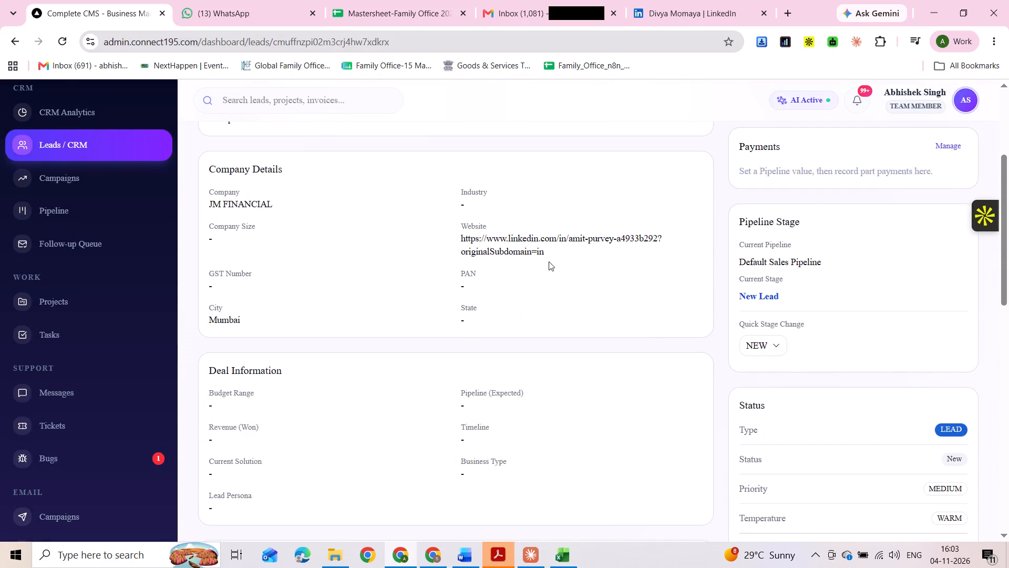
scroll(553, 256, up, 4)
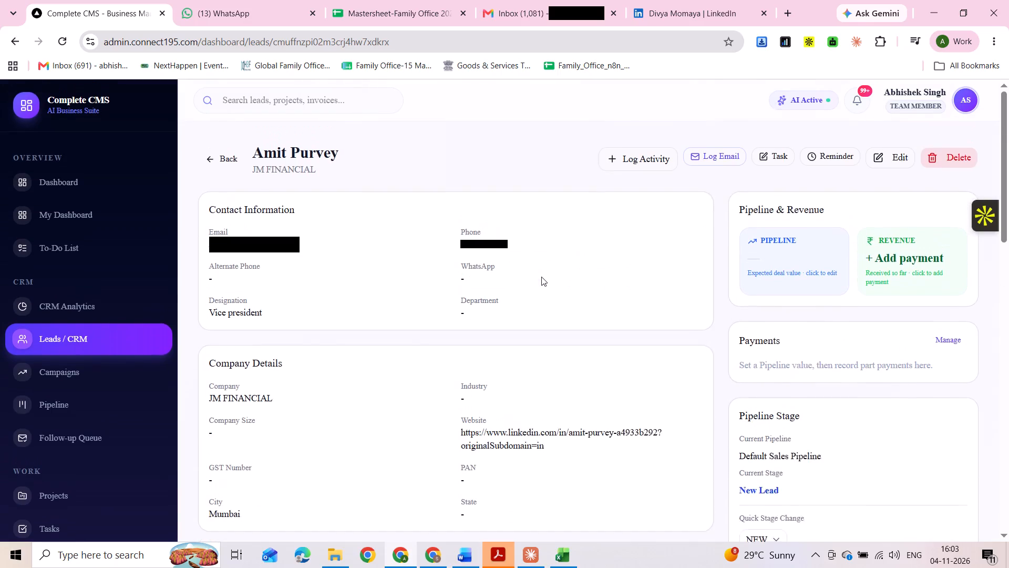
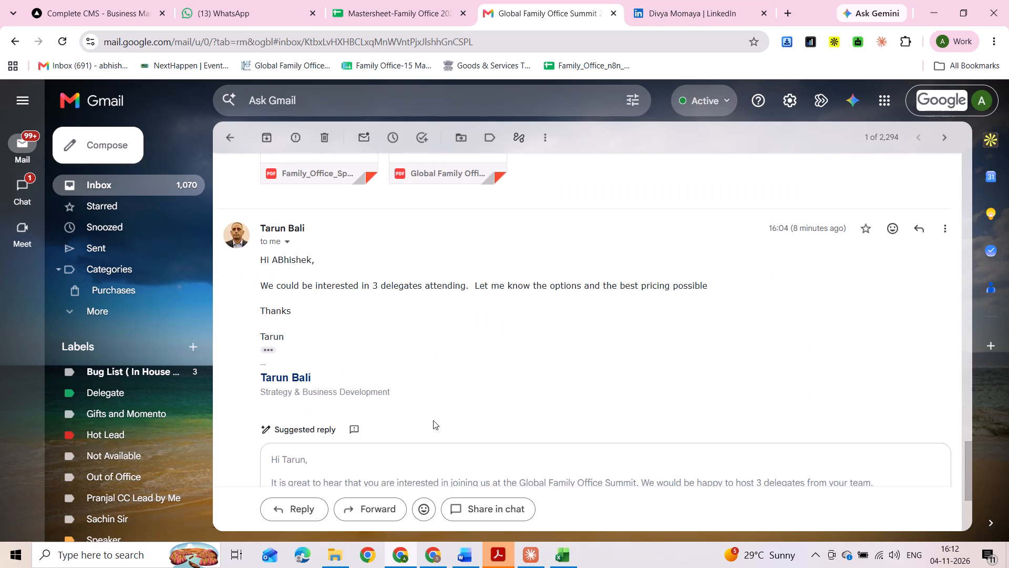
scroll(383, 419, down, 1)
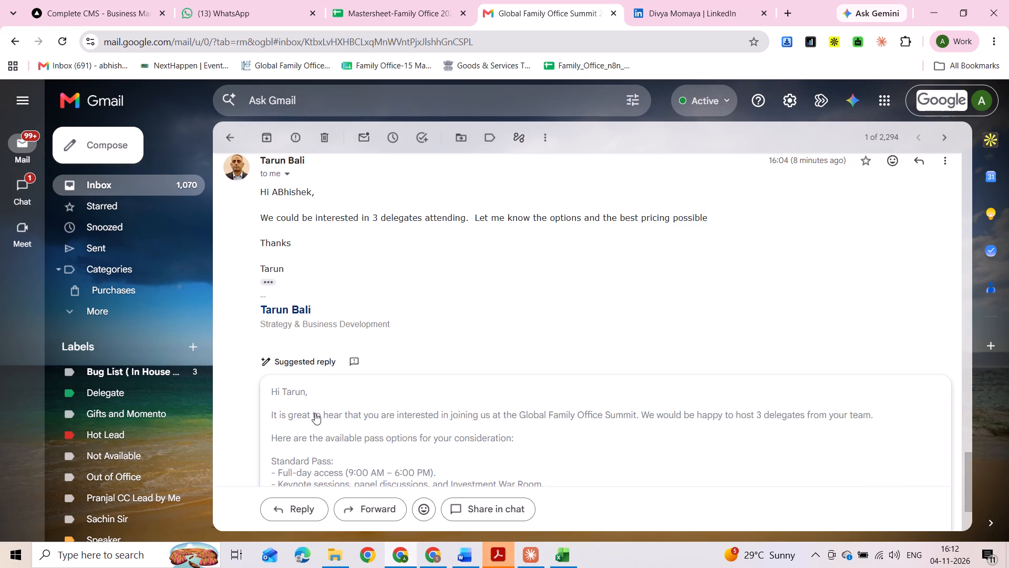
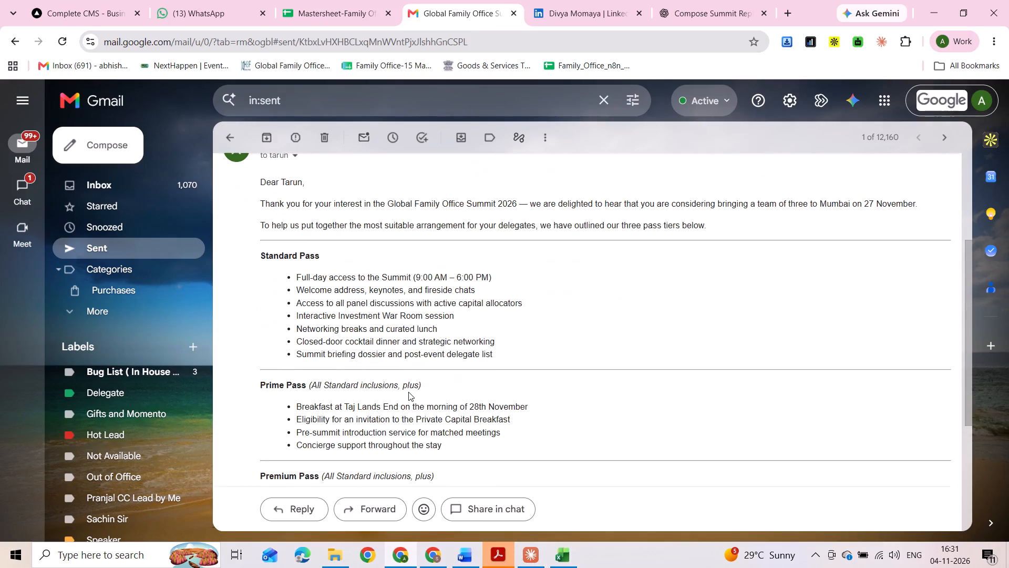
scroll(408, 392, down, 1)
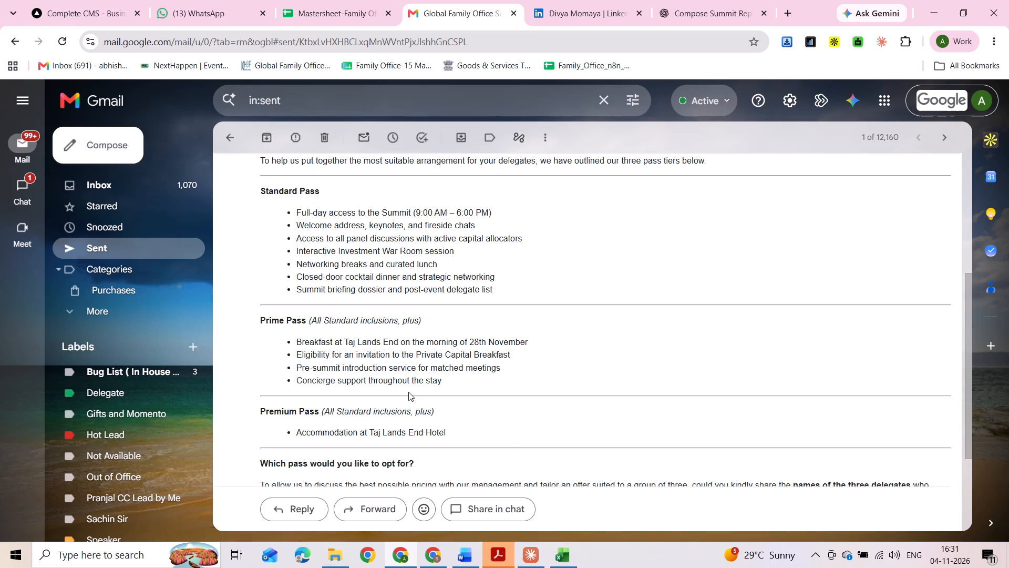
scroll(408, 392, down, 2)
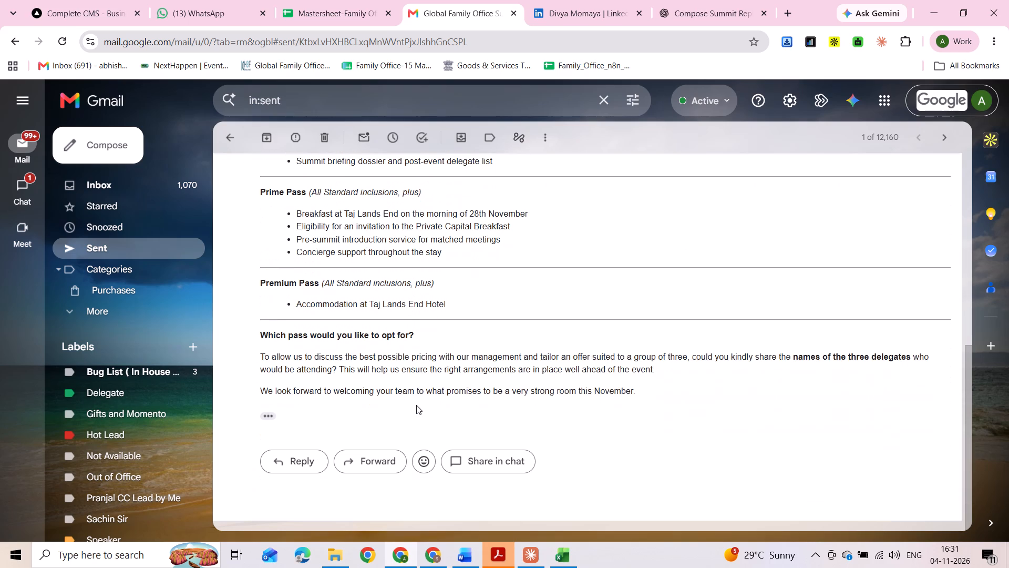
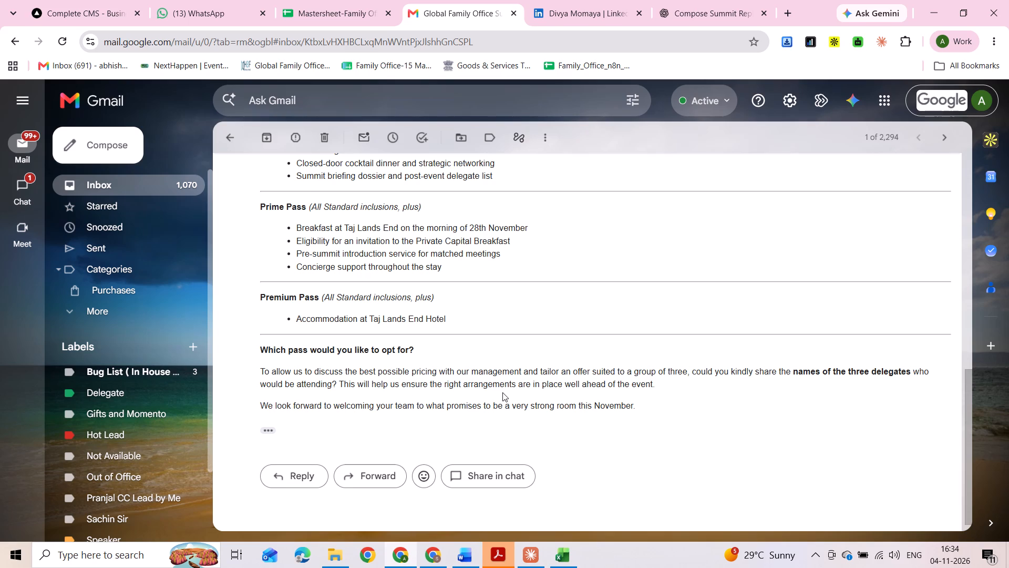
Finish checking the sent reply, then view the sender and recipient details of Tarun's message about three delegates.
scroll(498, 401, down, 2)
scroll(496, 408, up, 4)
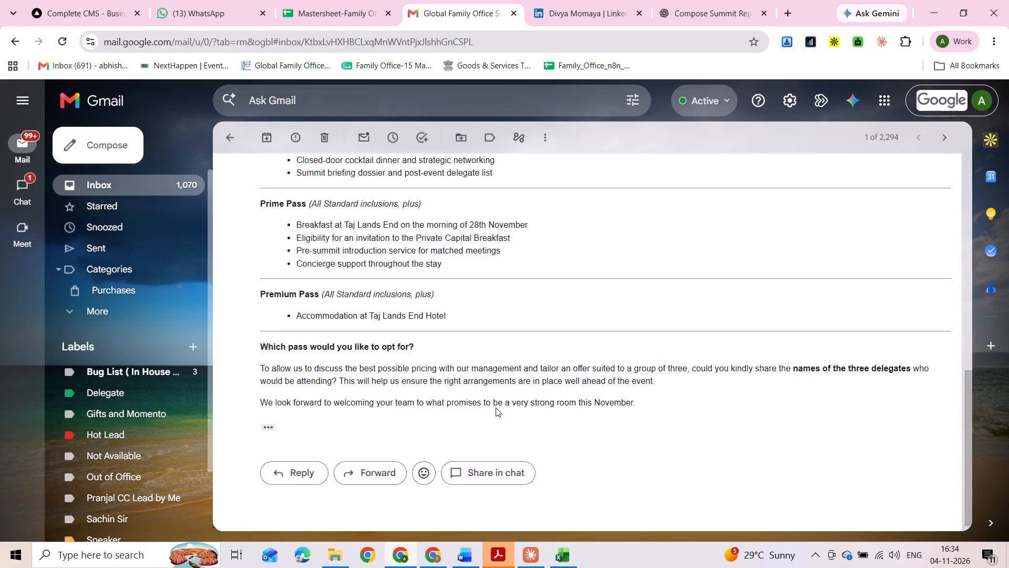
scroll(496, 408, up, 9)
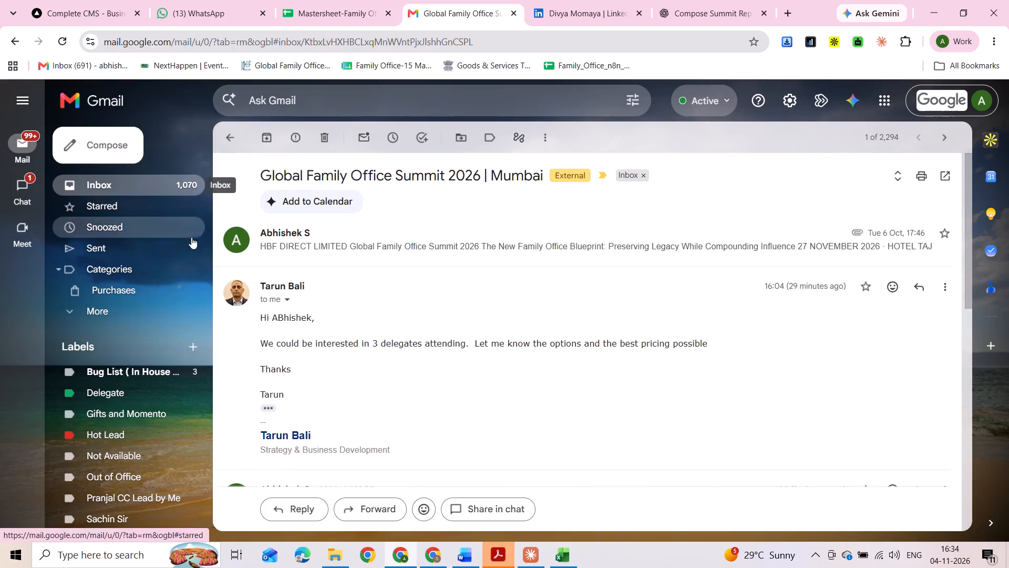
click(287, 301)
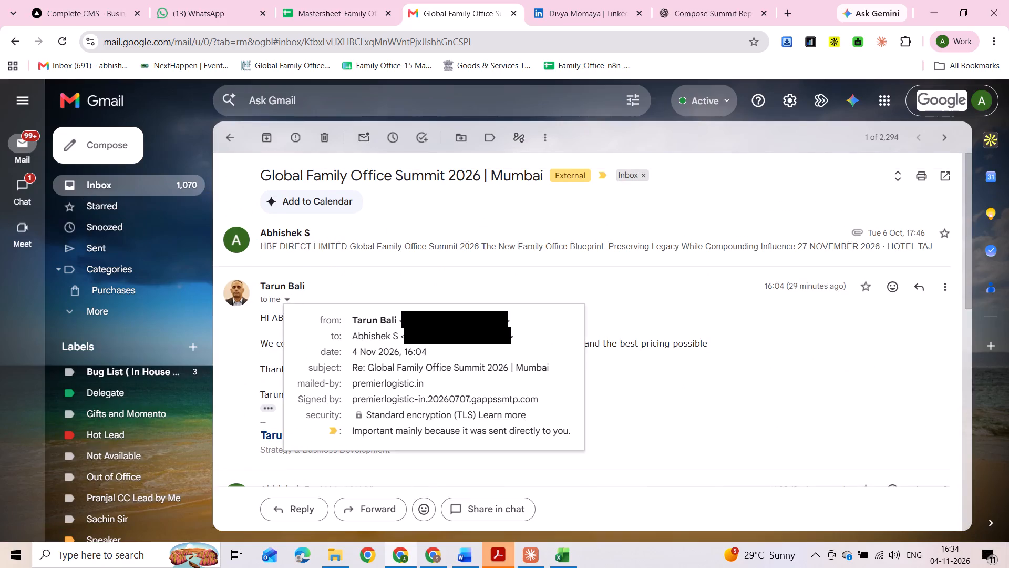
click(550, 276)
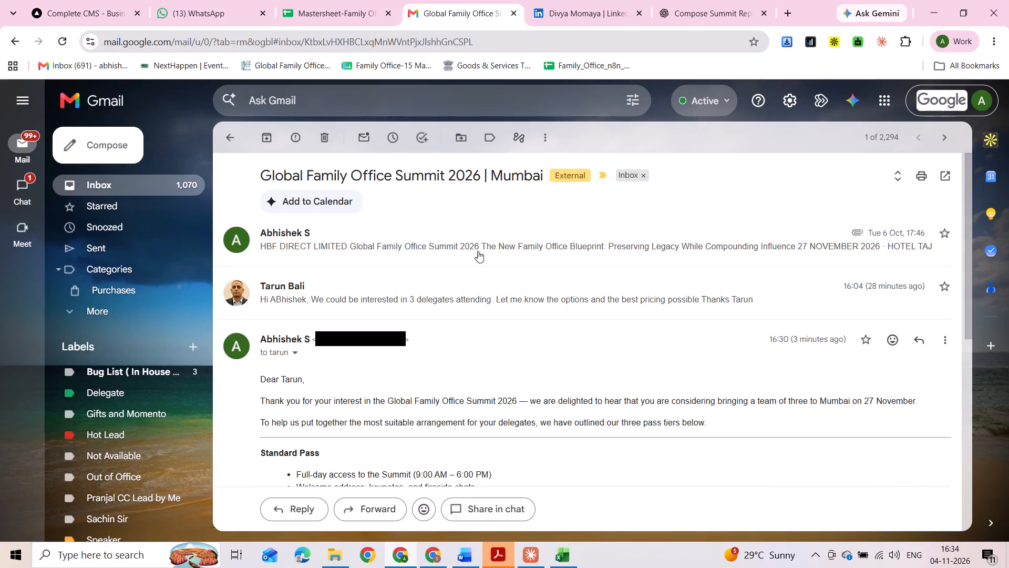
Expand the original 6 October summit invitation to Tarun in the thread and look over its opening.
click(472, 255)
scroll(394, 347, down, 1)
scroll(394, 347, up, 2)
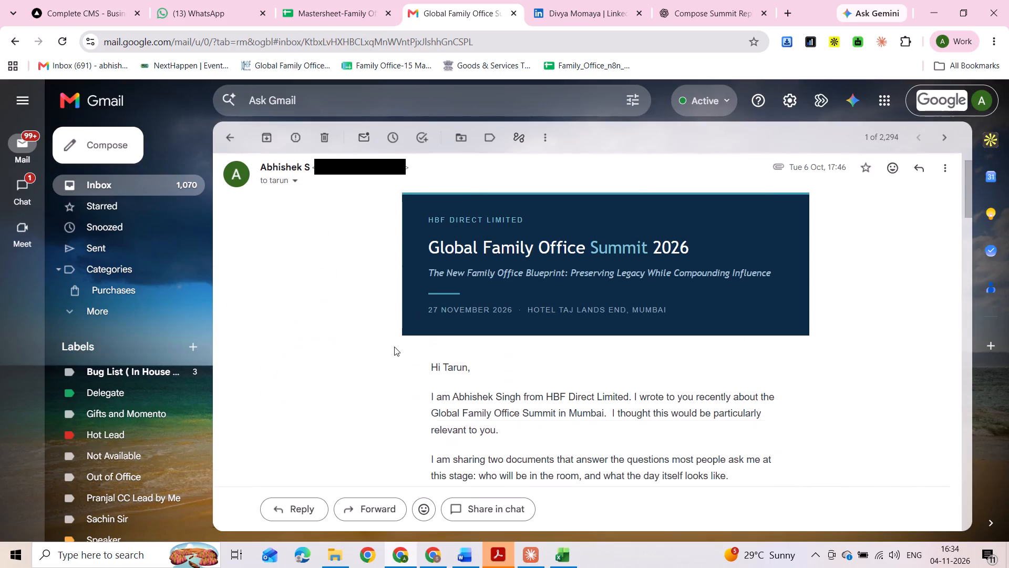
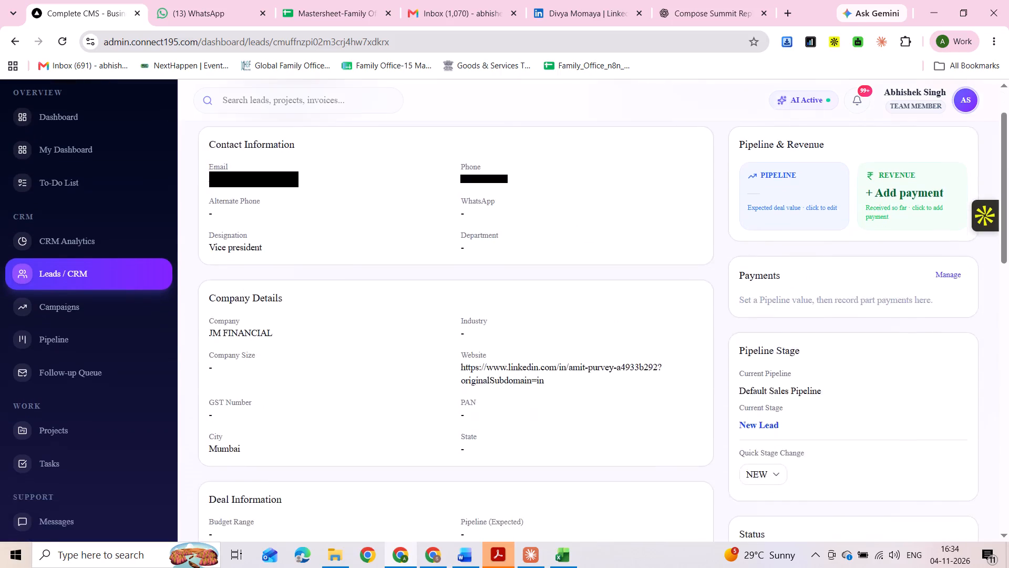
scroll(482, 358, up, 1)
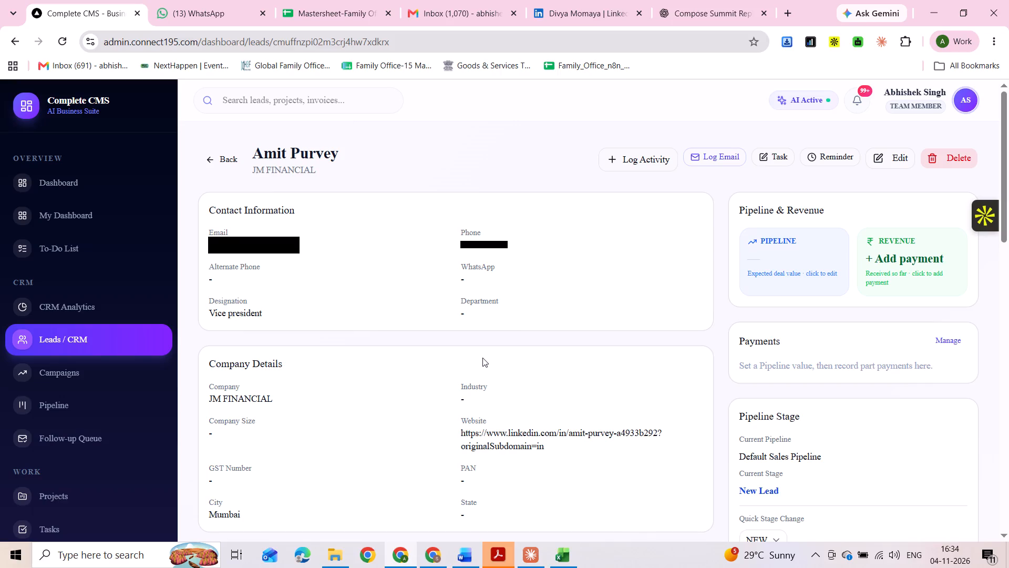
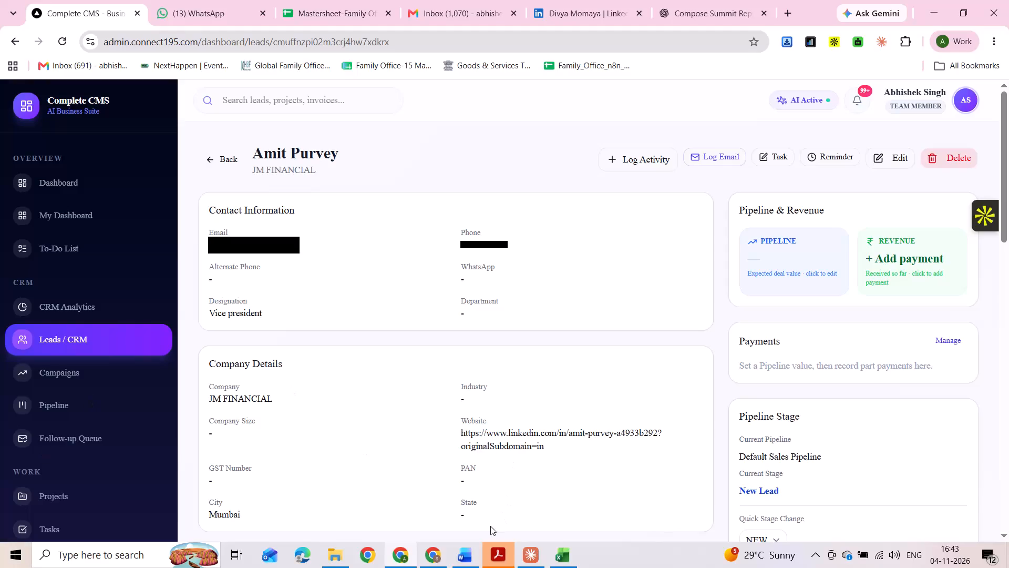
Switch to the Discount Template document in Word and review the pass inclusions and the 20% discount payment details before them.
click(466, 552)
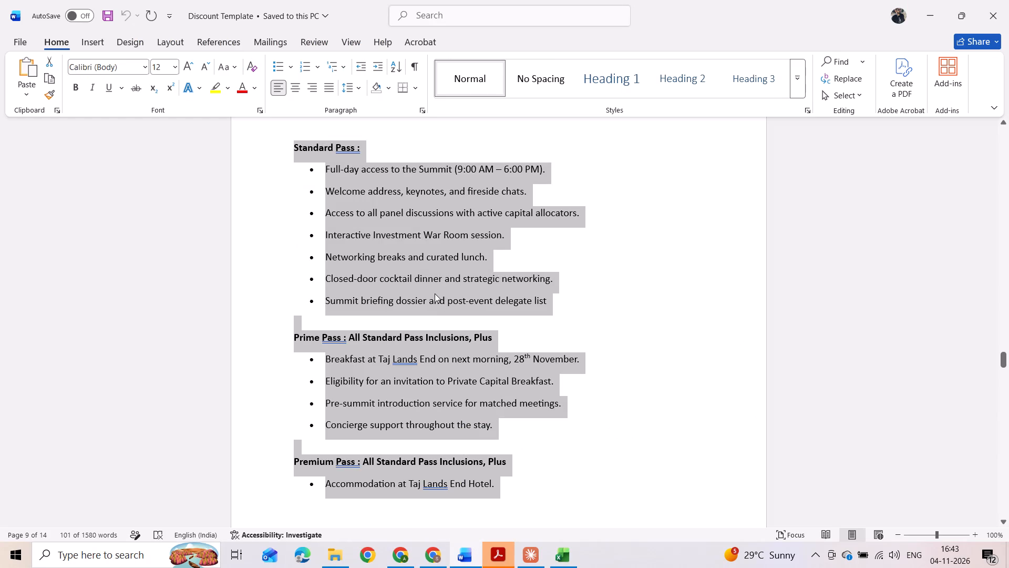
click(663, 259)
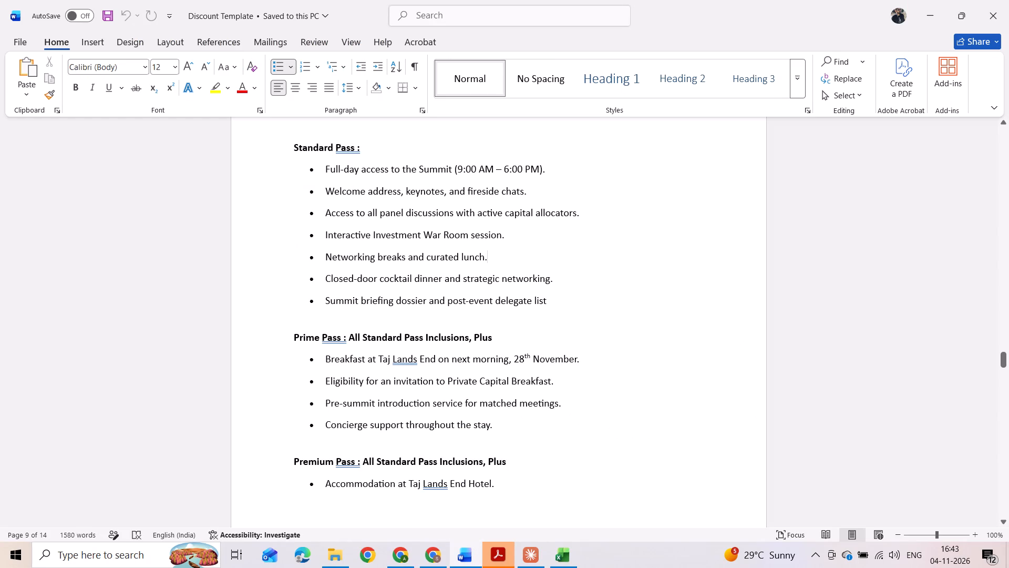
scroll(378, 286, up, 13)
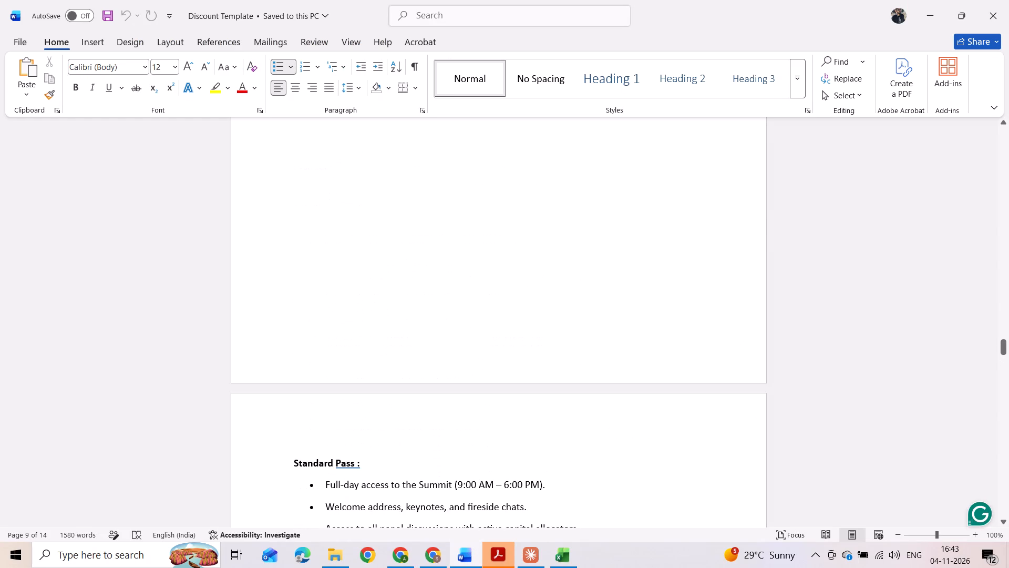
scroll(378, 286, up, 13)
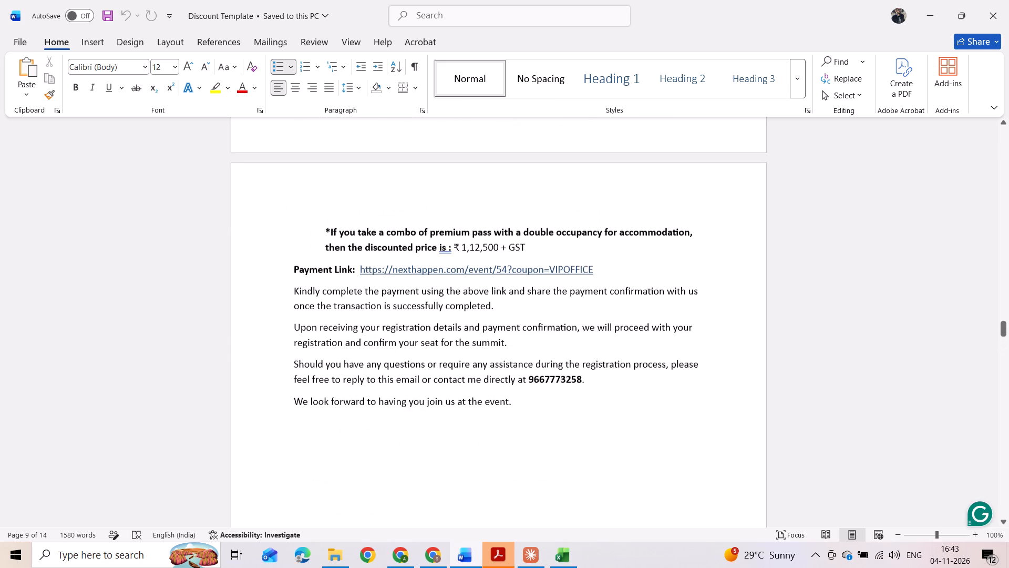
scroll(378, 286, up, 8)
scroll(378, 286, down, 10)
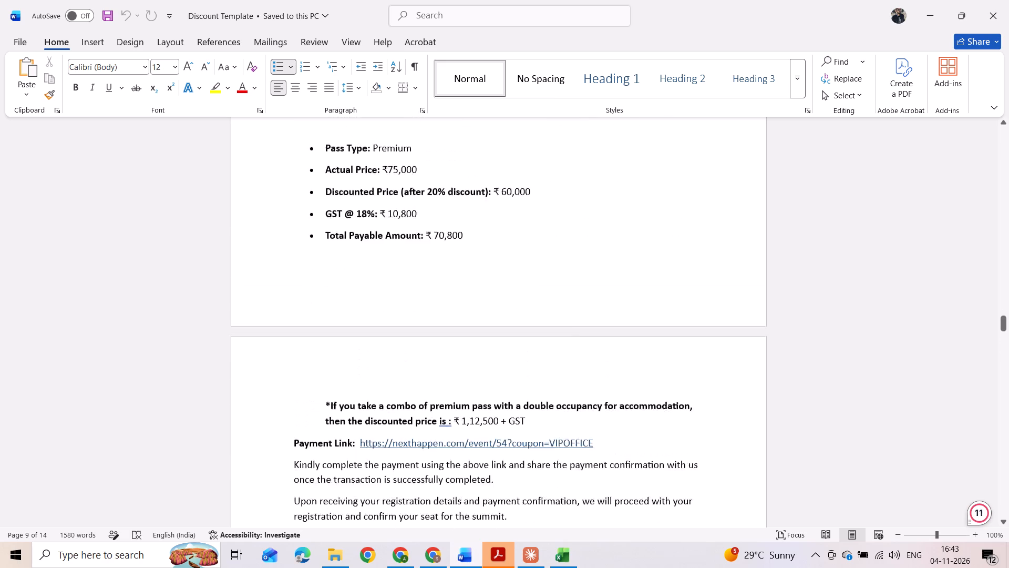
Examine the registration reply template with 25% discount pricing for the Standard, Prime and Premium passes.
scroll(378, 286, down, 20)
scroll(378, 286, down, 11)
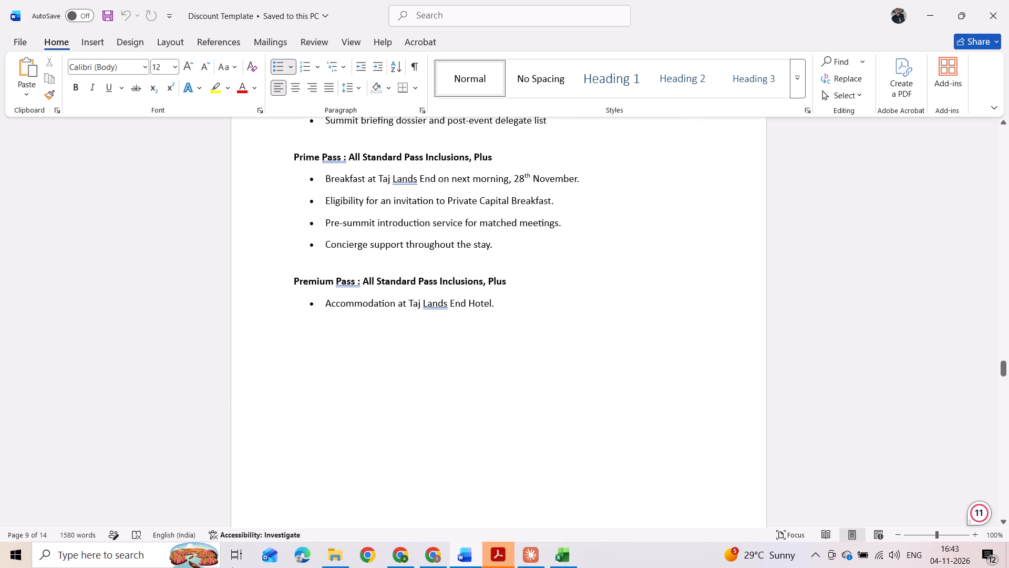
scroll(351, 348, down, 11)
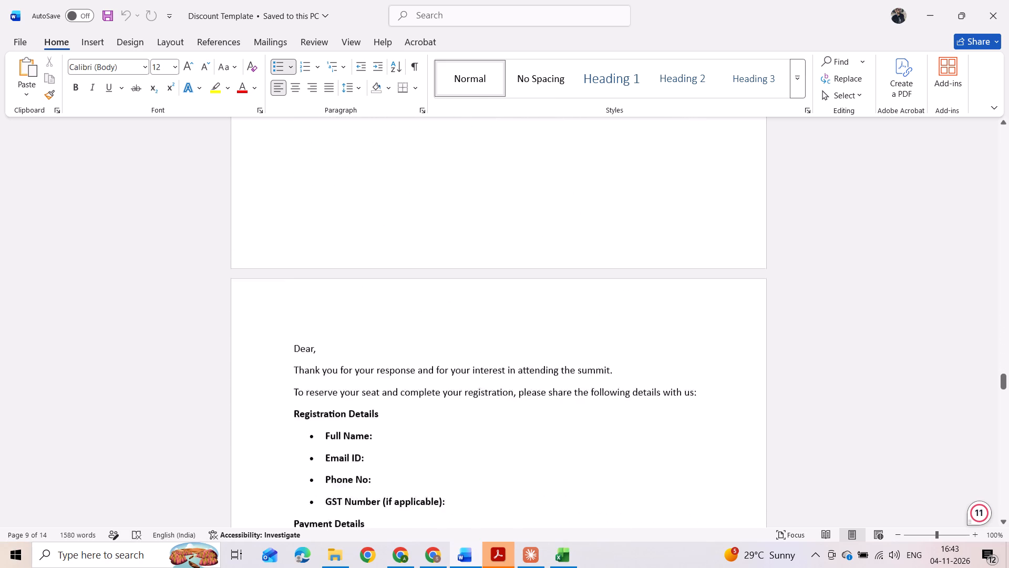
scroll(369, 351, down, 4)
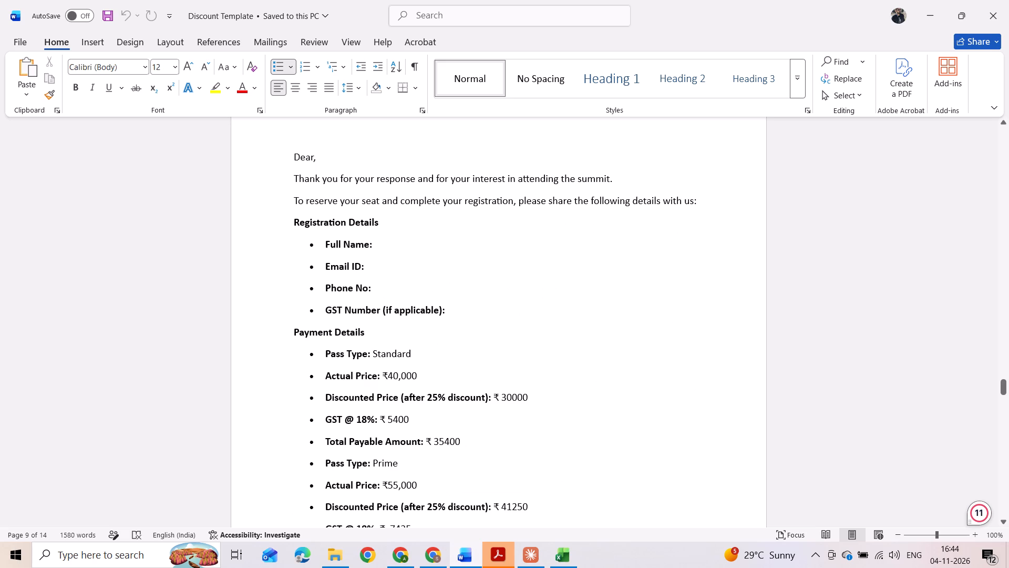
scroll(513, 434, down, 4)
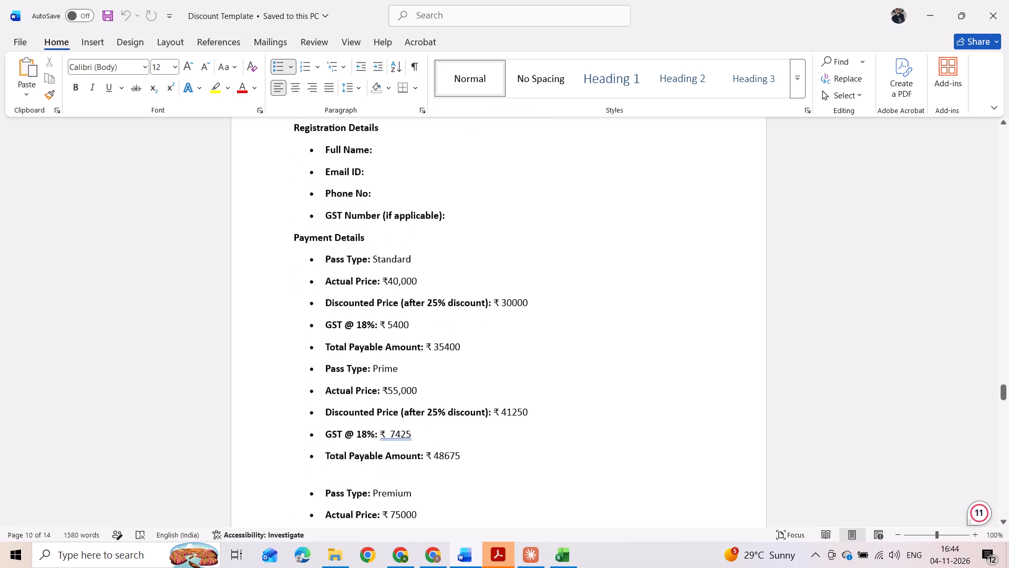
scroll(513, 433, down, 3)
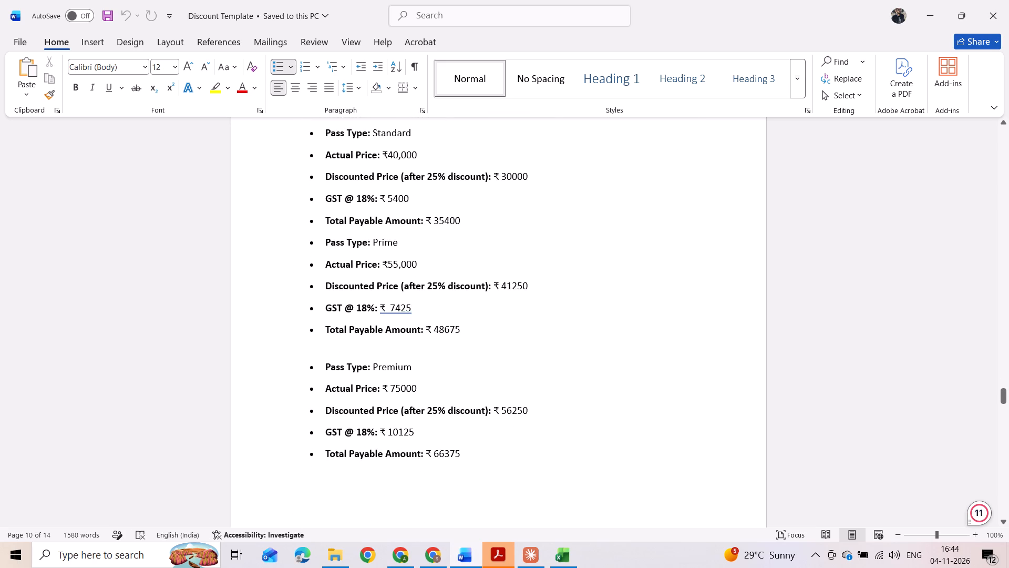
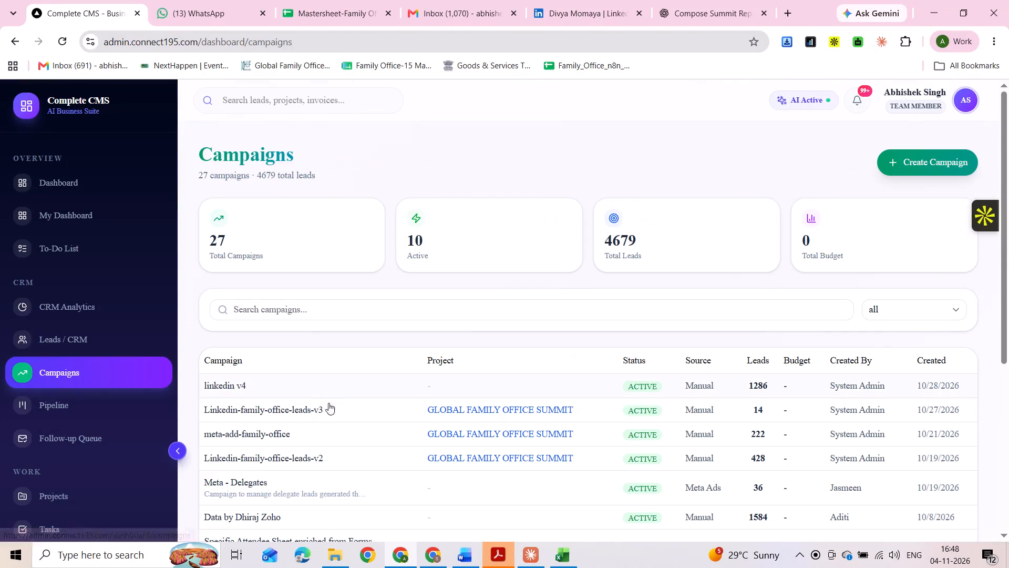
Open the Linkedin-family-office-leads-v2 campaign and filter its leads to status New, assigned to the signed-in team member.
scroll(330, 407, down, 2)
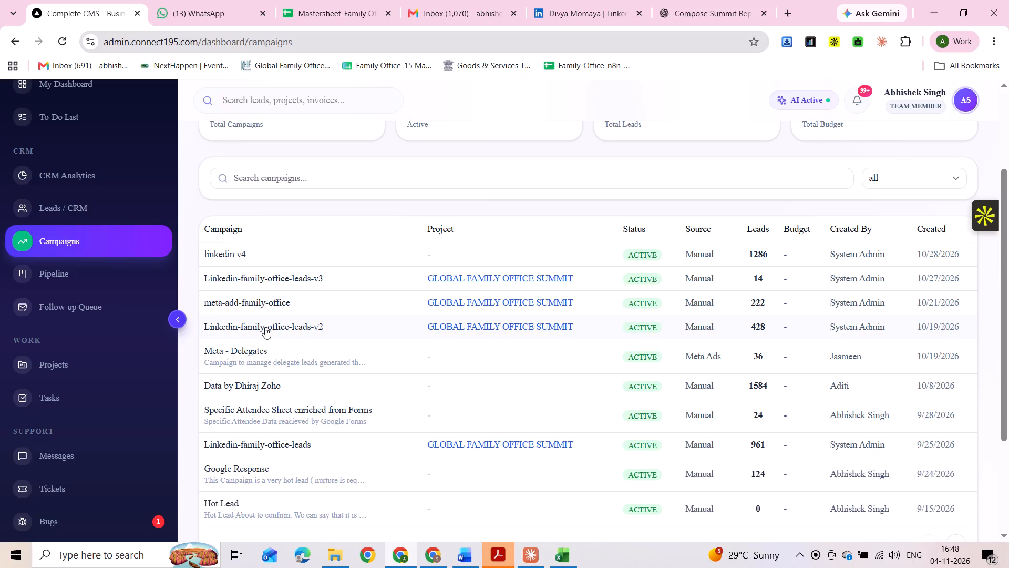
double_click(265, 327)
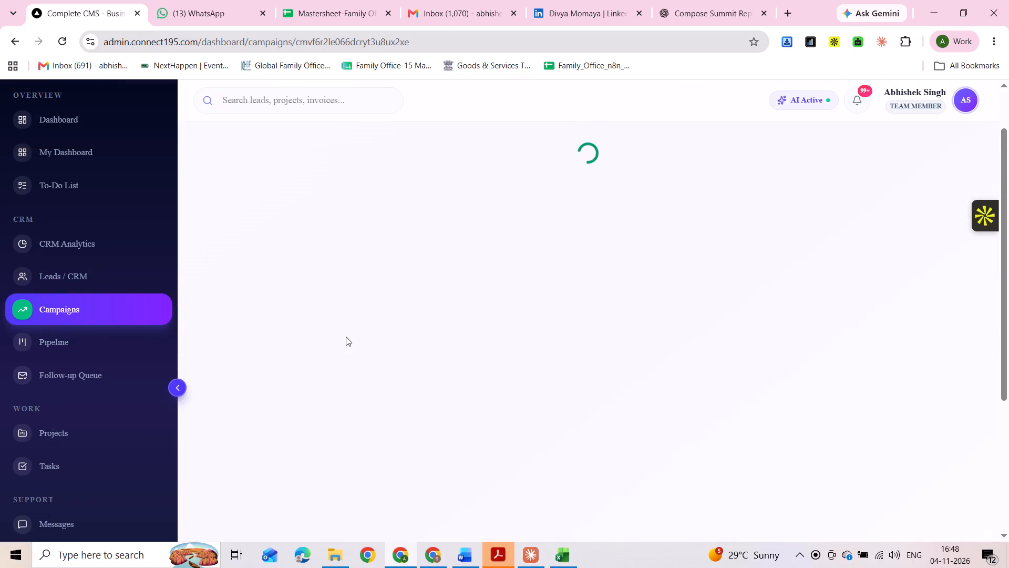
scroll(433, 338, down, 1)
double_click(472, 305)
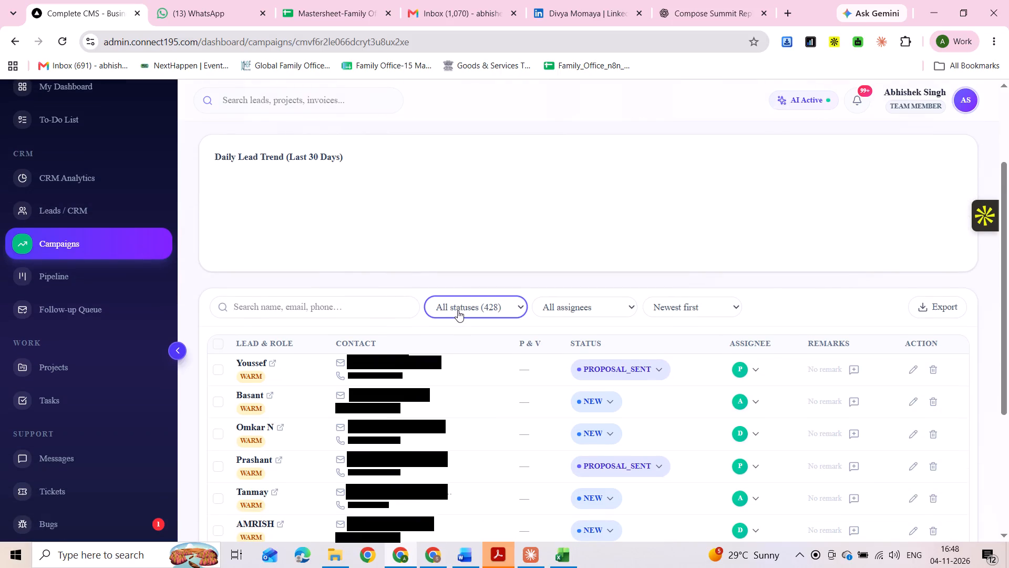
click(458, 310)
click(452, 339)
click(567, 306)
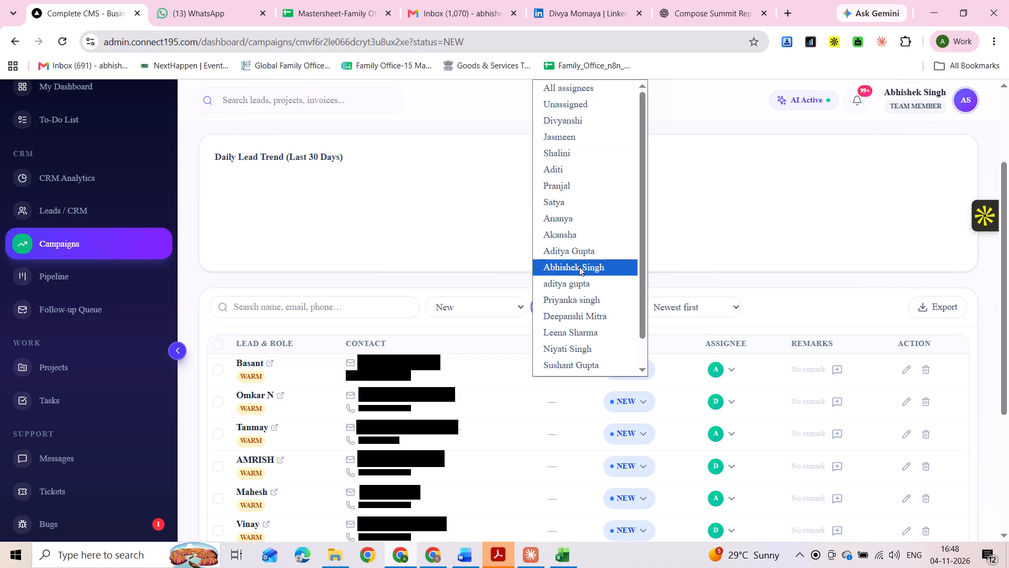
click(579, 267)
scroll(480, 360, down, 3)
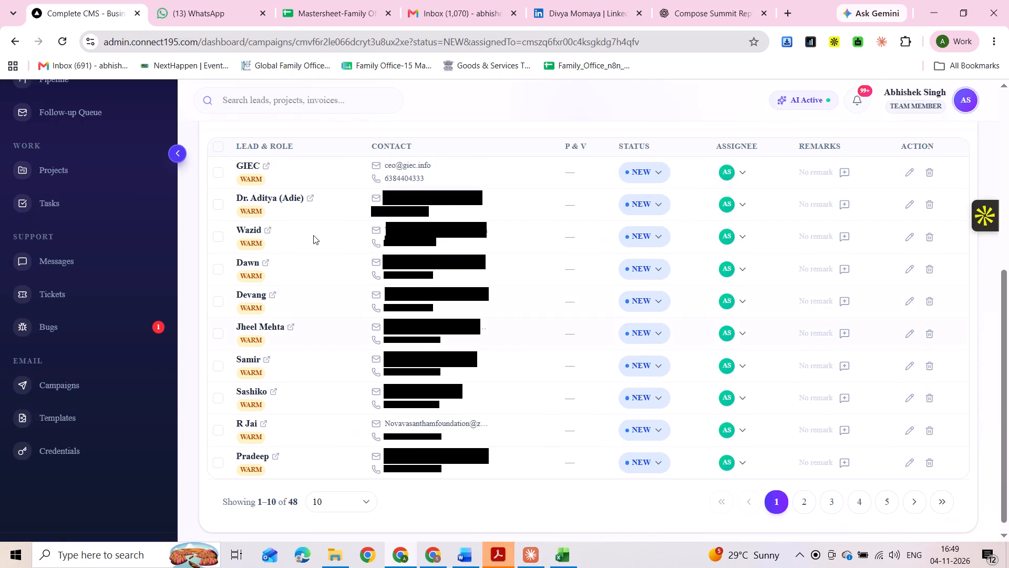
Open Samir's lead record from the filtered list to check the contact information and custom fields.
click(251, 358)
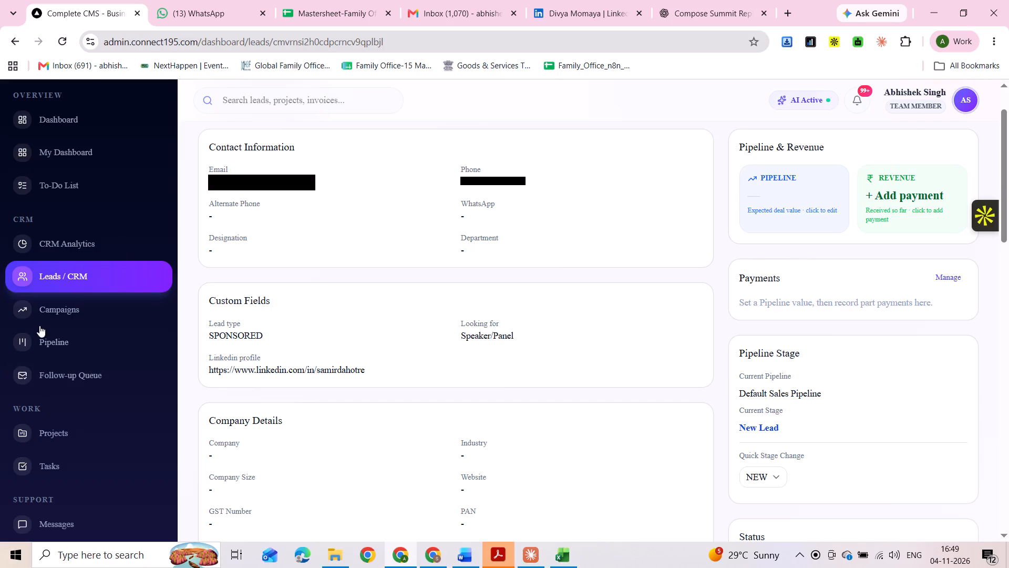
Reopen the Linkedin-family-office-leads-v2 campaign, filter its leads by status Contact Attempted, and look through the list.
click(56, 308)
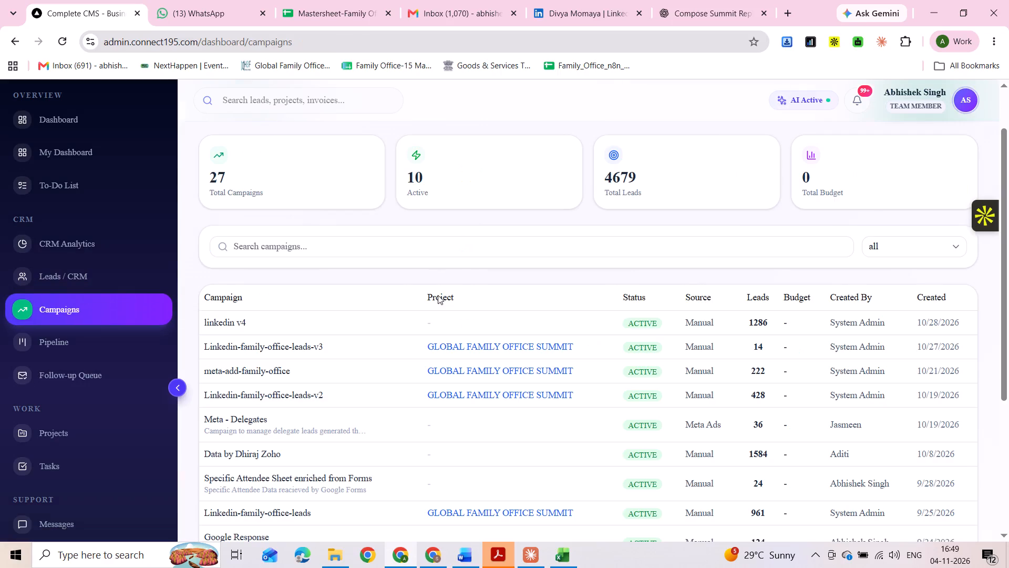
click(255, 391)
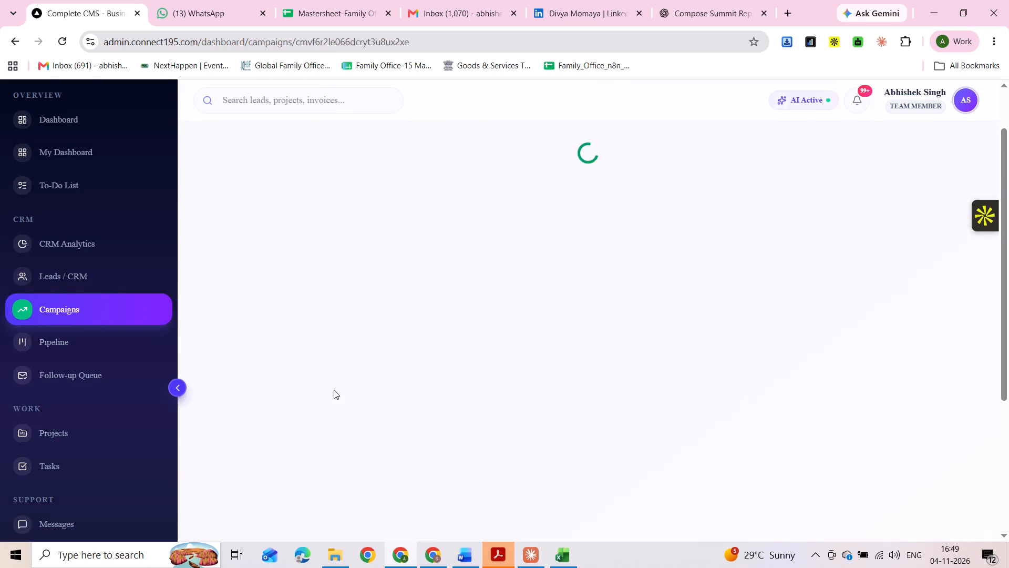
click(461, 377)
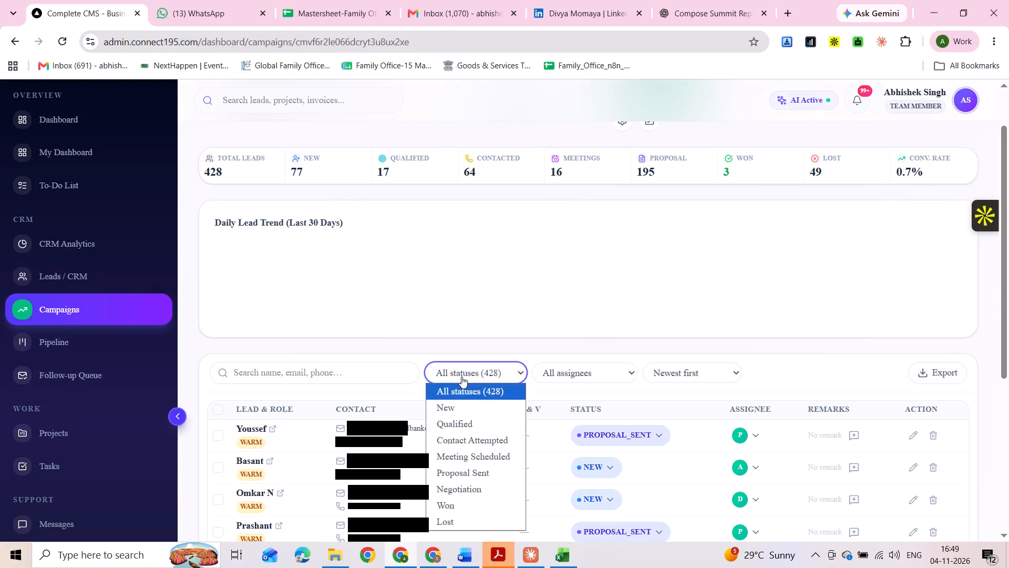
double_click(459, 445)
scroll(485, 433, down, 1)
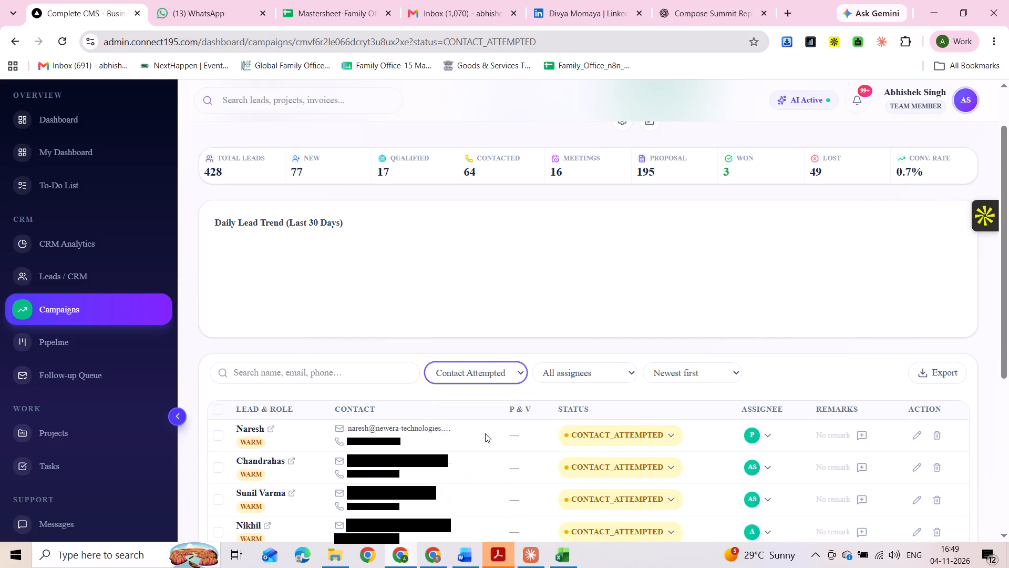
scroll(485, 433, down, 2)
scroll(485, 433, up, 1)
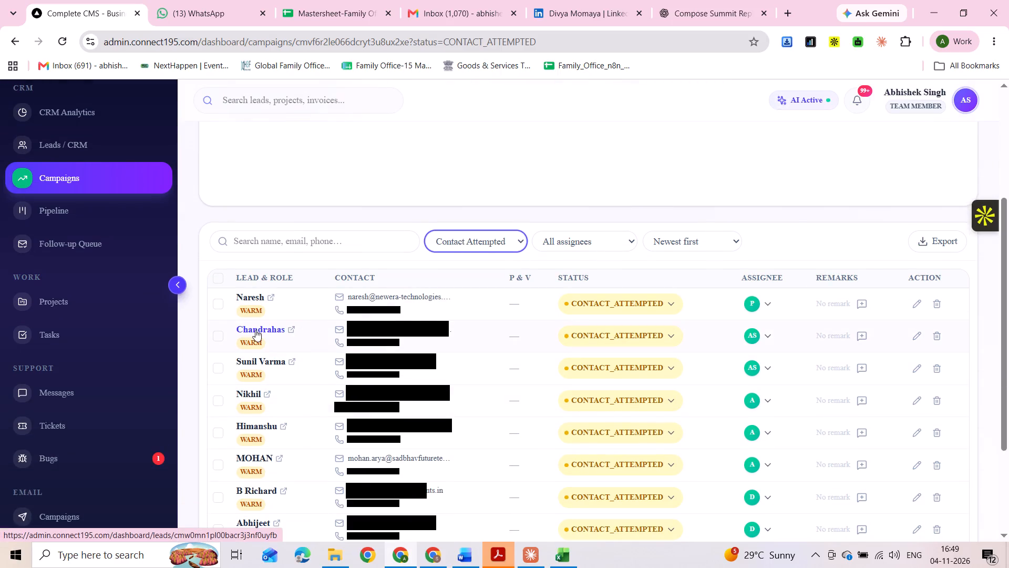
Open Chandrahas's lead record from the Contact Attempted list and review its activity timeline, discussion notes and custom fields.
click(259, 326)
scroll(340, 363, down, 8)
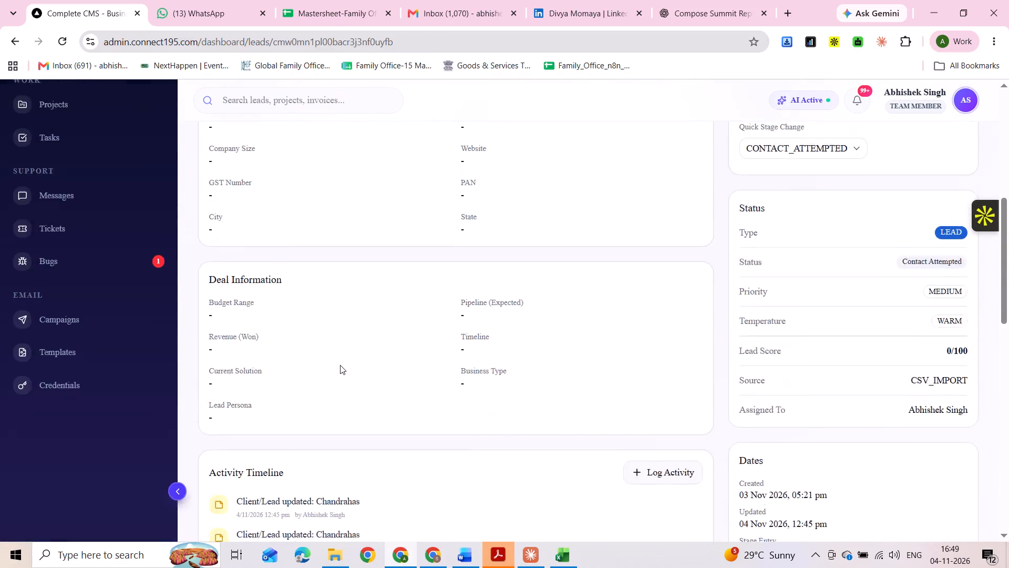
scroll(340, 365, down, 2)
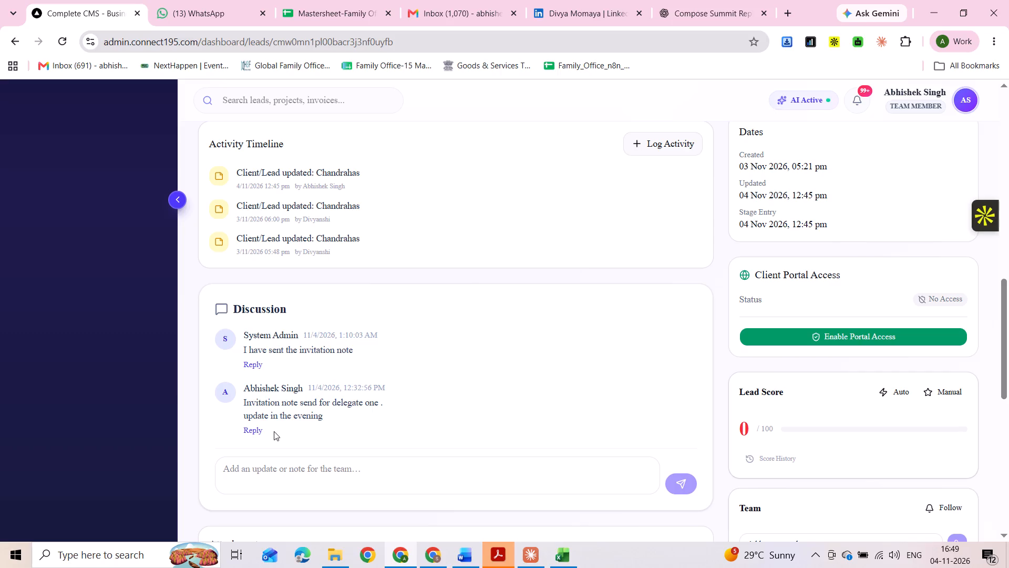
scroll(312, 420, up, 8)
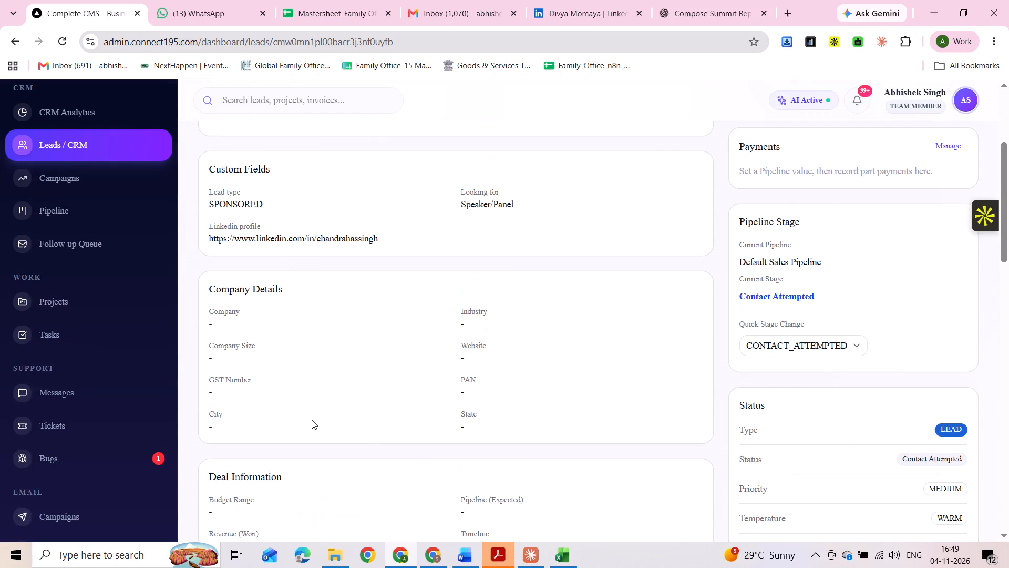
scroll(312, 420, up, 3)
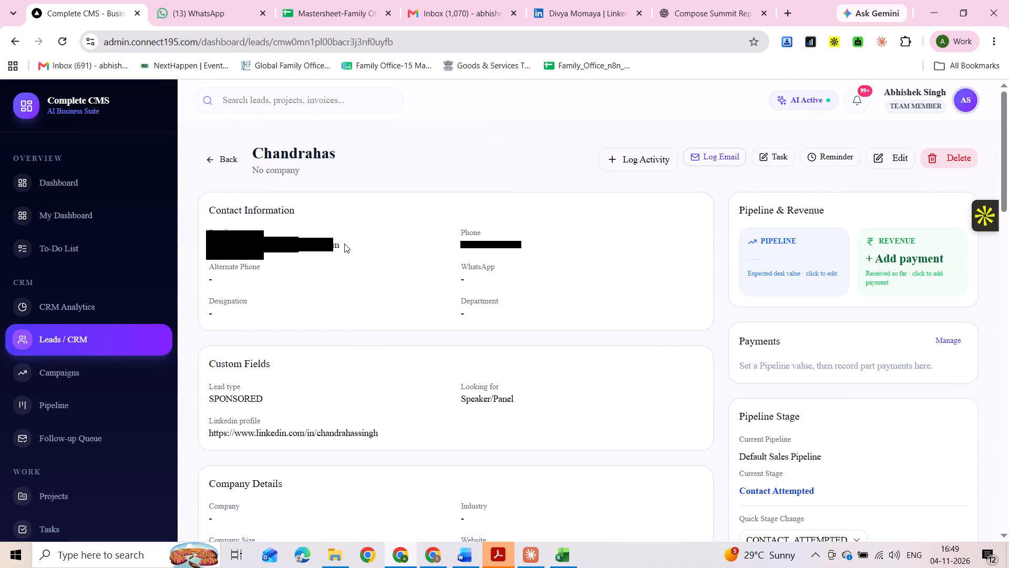
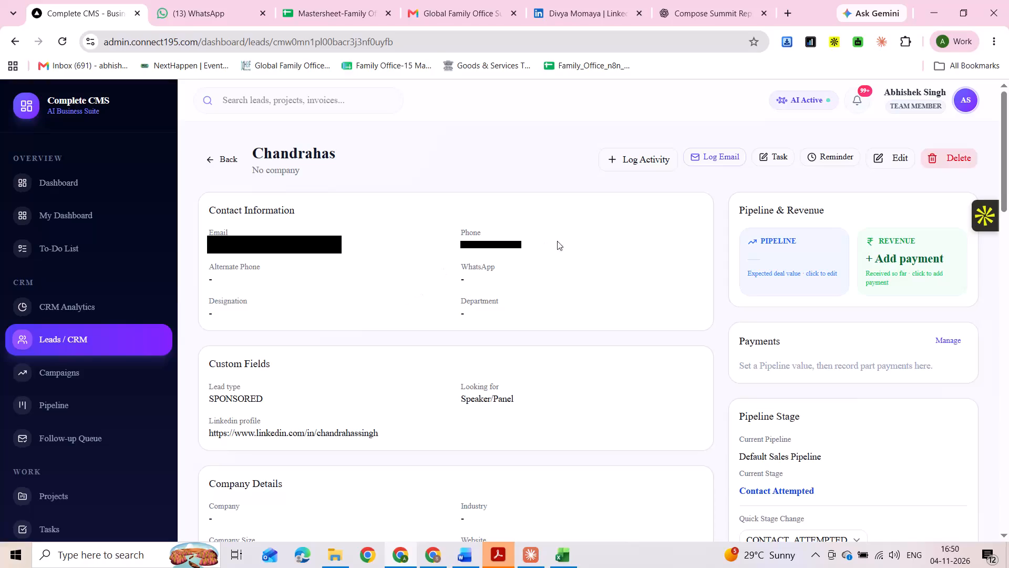
Copy the phone number from the contact information on Chandrahas's lead record.
drag(529, 244, 472, 247)
right_click(481, 247)
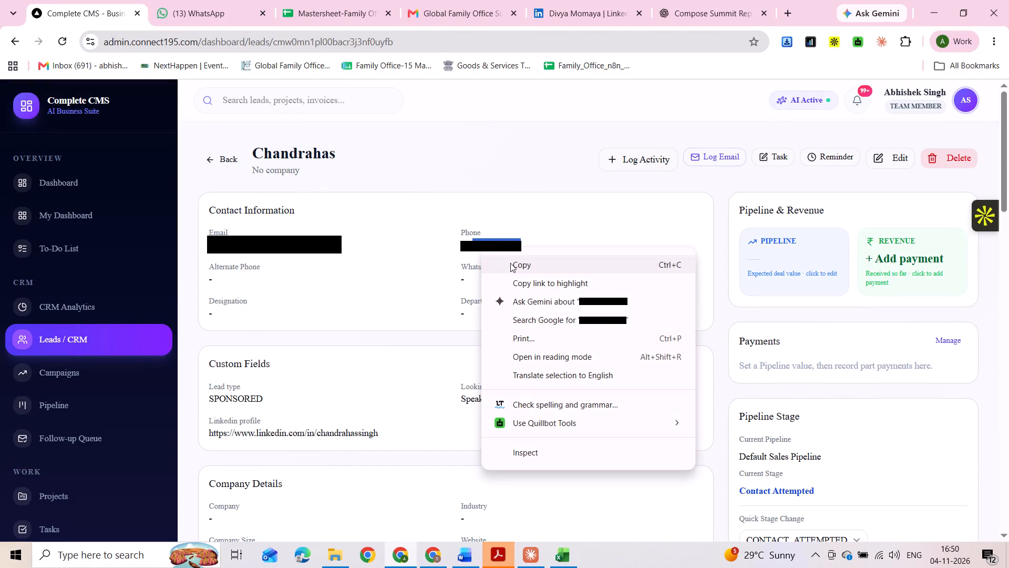
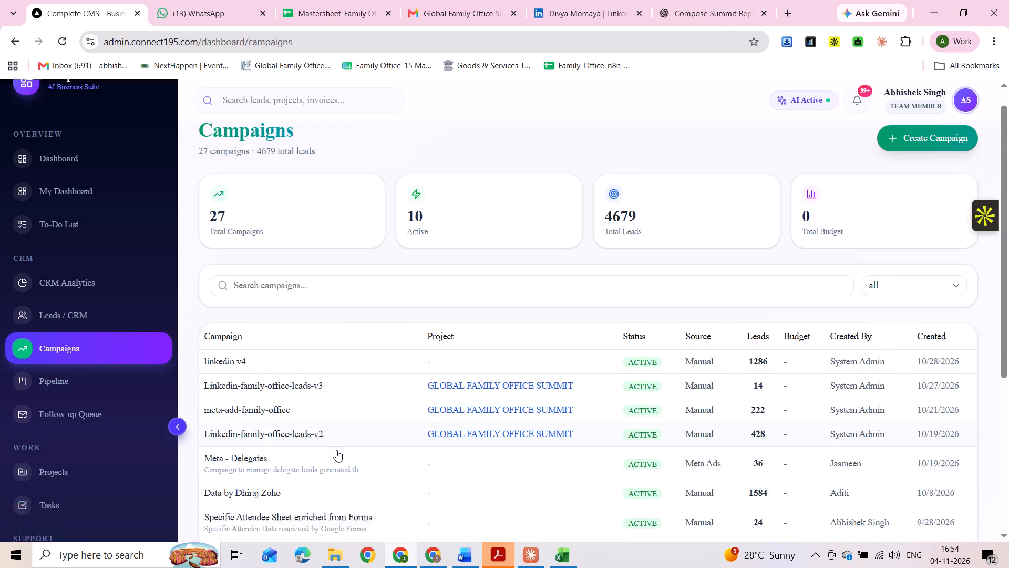
Reopen the Linkedin-family-office-leads-v2 campaign from the campaigns list.
scroll(291, 435, down, 1)
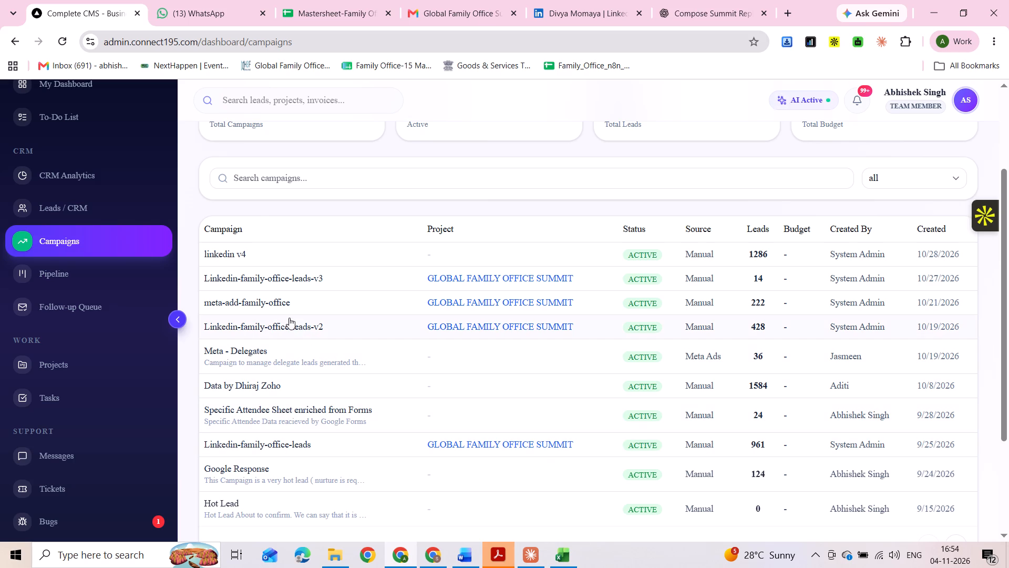
click(261, 327)
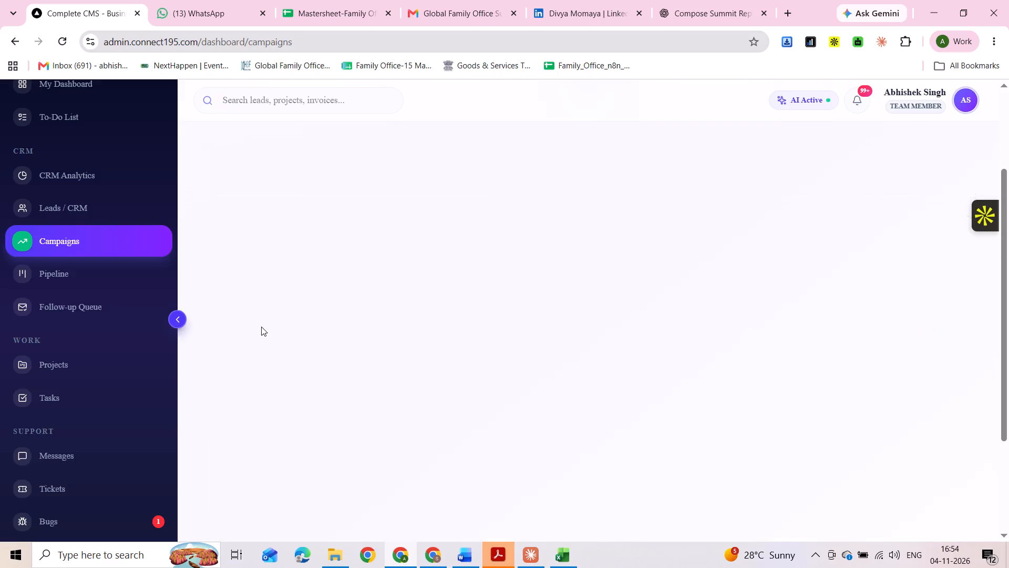
Filter the campaign's leads to status New and to those assigned to the signed-in team member.
scroll(427, 356, down, 2)
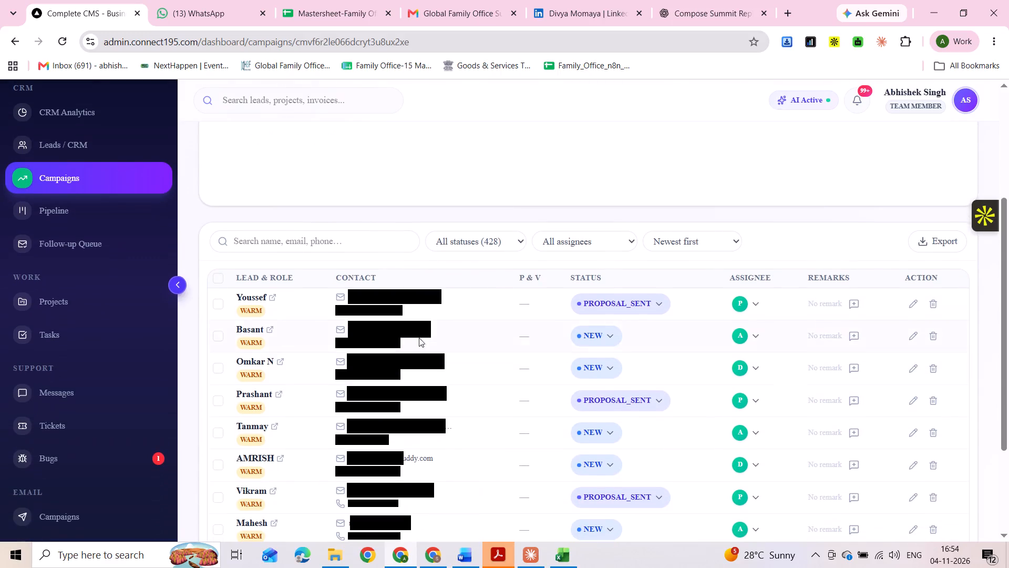
scroll(548, 327, down, 2)
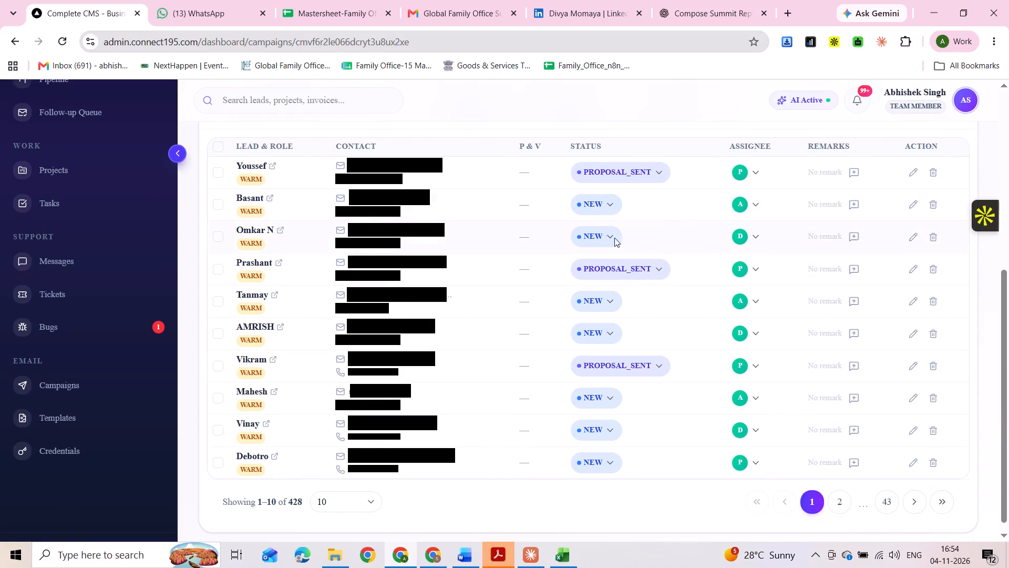
scroll(597, 383, up, 2)
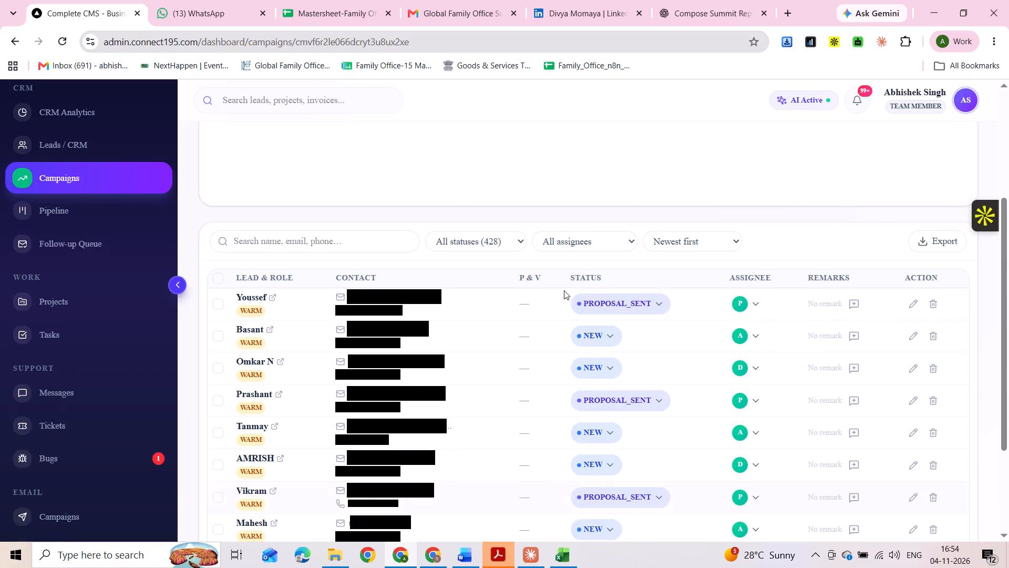
click(469, 235)
double_click(457, 276)
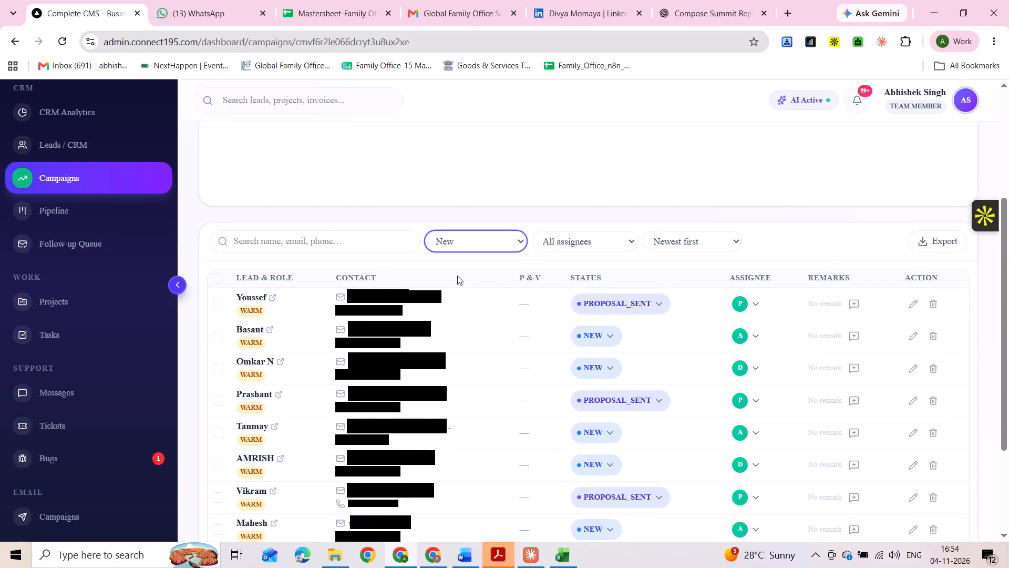
click(583, 240)
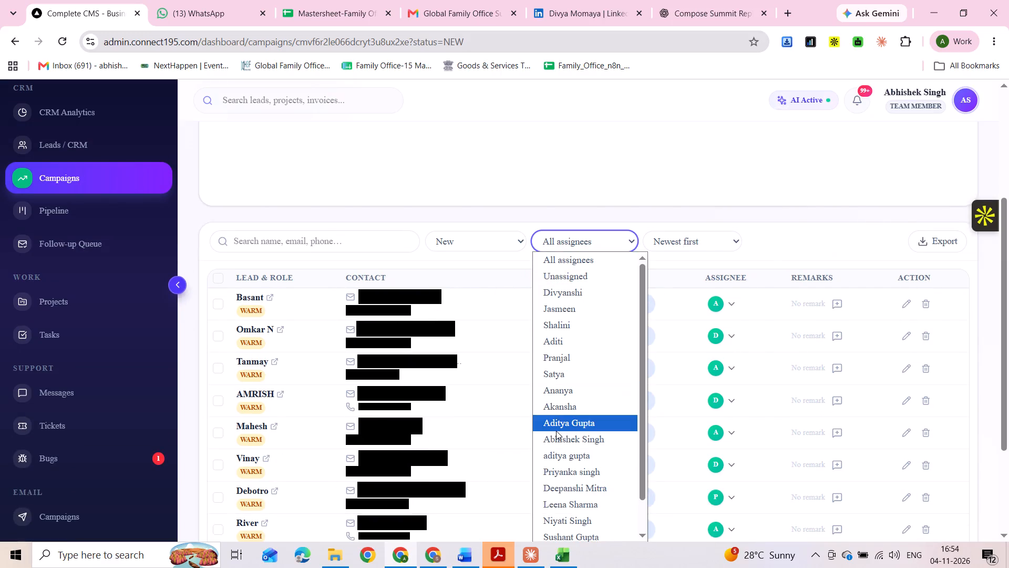
click(558, 435)
Set the filtered campaign lead list to show 50 leads per page.
scroll(519, 374, down, 5)
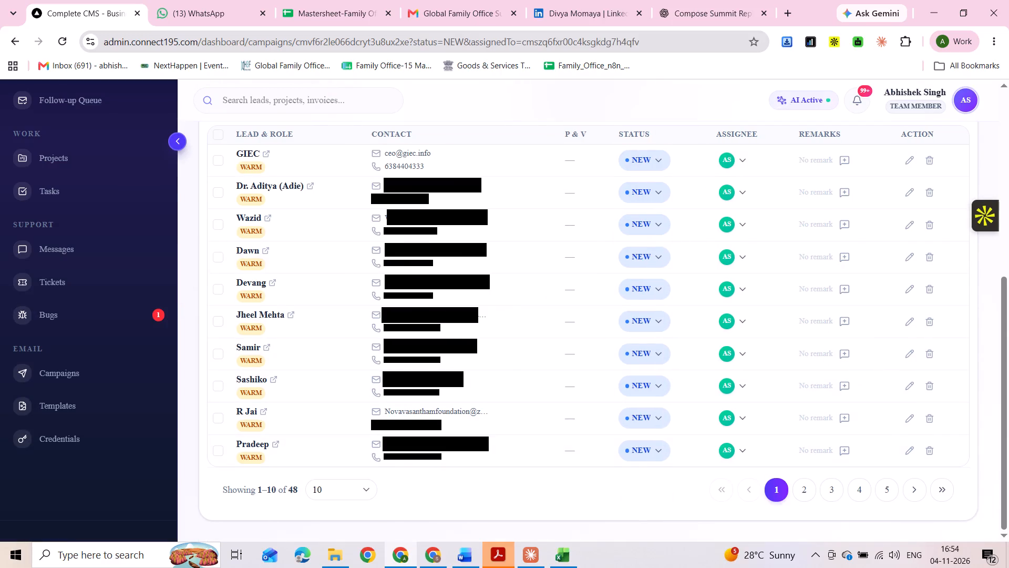
click(341, 482)
click(339, 509)
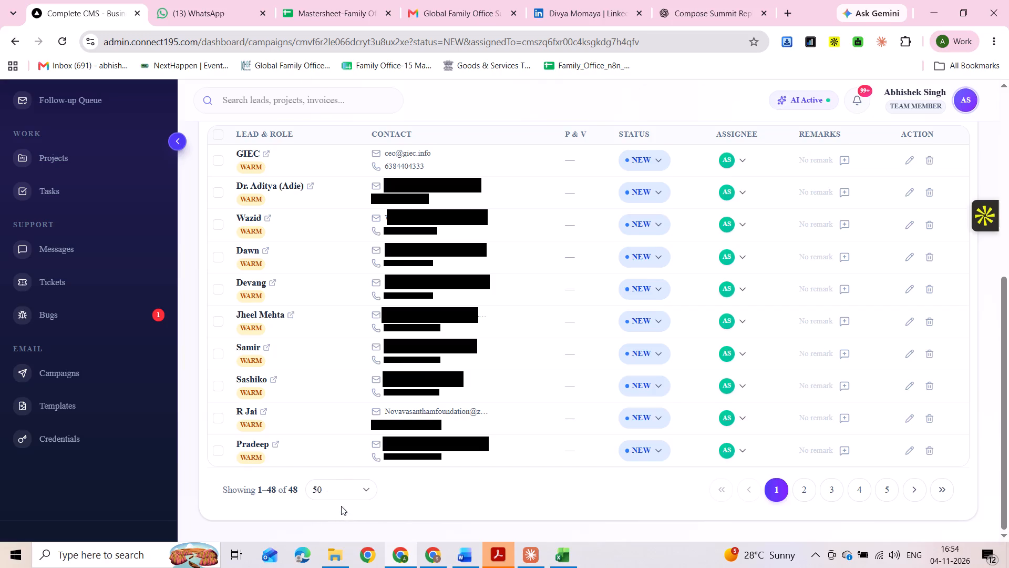
scroll(402, 439, down, 1)
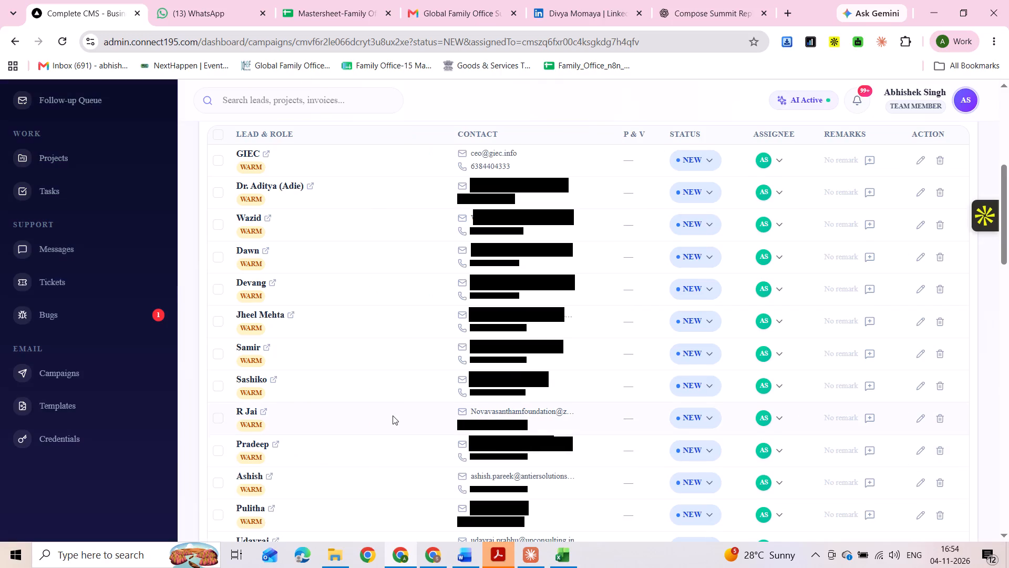
scroll(392, 415, down, 9)
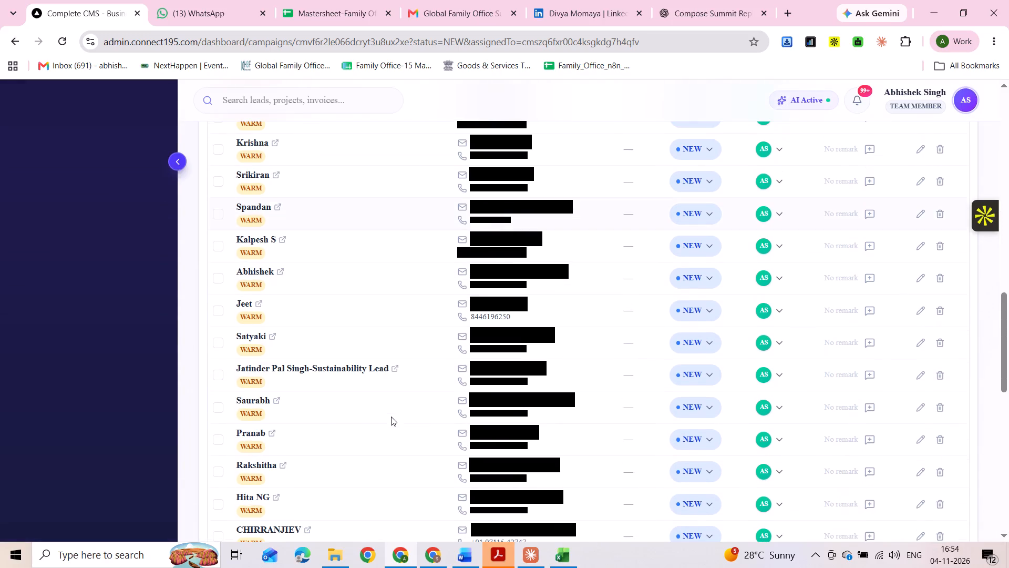
scroll(391, 417, down, 1)
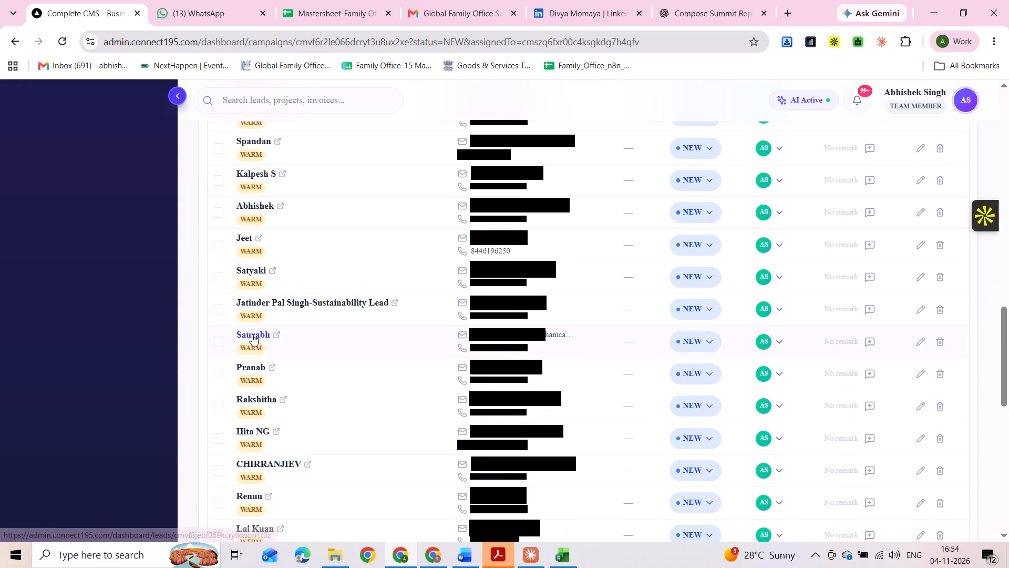
scroll(294, 400, down, 5)
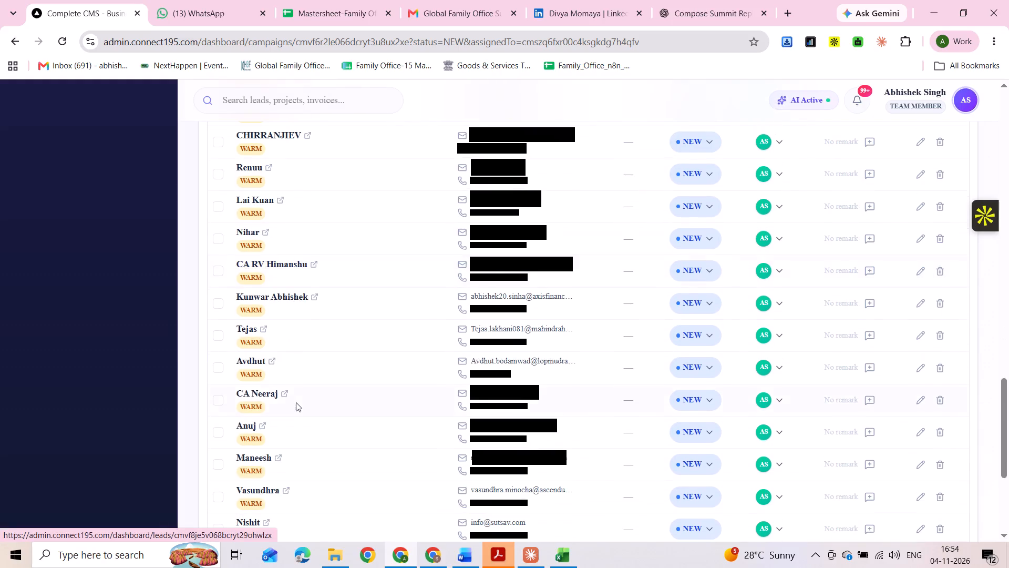
click(269, 265)
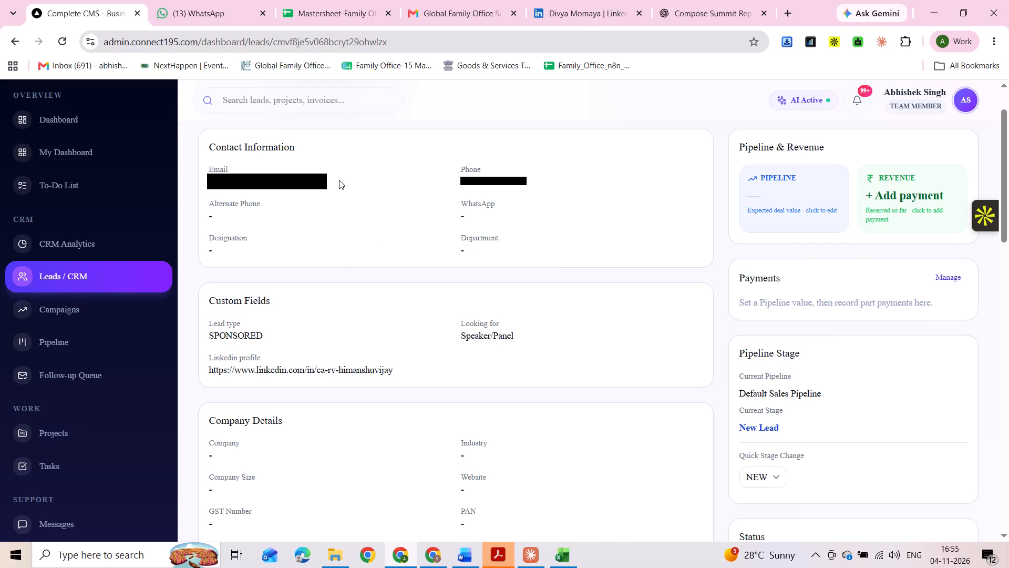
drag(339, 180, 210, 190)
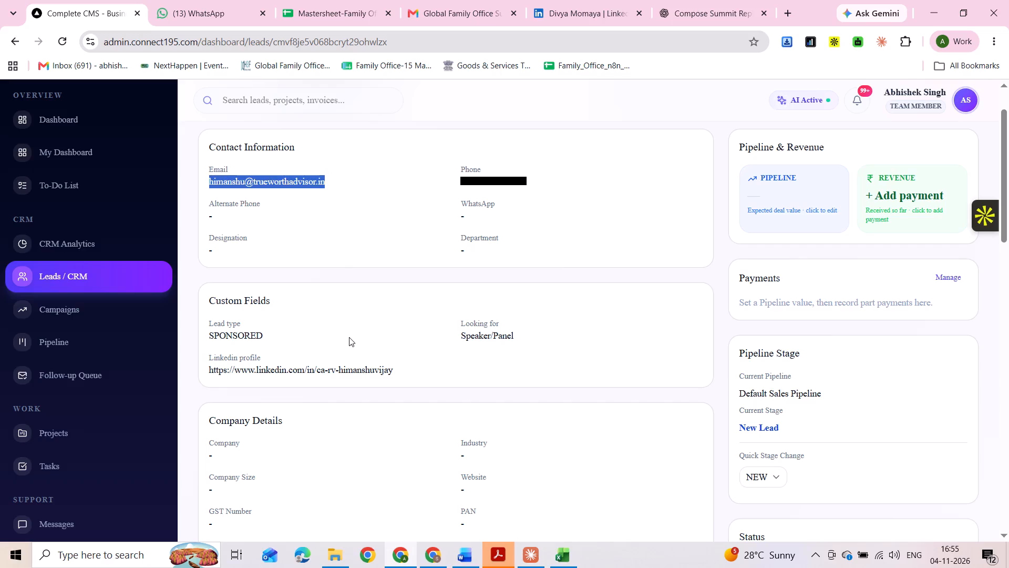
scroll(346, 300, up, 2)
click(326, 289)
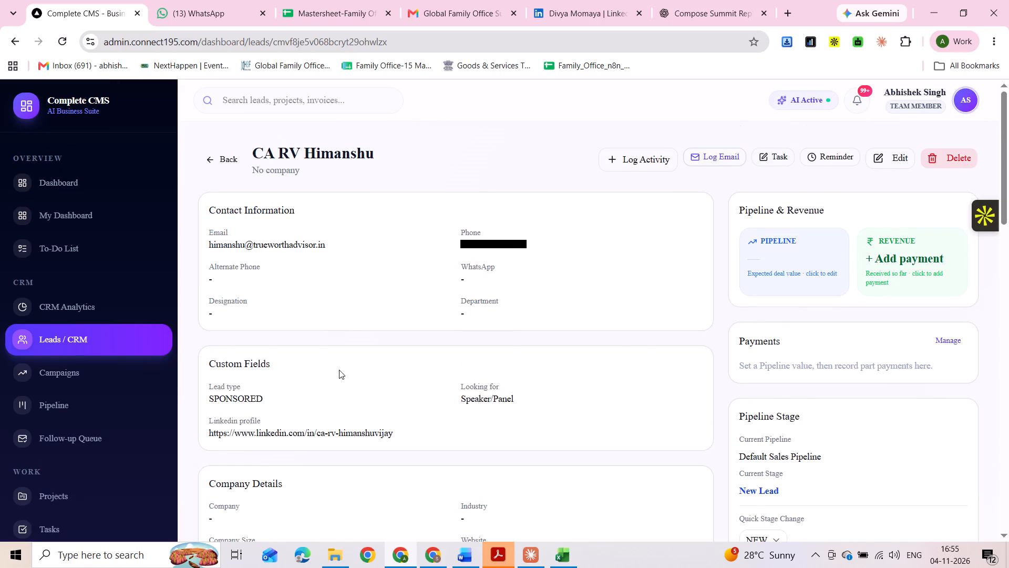
Copy the LinkedIn profile link from the custom fields of Himanshu's lead record and open it in a new browser tab.
click(399, 433)
drag(397, 433, 205, 435)
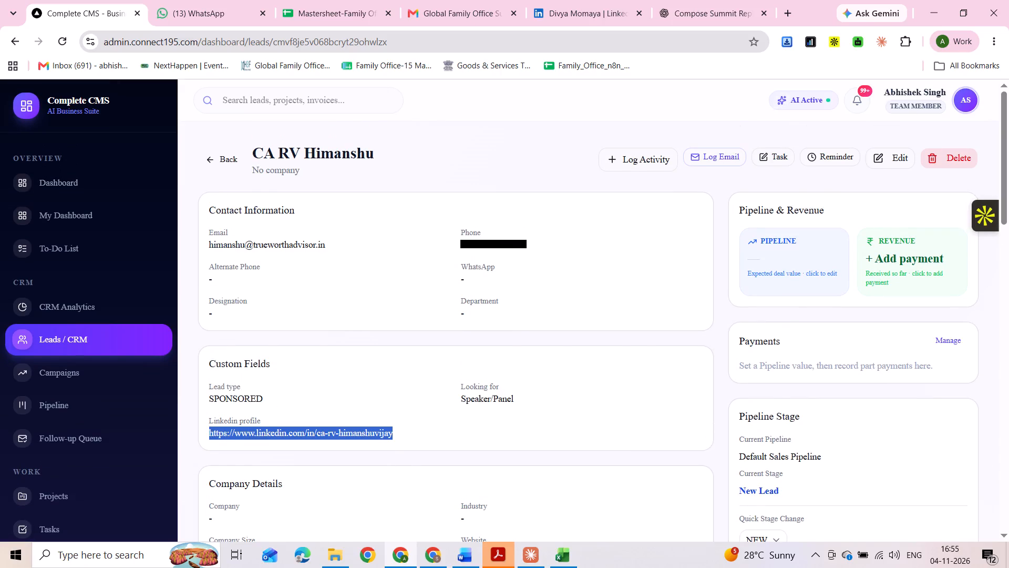
right_click(228, 435)
click(282, 228)
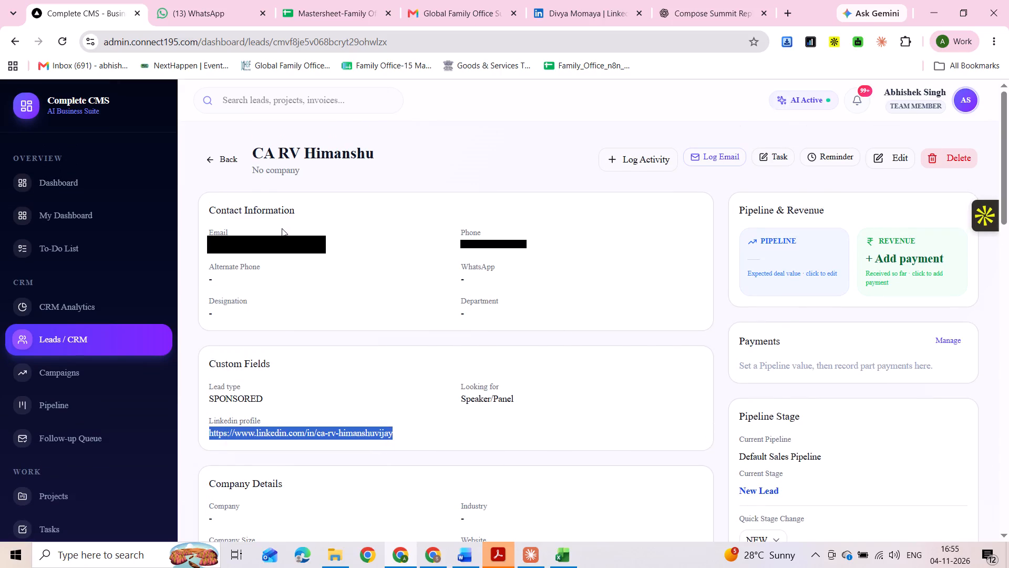
click(790, 16)
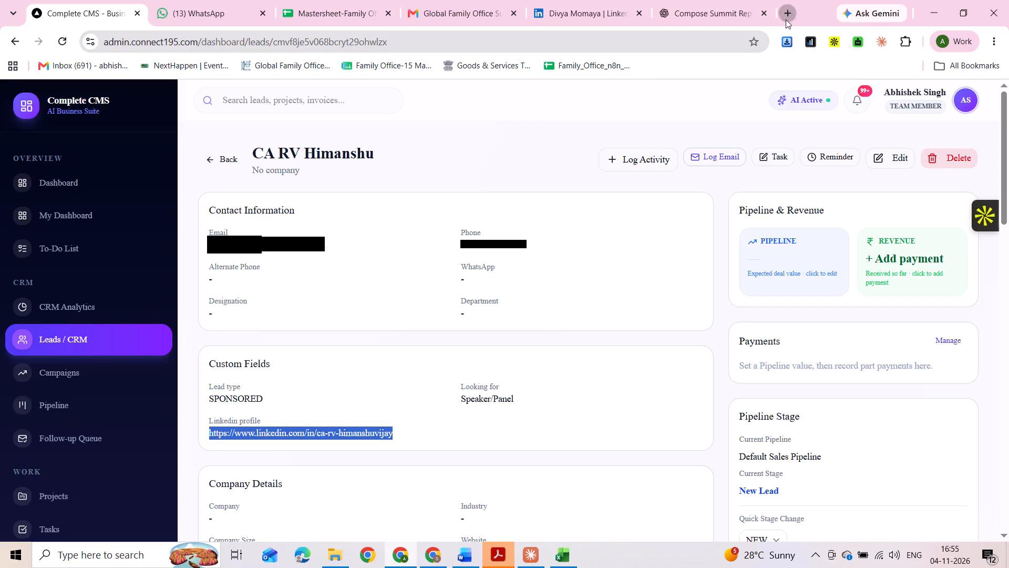
key(ctrl+v)
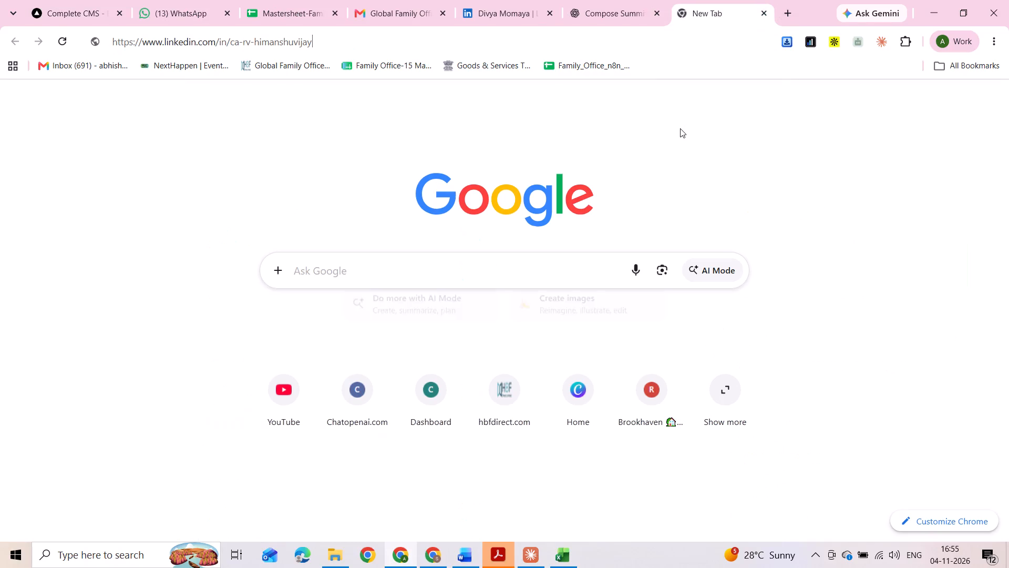
key(Return)
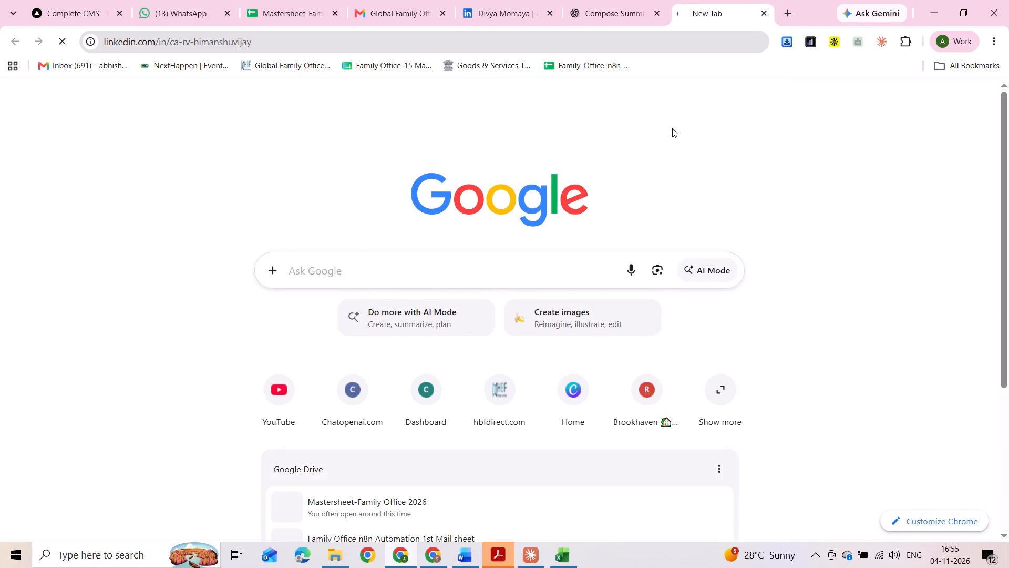
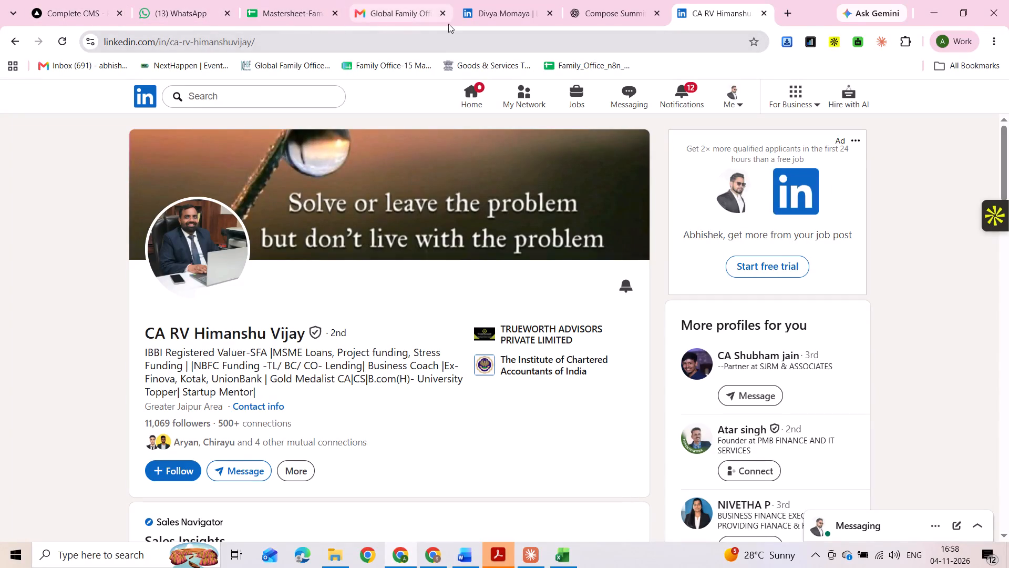
click(71, 15)
drag(334, 245, 203, 249)
right_click(233, 246)
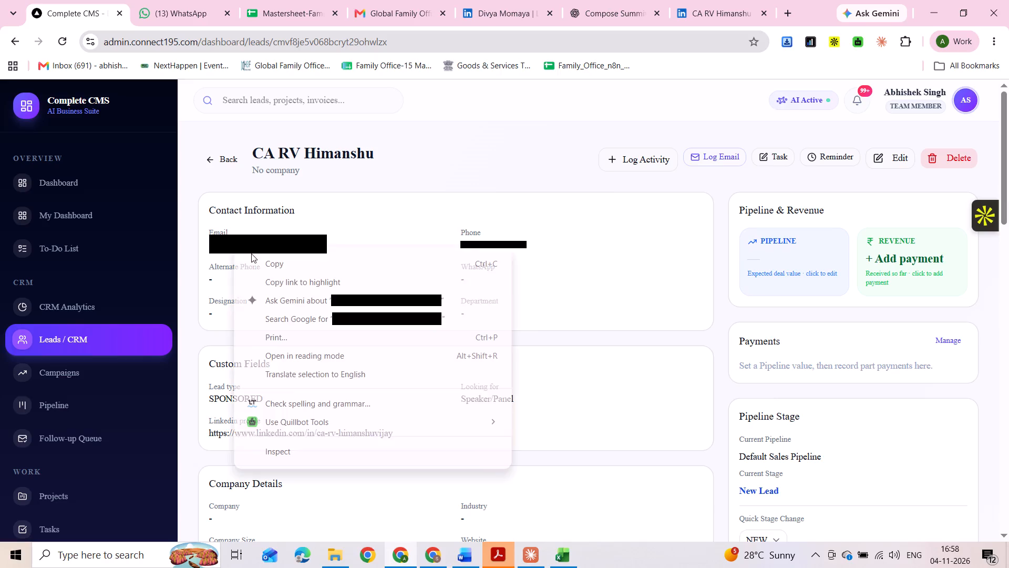
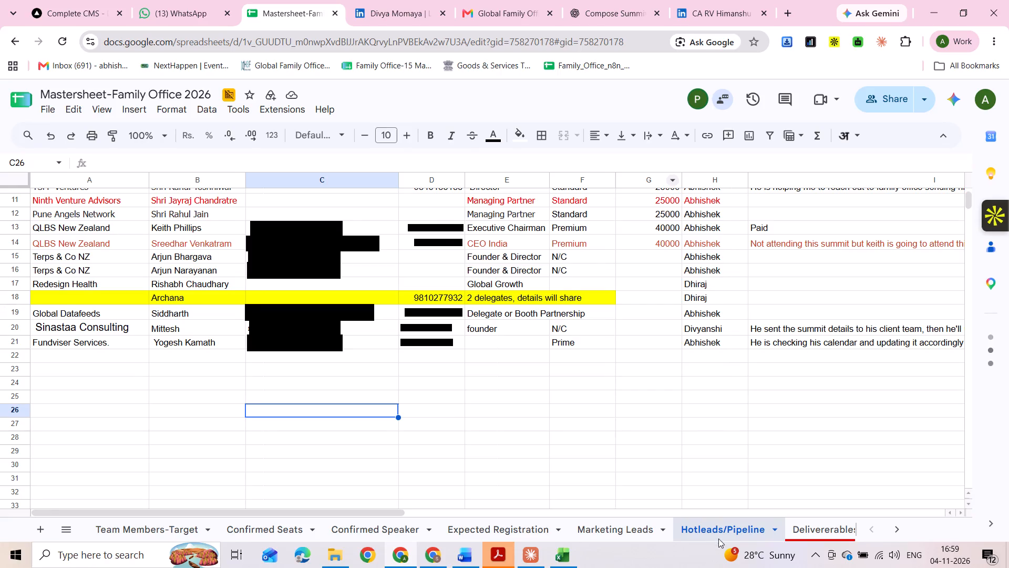
click(895, 533)
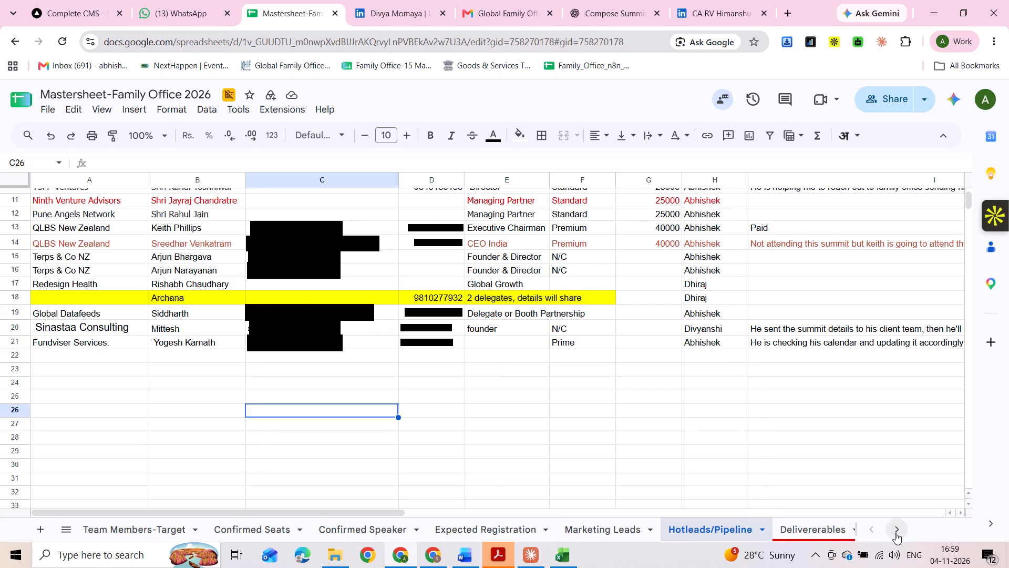
double_click(717, 525)
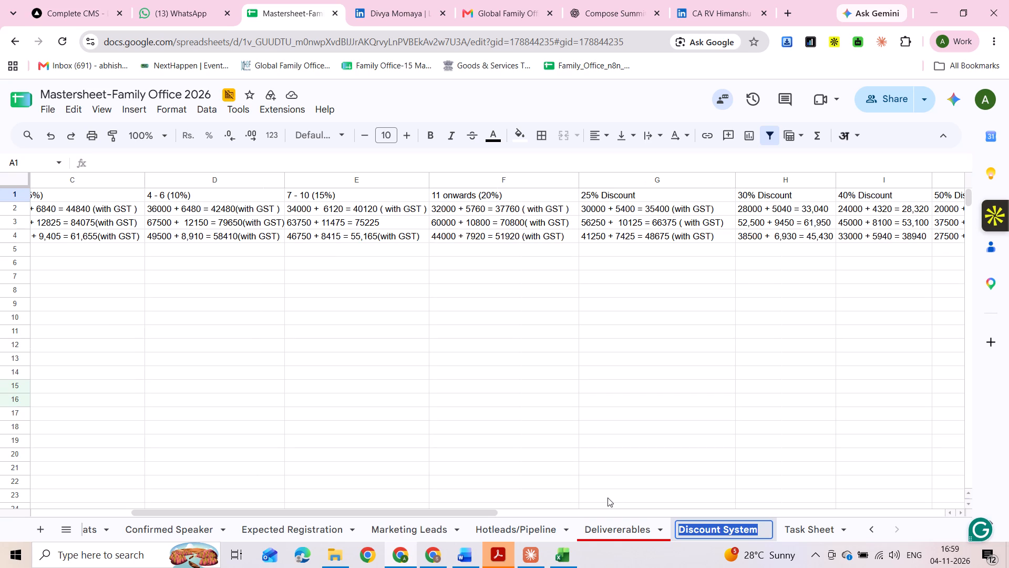
Examine the Standard, Premium and Prime Pass prices across the discount tiers in the Mastersheet's Discount System sheet.
click(372, 514)
drag(371, 514, 351, 515)
drag(323, 516, 293, 516)
click(135, 515)
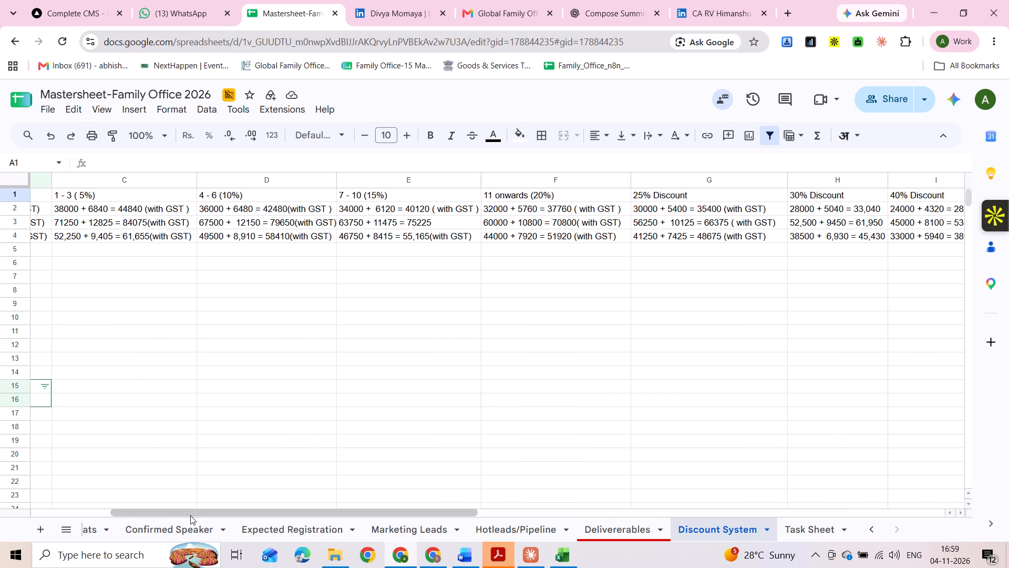
click(168, 509)
click(59, 515)
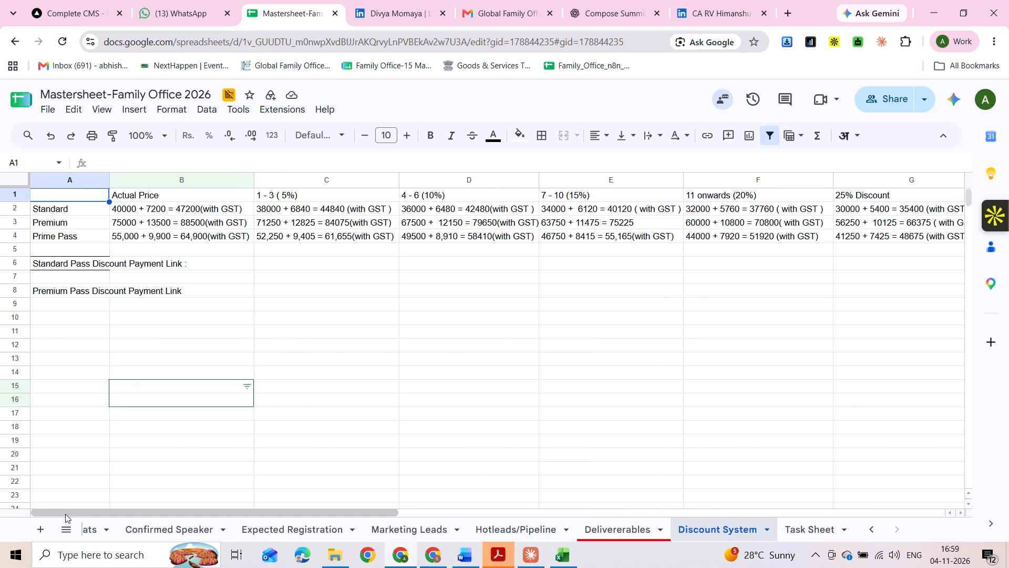
drag(132, 513, 133, 513)
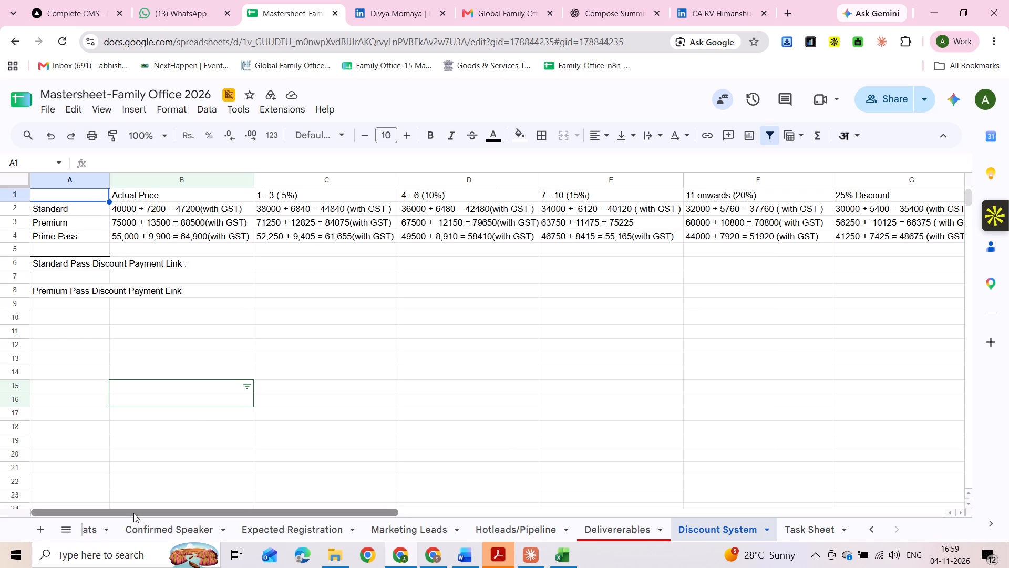
drag(133, 513, 207, 531)
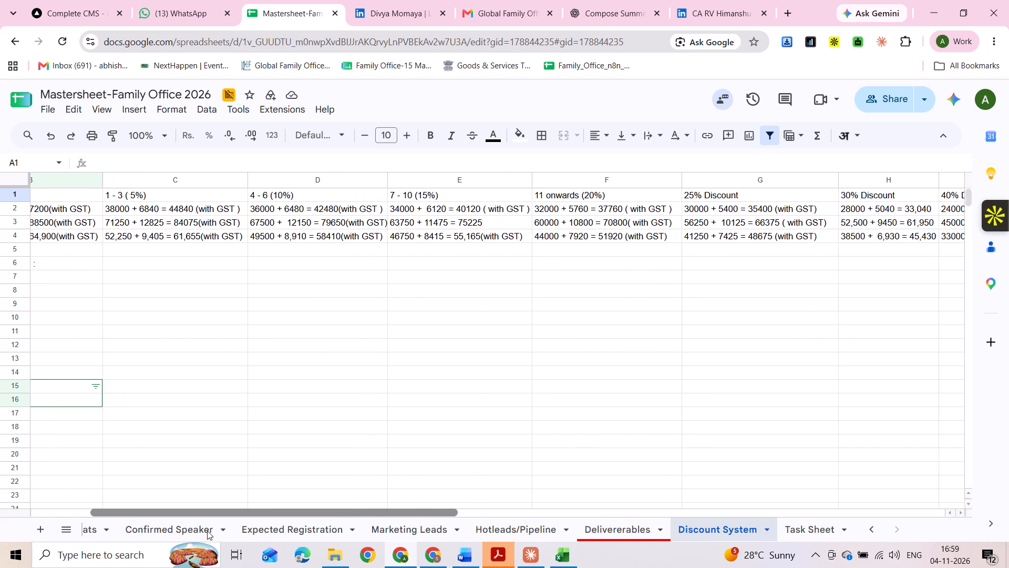
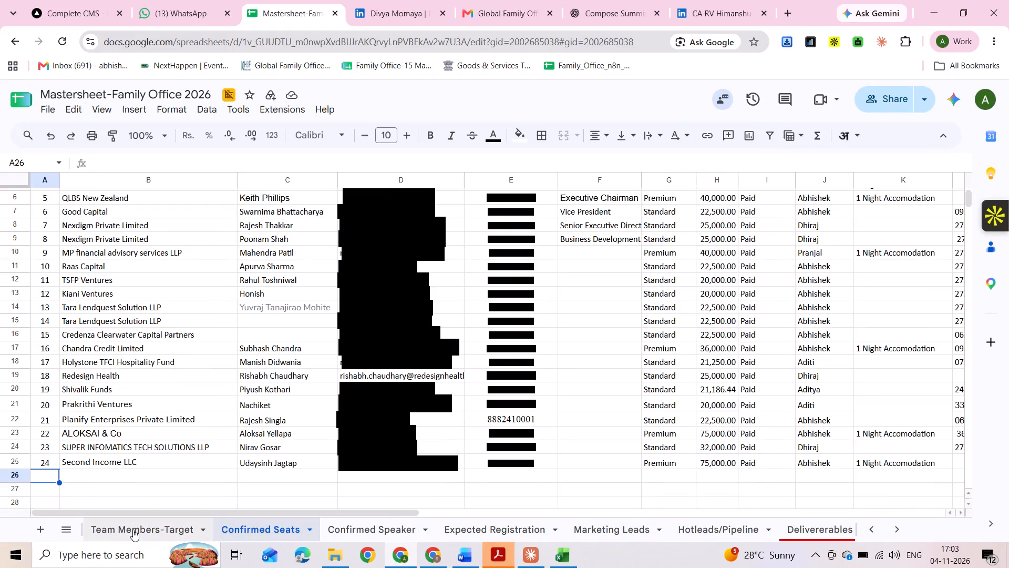
Check the Mastersheet's Team Members-Target sheet and return to the Confirmed Seats sheet.
double_click(133, 530)
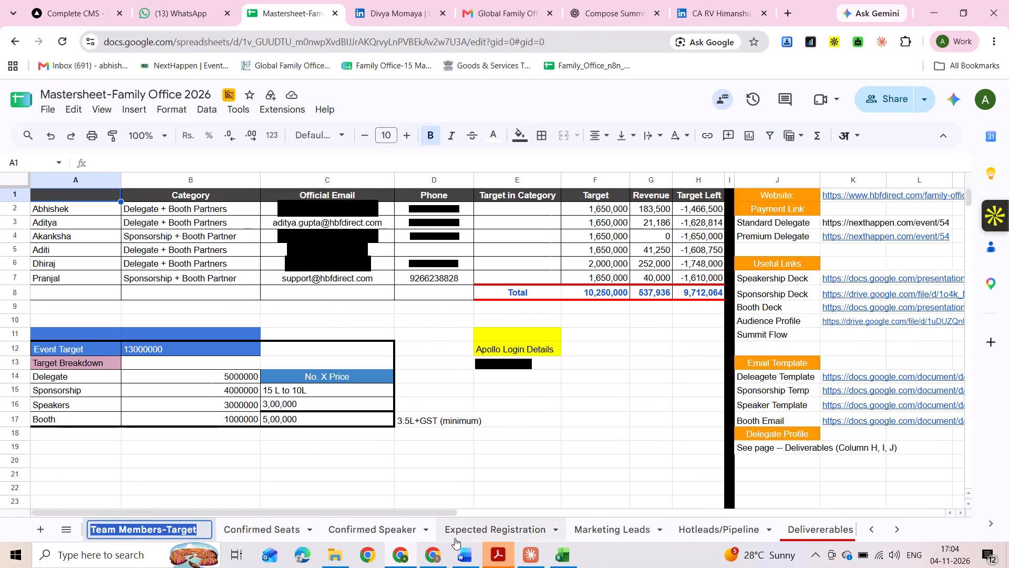
click(325, 483)
click(266, 529)
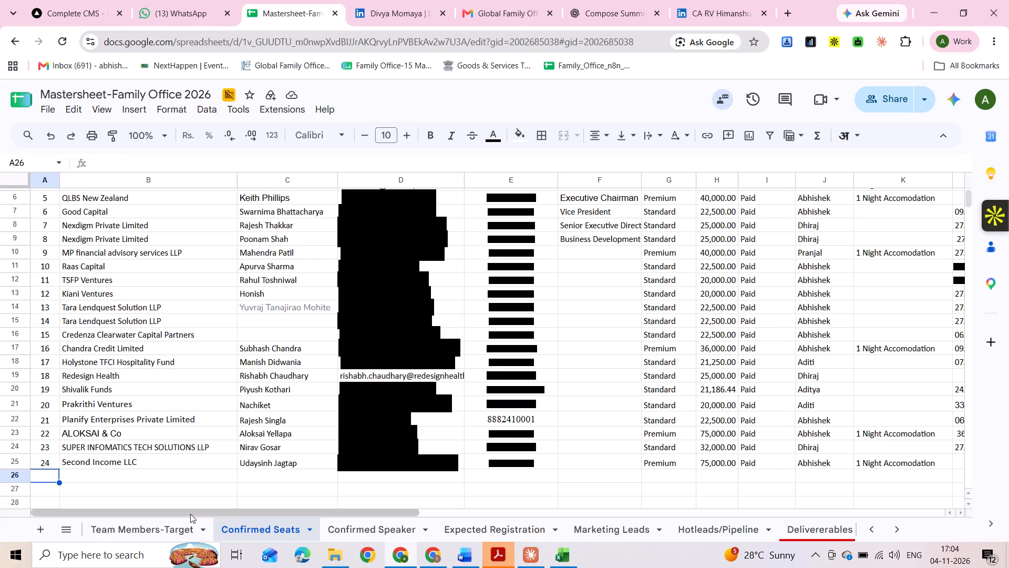
Examine the pass types, payment amounts, GST numbers and sent status of attendees in the Mastersheet's Confirmed Seats sheet.
drag(402, 515, 403, 515)
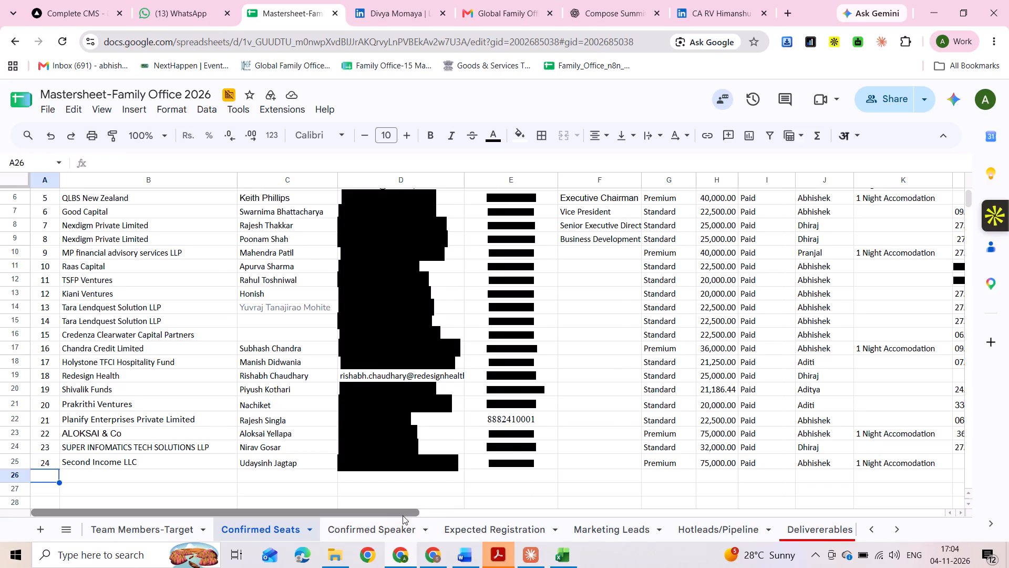
drag(403, 515, 450, 515)
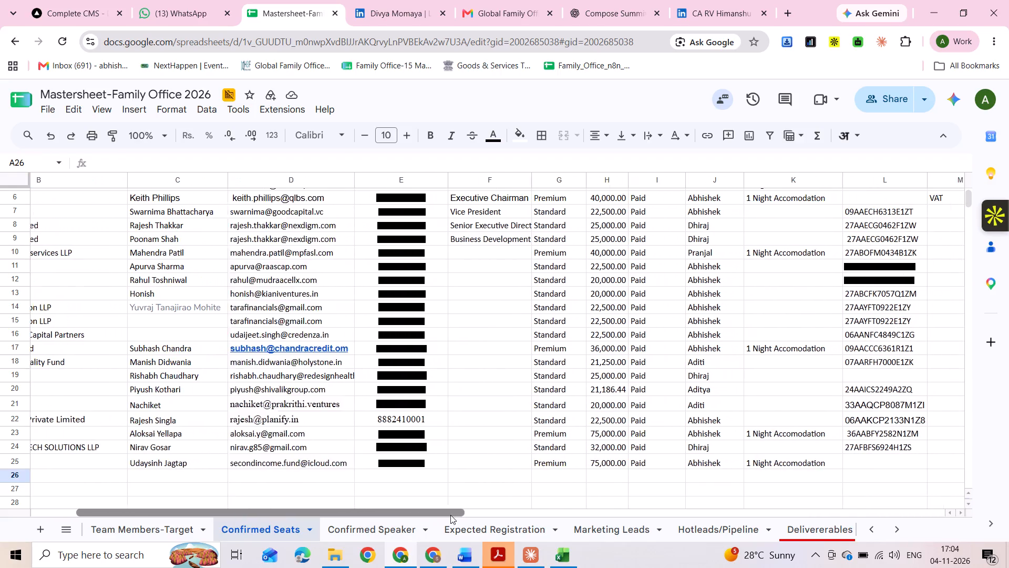
drag(450, 515, 533, 524)
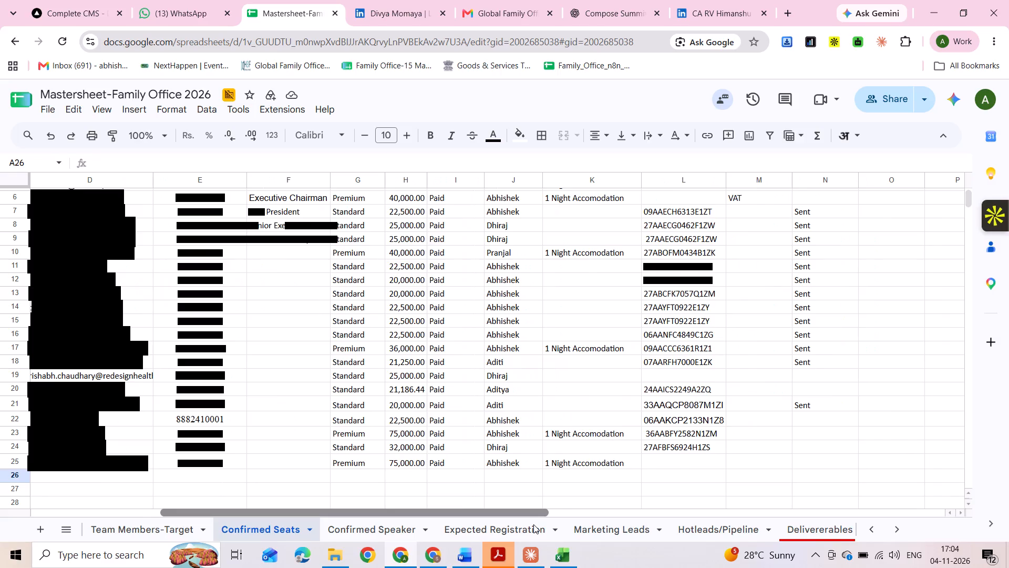
drag(533, 524, 538, 524)
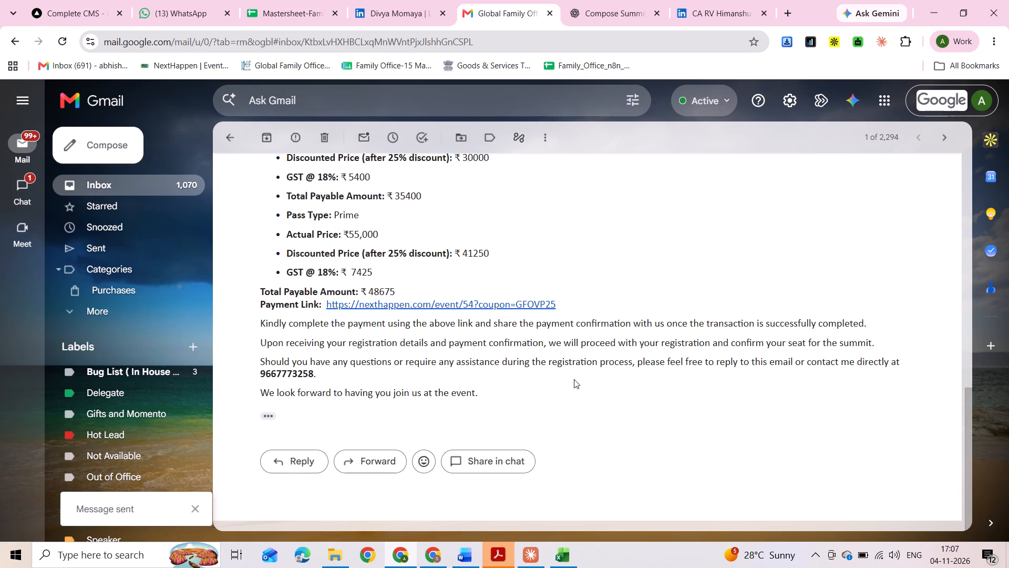
Open the checkout for the Prime Pass on the NextHappen summit page, set the quantity to 3 and review the payment summary.
scroll(574, 379, up, 1)
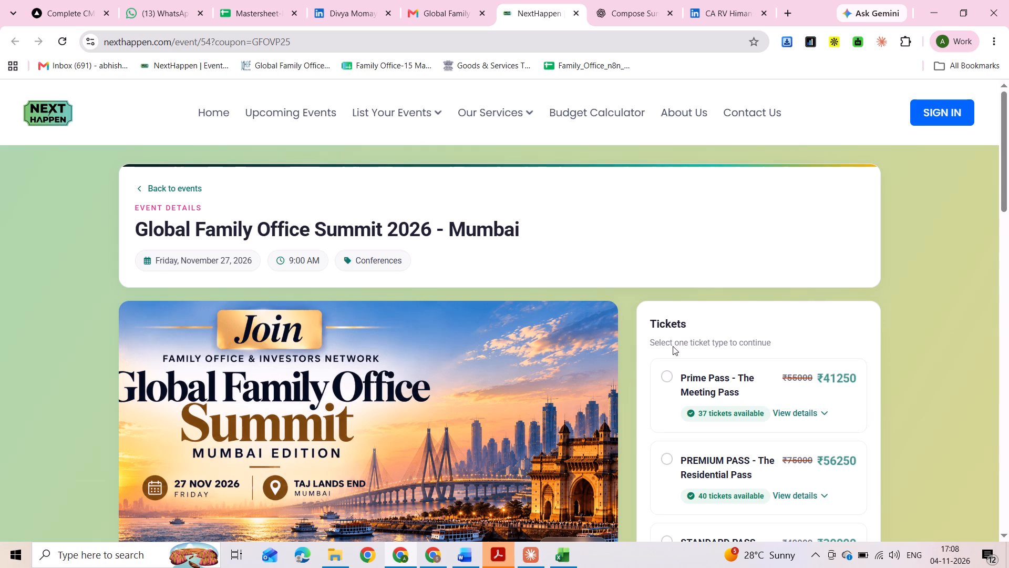
scroll(673, 382, down, 2)
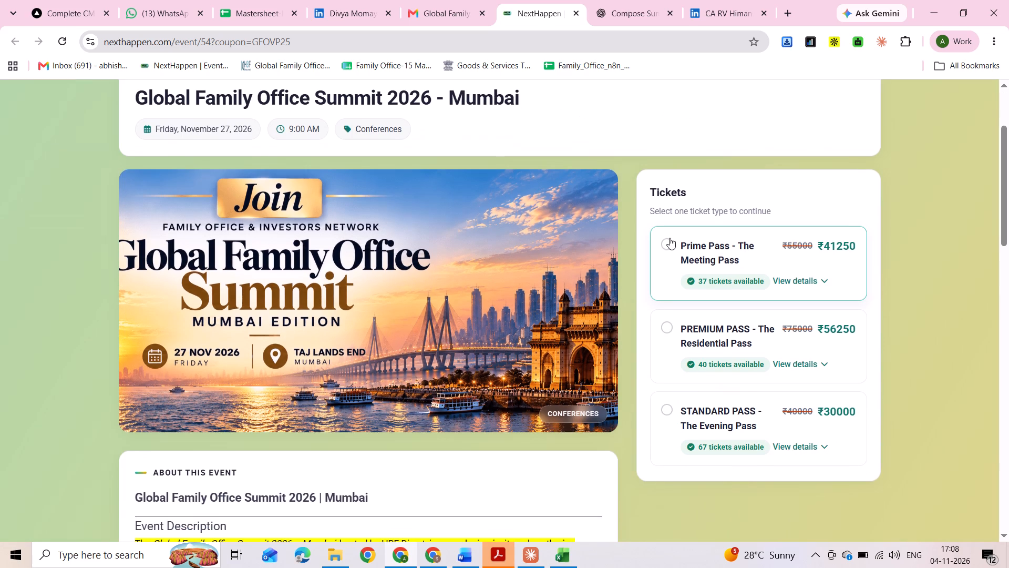
click(670, 238)
double_click(668, 246)
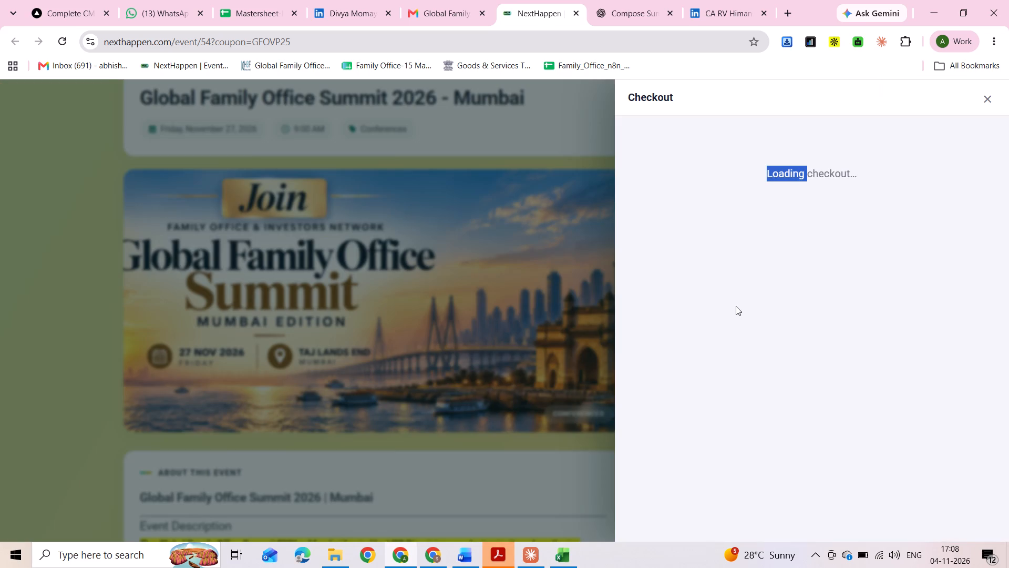
click(771, 293)
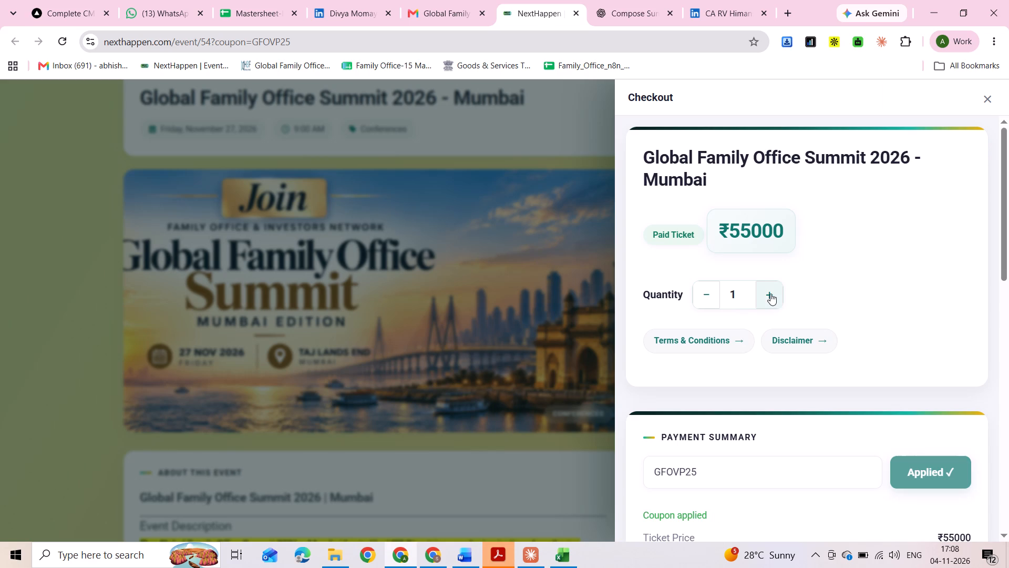
click(770, 293)
scroll(788, 344, down, 1)
scroll(712, 488, down, 1)
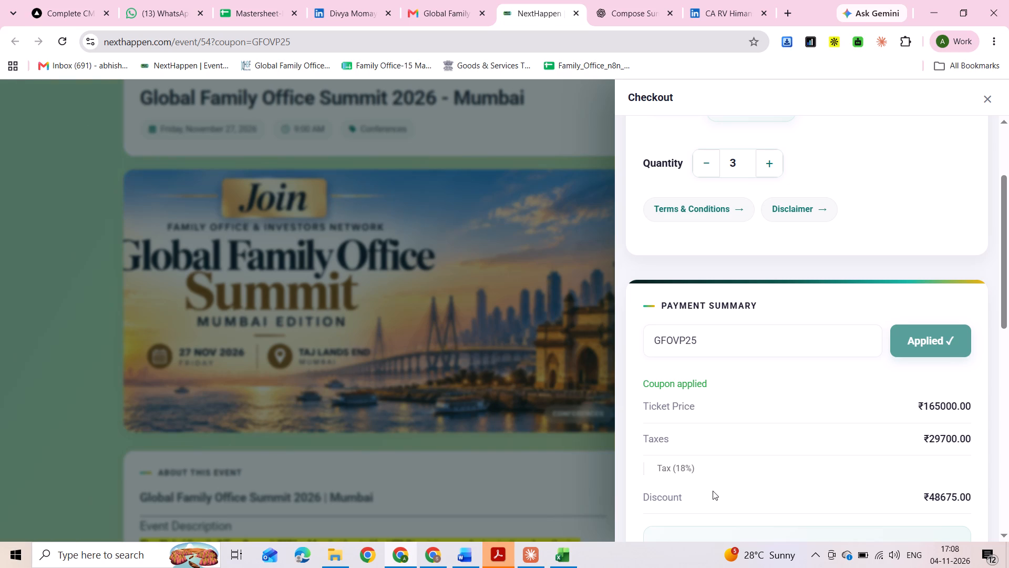
scroll(749, 384, up, 3)
scroll(767, 375, down, 2)
Switch to Word and examine the Discount Template's 25% discount pricing for the passes, checking it against the checkout's payment summary.
click(462, 560)
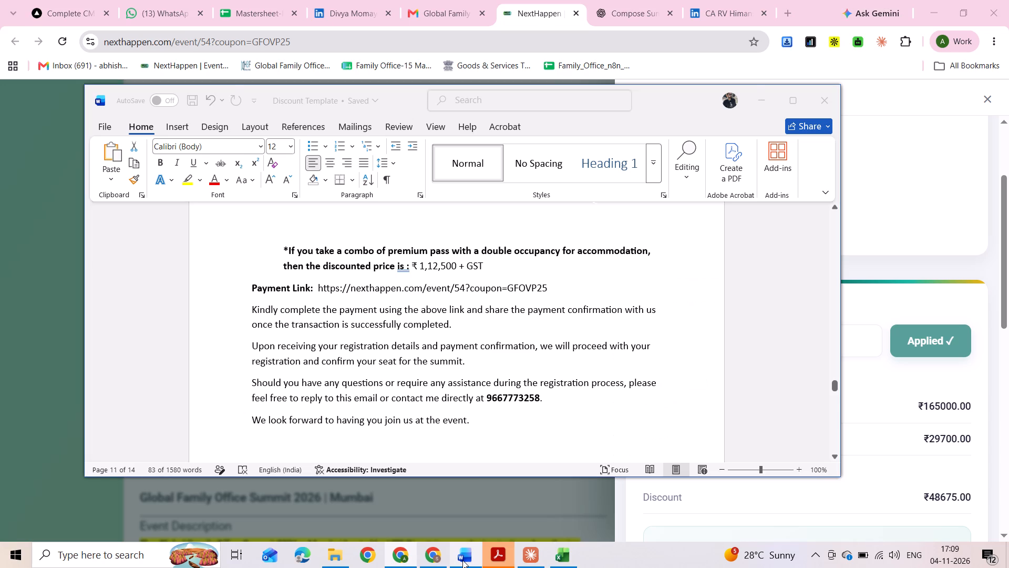
click(656, 434)
scroll(646, 428, up, 3)
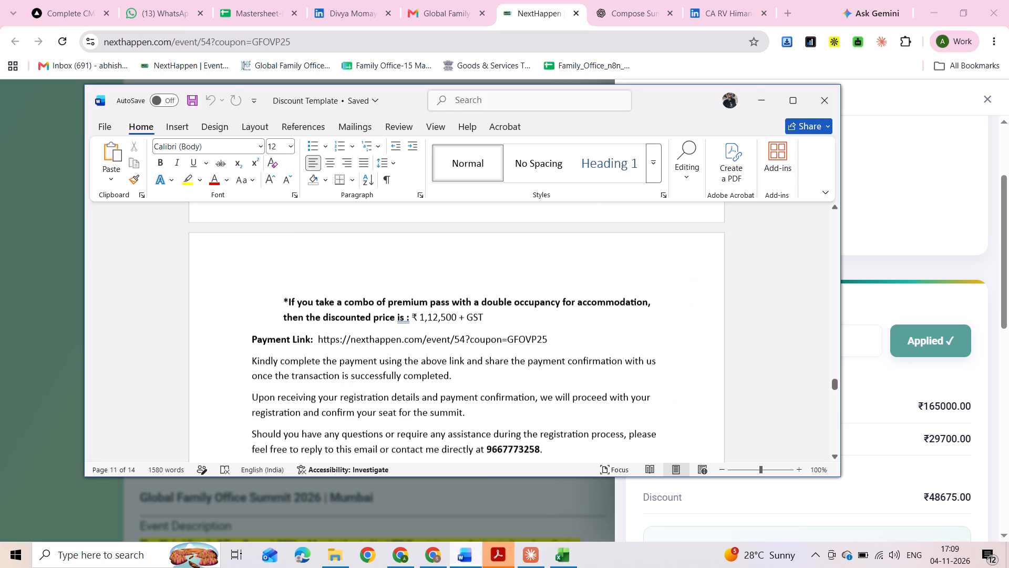
scroll(637, 428, up, 10)
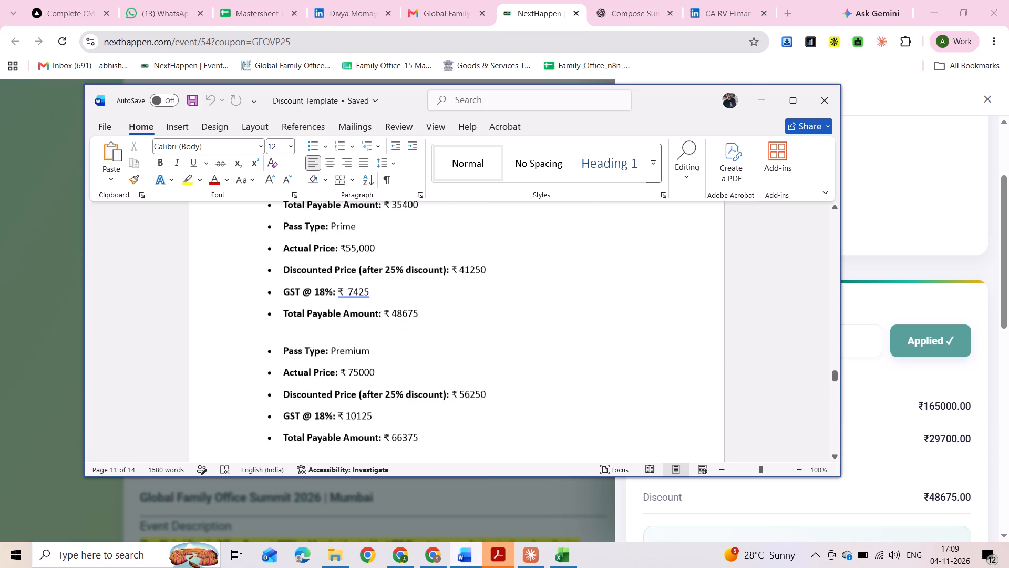
scroll(636, 428, up, 1)
scroll(636, 428, down, 2)
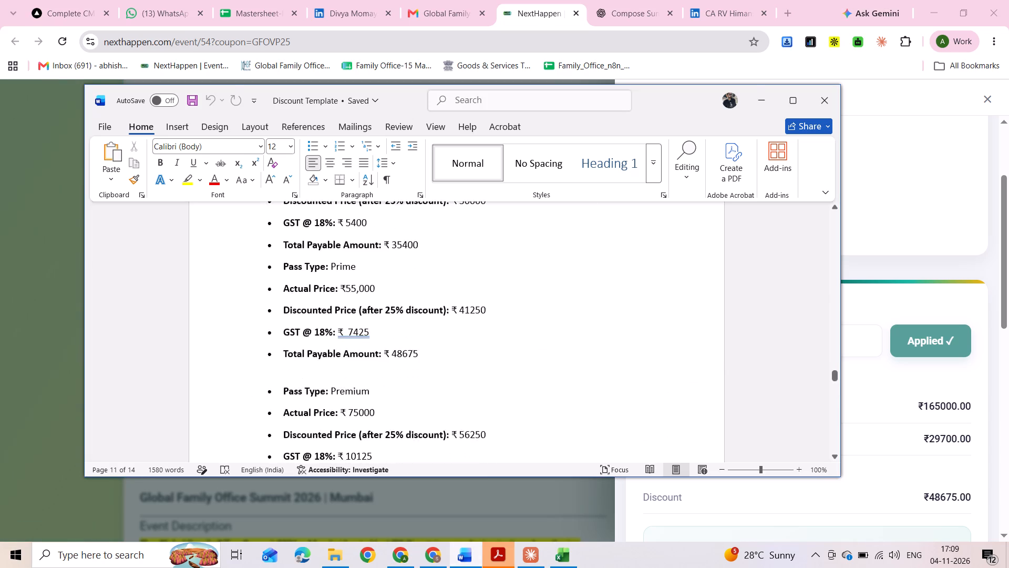
scroll(636, 428, down, 3)
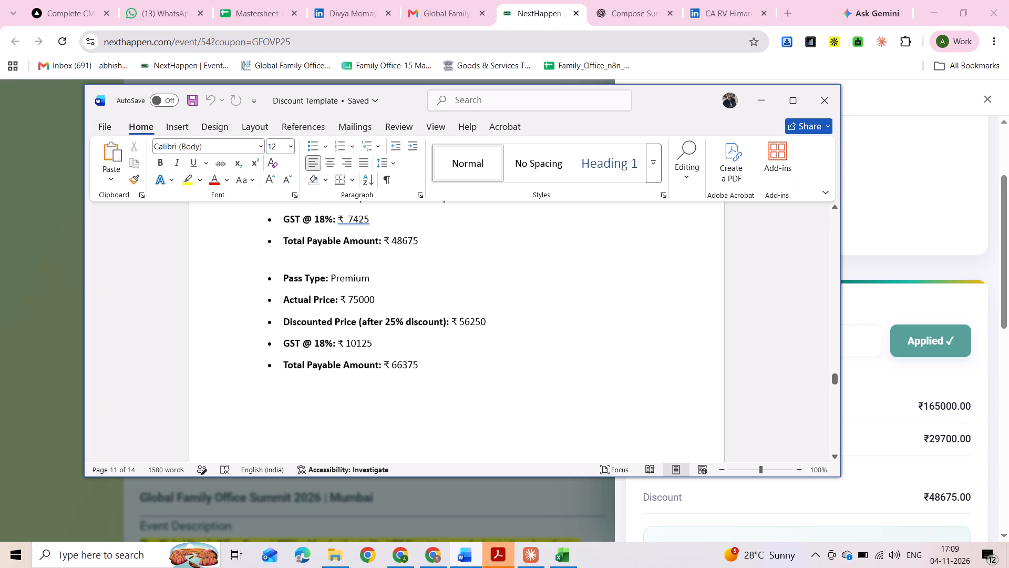
scroll(636, 428, up, 2)
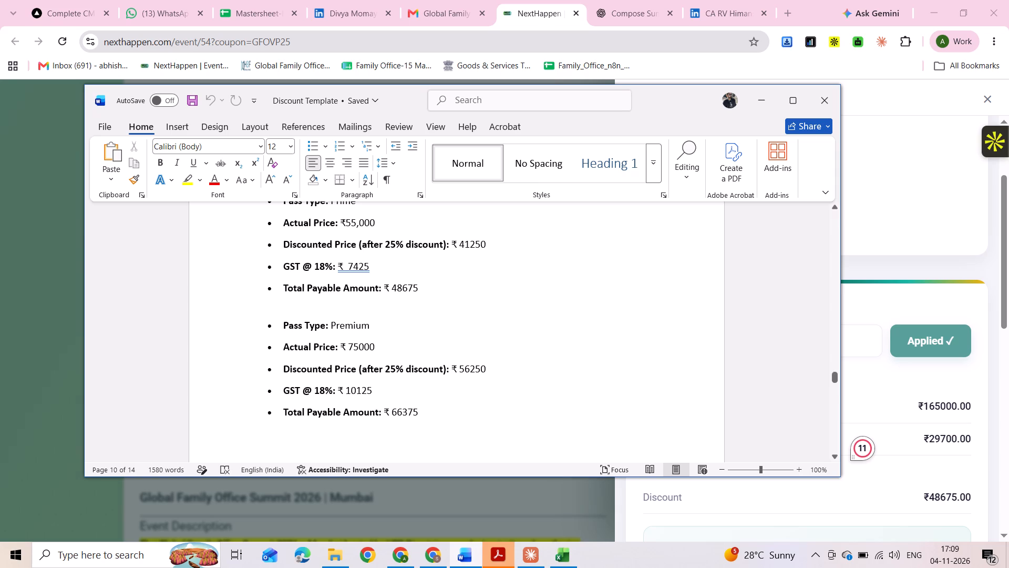
scroll(951, 473, down, 1)
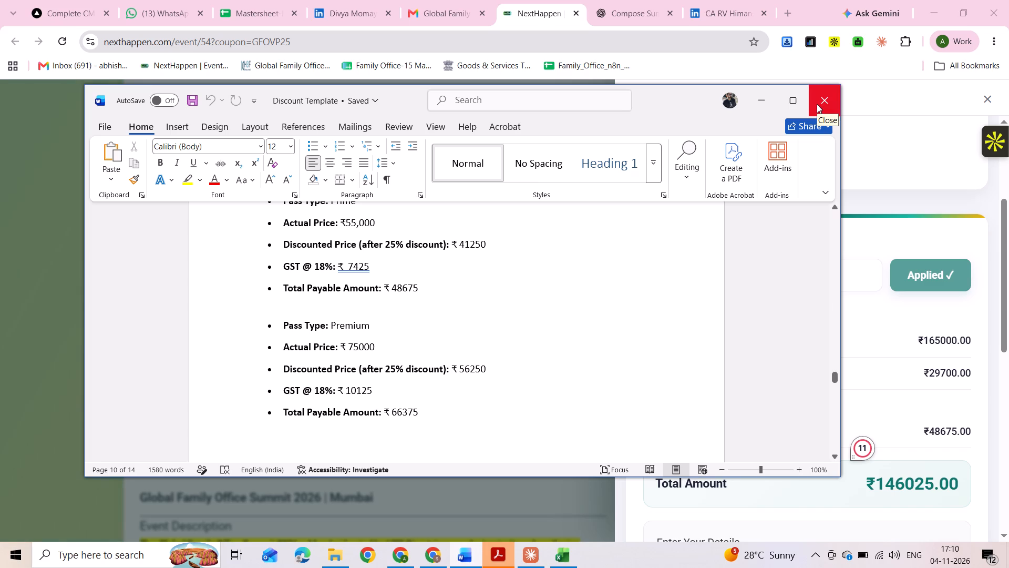
Examine the checkout's payment summary, delegate details form and payment options for the three Prime Passes, and close the checkout.
click(754, 107)
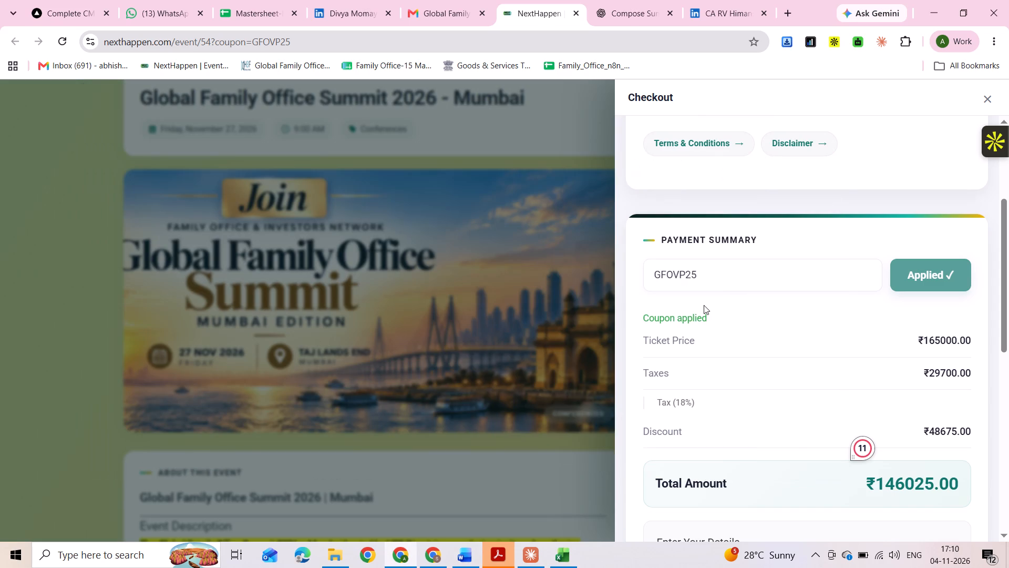
scroll(757, 372, down, 4)
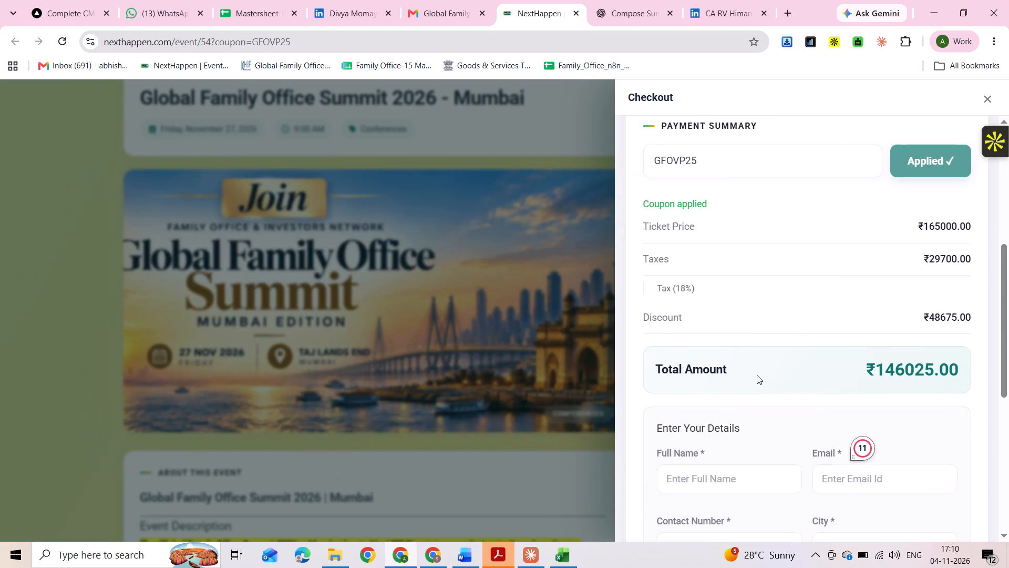
scroll(757, 375, down, 3)
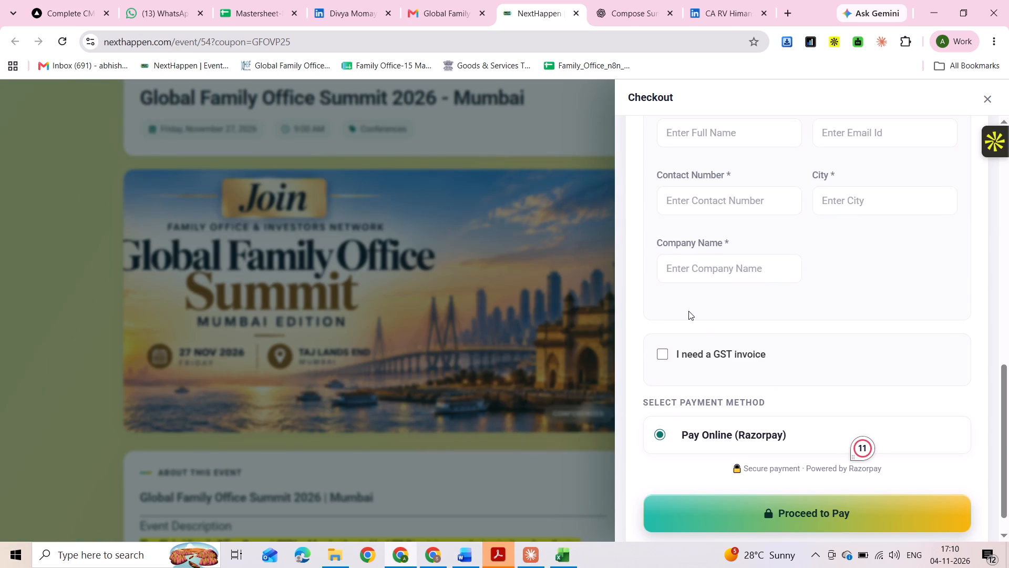
scroll(688, 311, up, 4)
scroll(672, 269, up, 10)
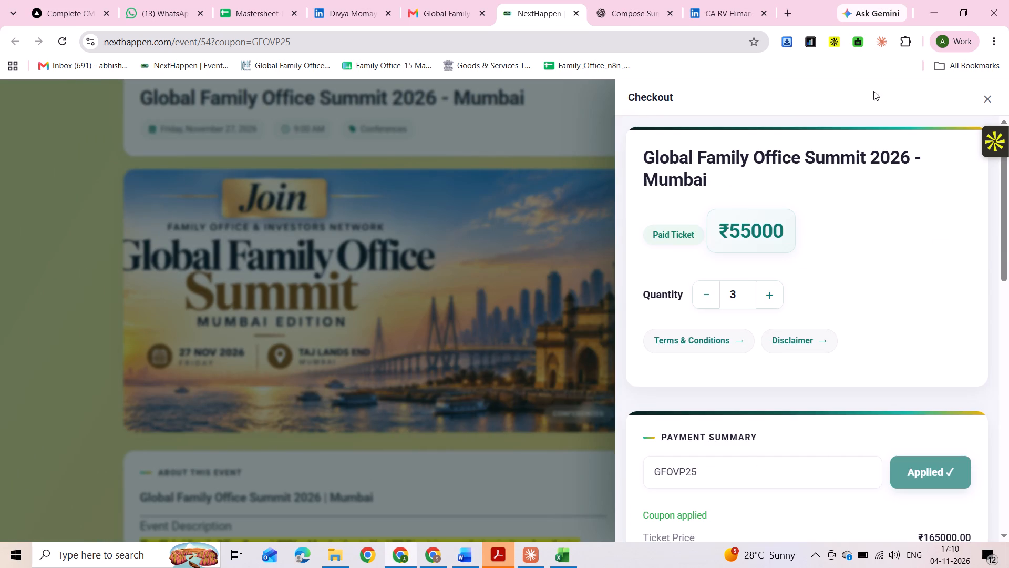
click(989, 102)
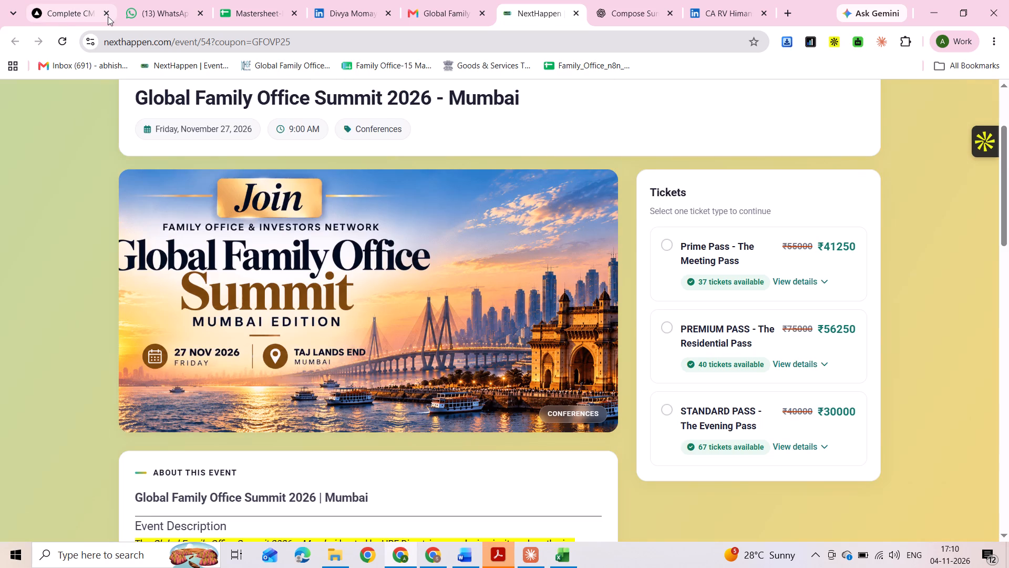
Return to the Gmail inbox from the open summit email thread.
click(430, 9)
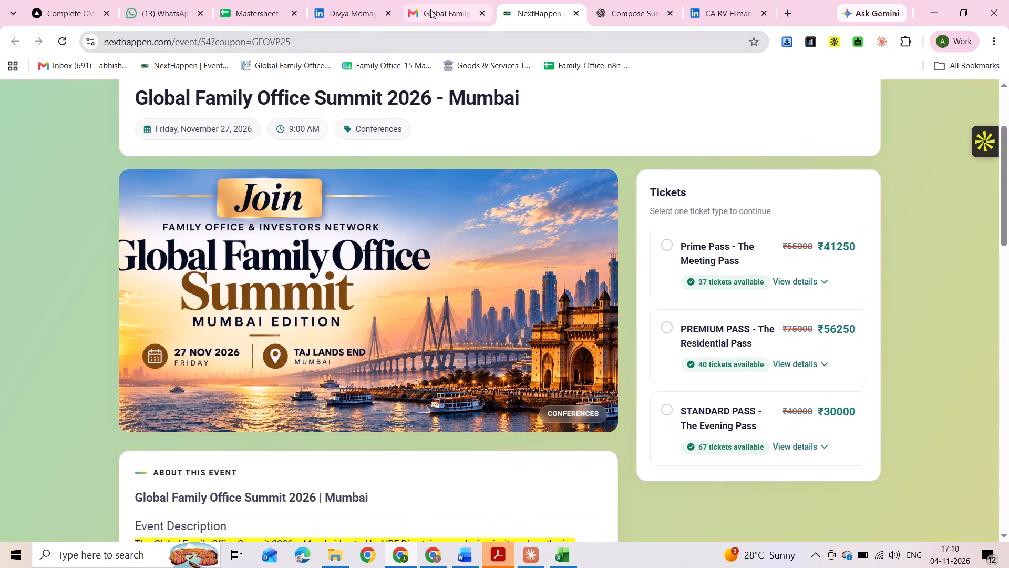
click(110, 178)
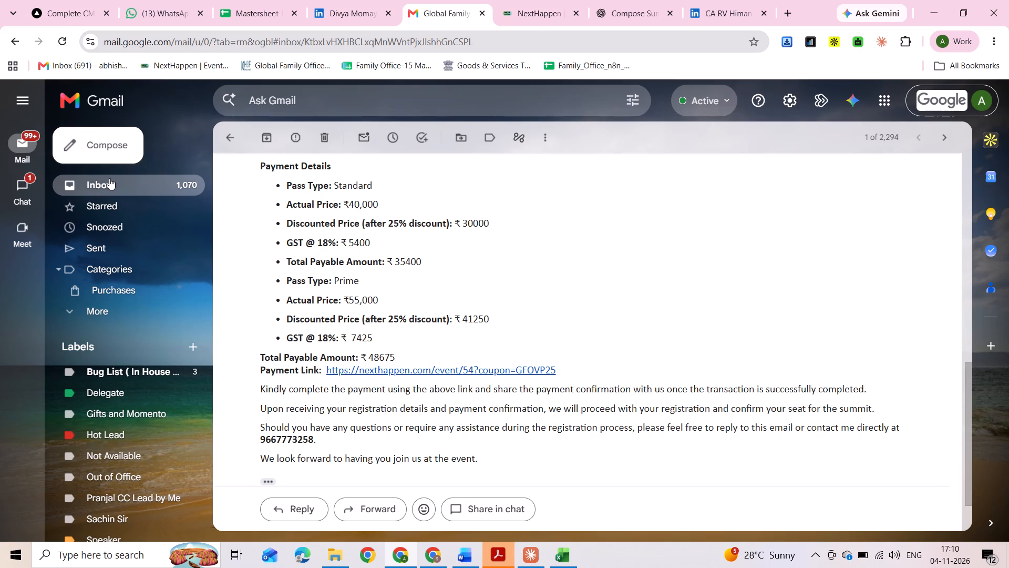
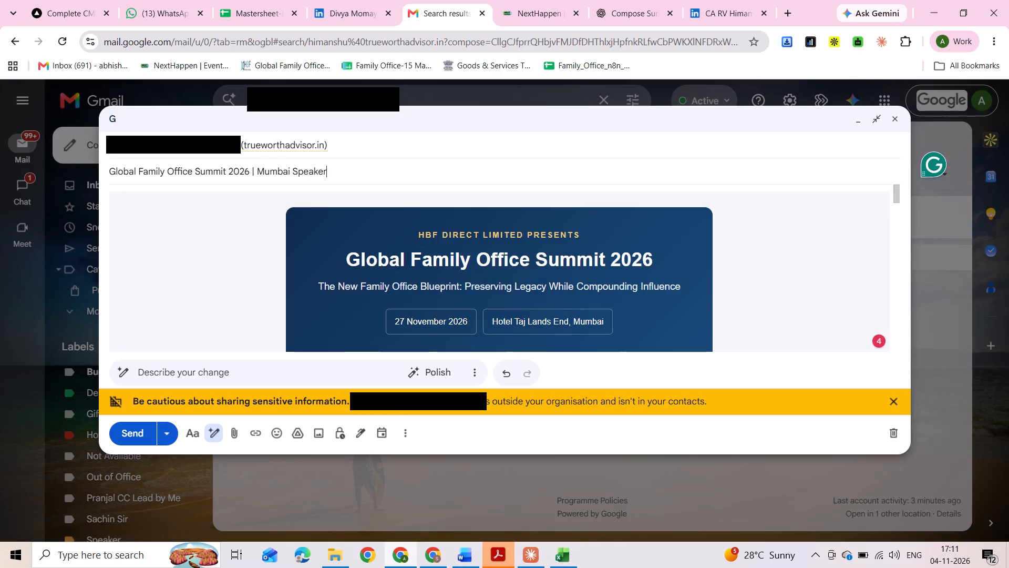
Switch to Complete CMS and view the contact record of the sponsored Speaker/Panel lead being emailed.
click(67, 4)
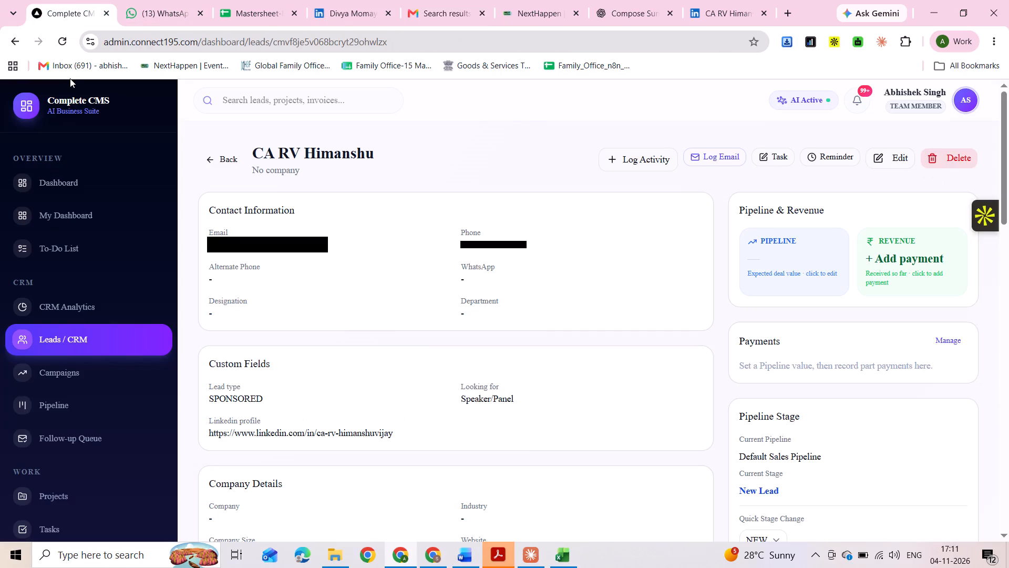
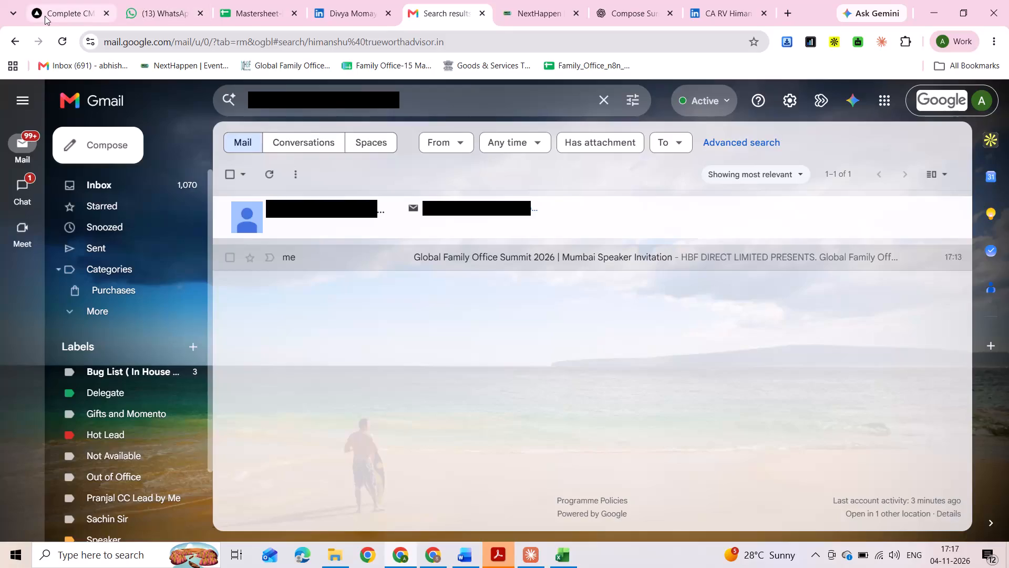
Switch to Complete CMS and change the emailed sponsored Speaker/Panel lead's pipeline stage to Proposal Sent.
click(45, 16)
scroll(578, 318, down, 2)
click(765, 405)
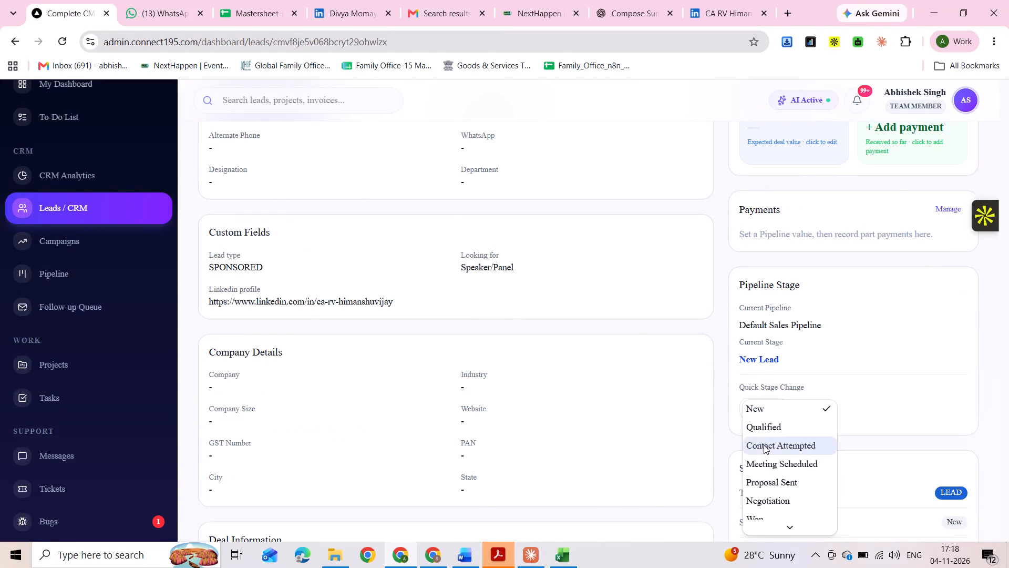
click(771, 478)
scroll(541, 384, down, 4)
scroll(328, 425, down, 3)
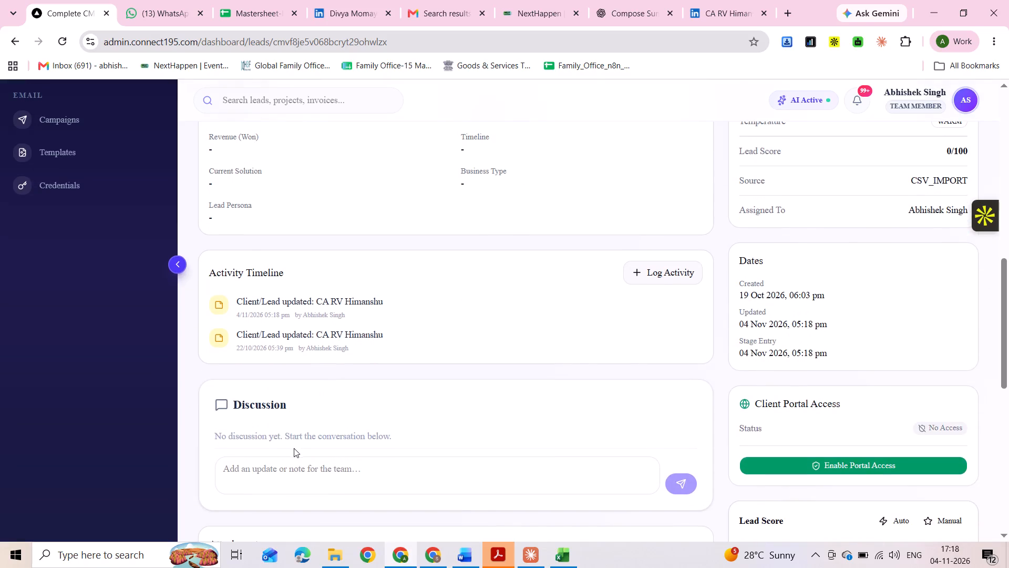
scroll(342, 402, up, 17)
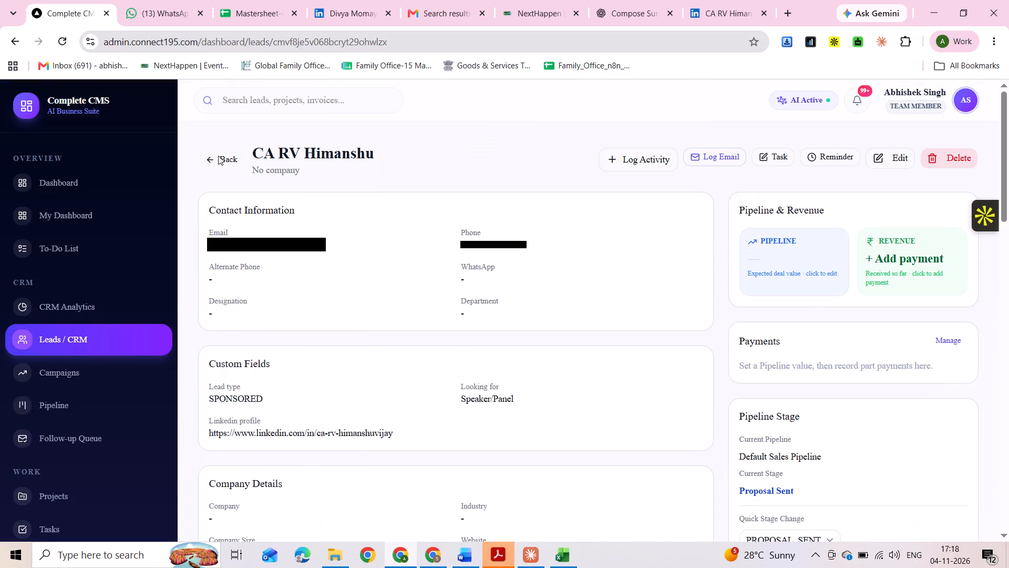
Return to the campaign's list of assigned New leads and open the record of the last lead on the first page.
click(205, 158)
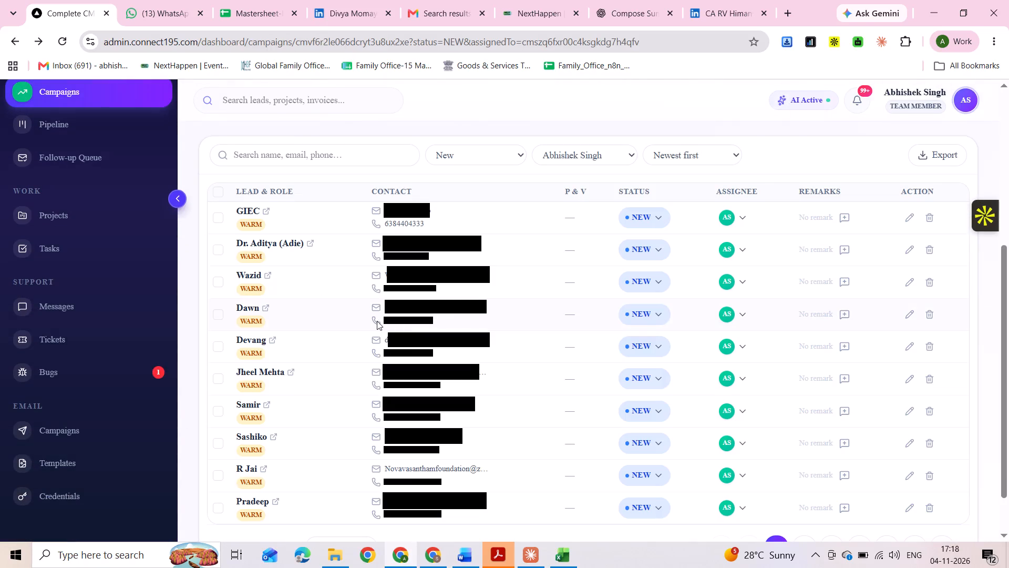
scroll(269, 476, down, 1)
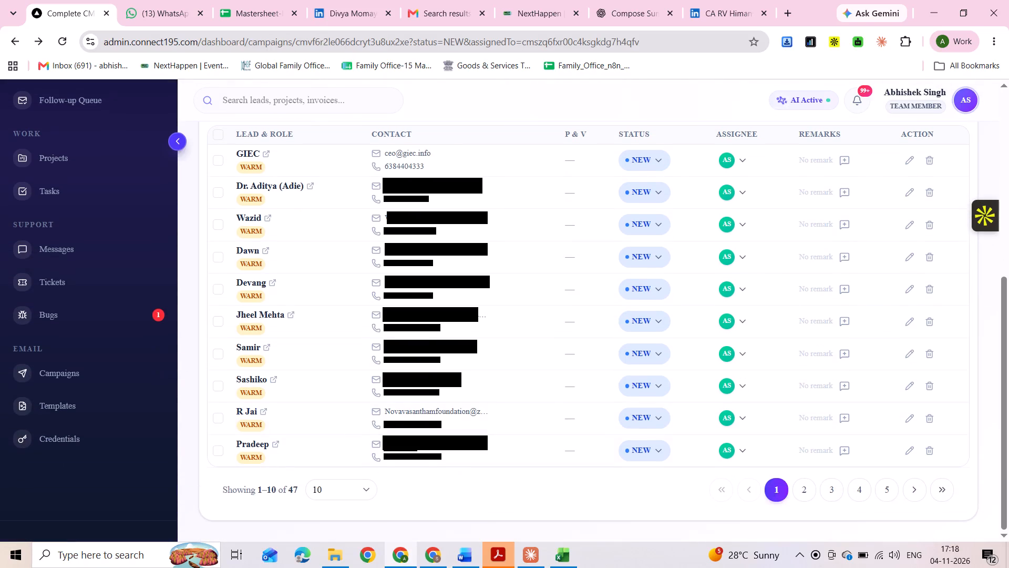
click(250, 448)
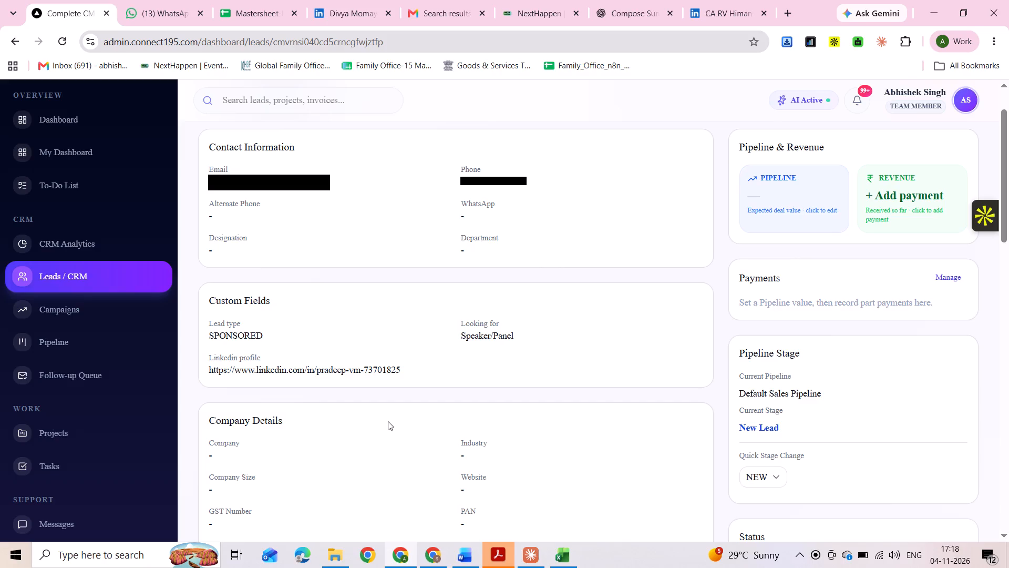
Copy the LinkedIn profile address from the sponsored Speaker/Panel lead's custom fields and open that profile in the existing LinkedIn tab.
drag(410, 371, 251, 390)
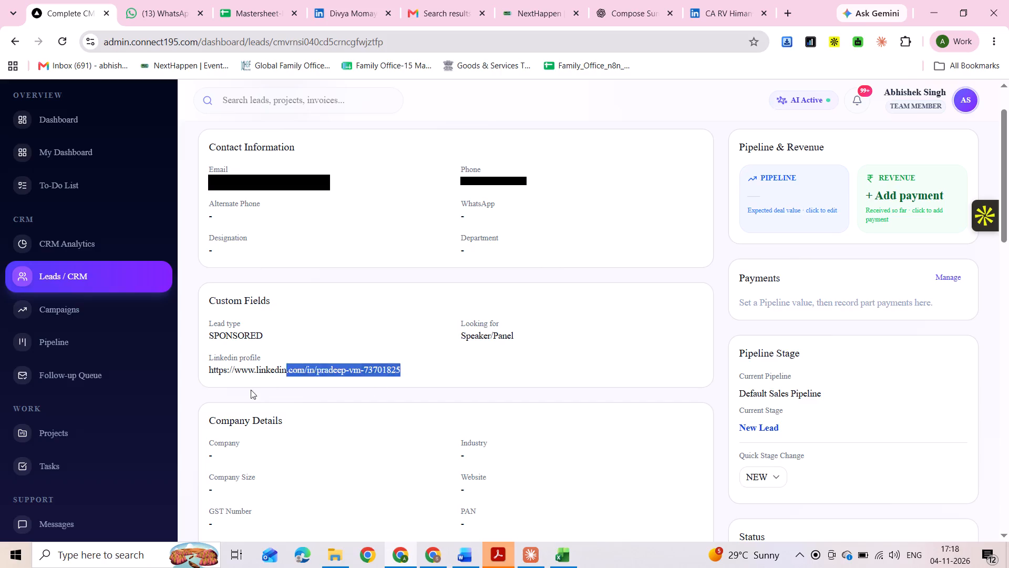
drag(251, 390, 214, 379)
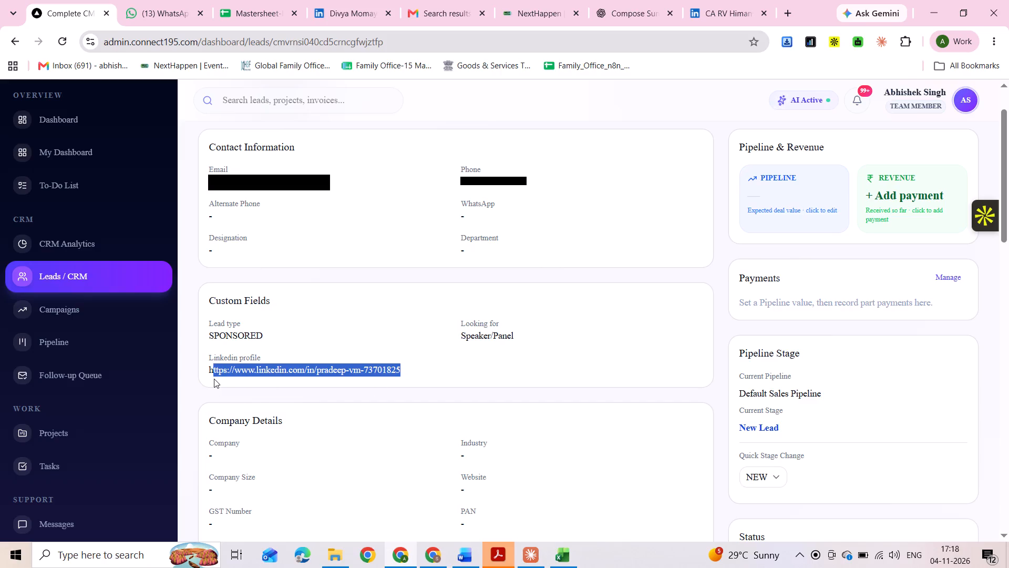
drag(206, 369, 366, 369)
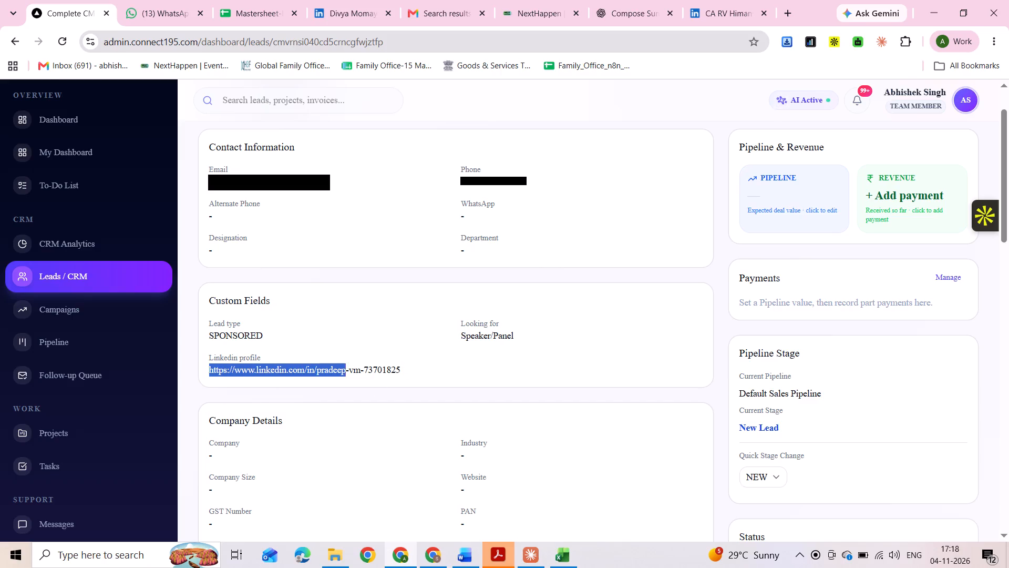
drag(366, 369, 403, 366)
key(ctrl+c)
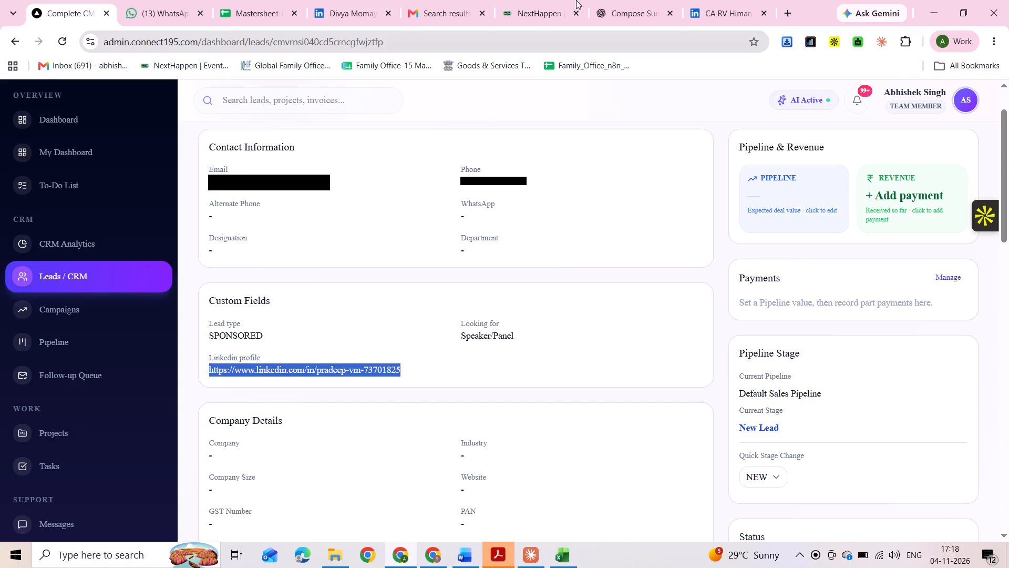
click(697, 1)
click(289, 40)
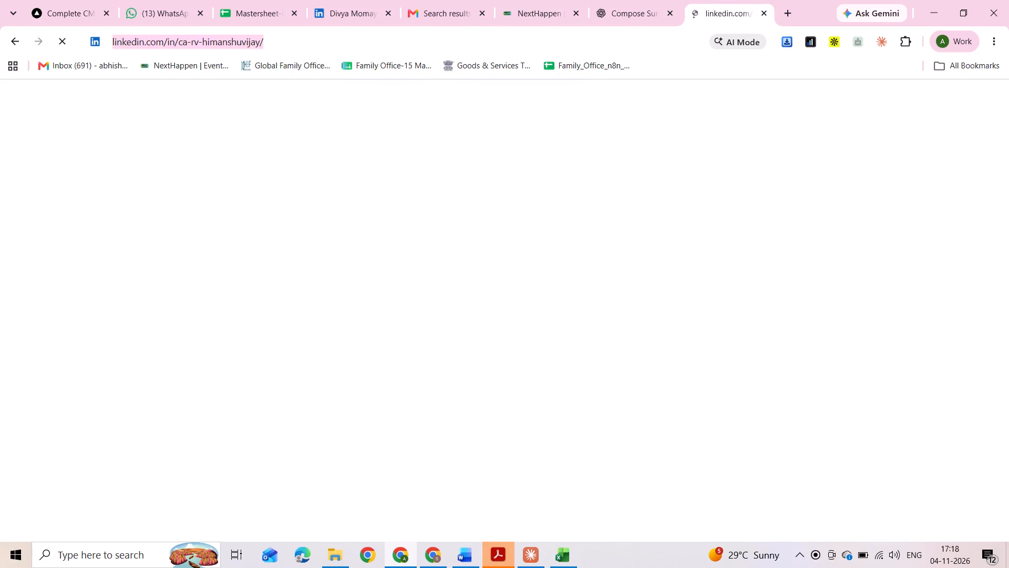
key(ctrl+v)
key(Return)
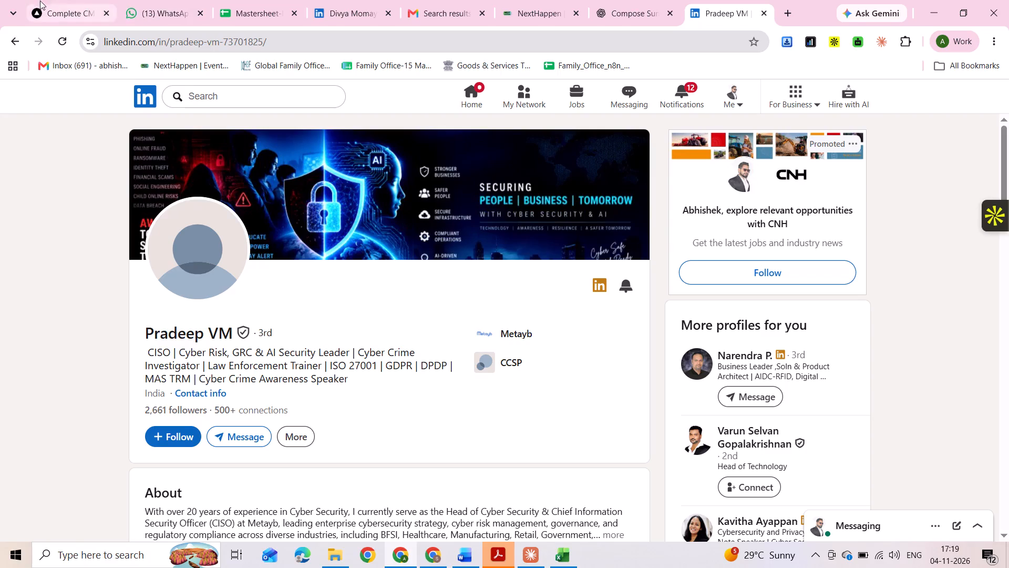
Examine the lead's LinkedIn profile, including the headline, About section, top skills and recent activity.
click(435, 7)
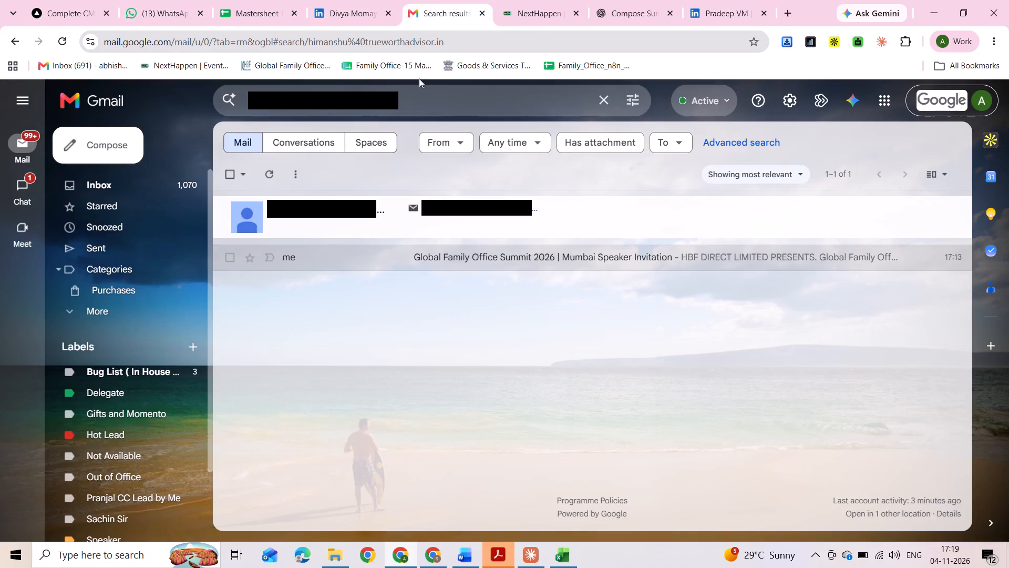
click(717, 9)
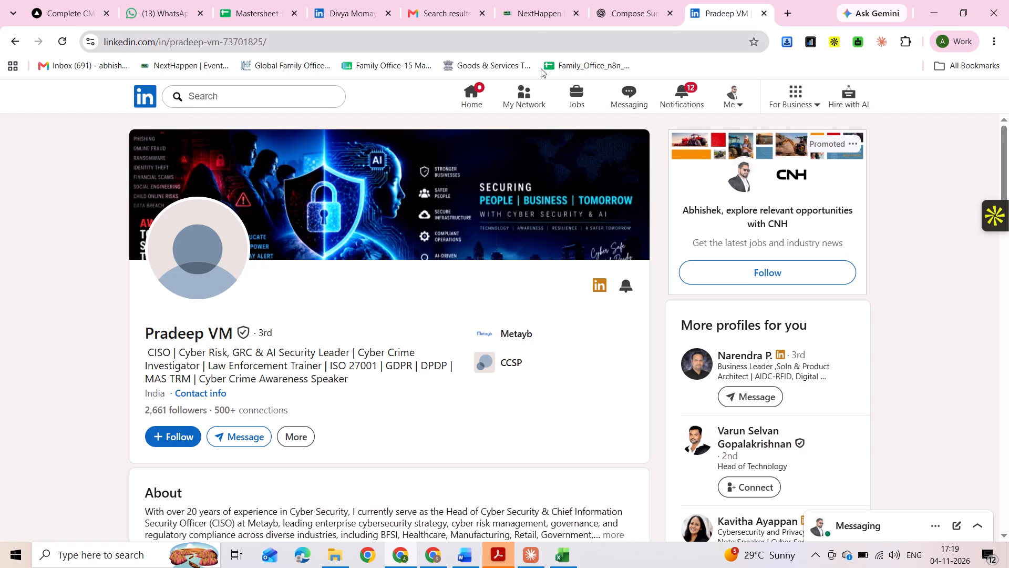
scroll(456, 306, down, 2)
scroll(434, 358, down, 1)
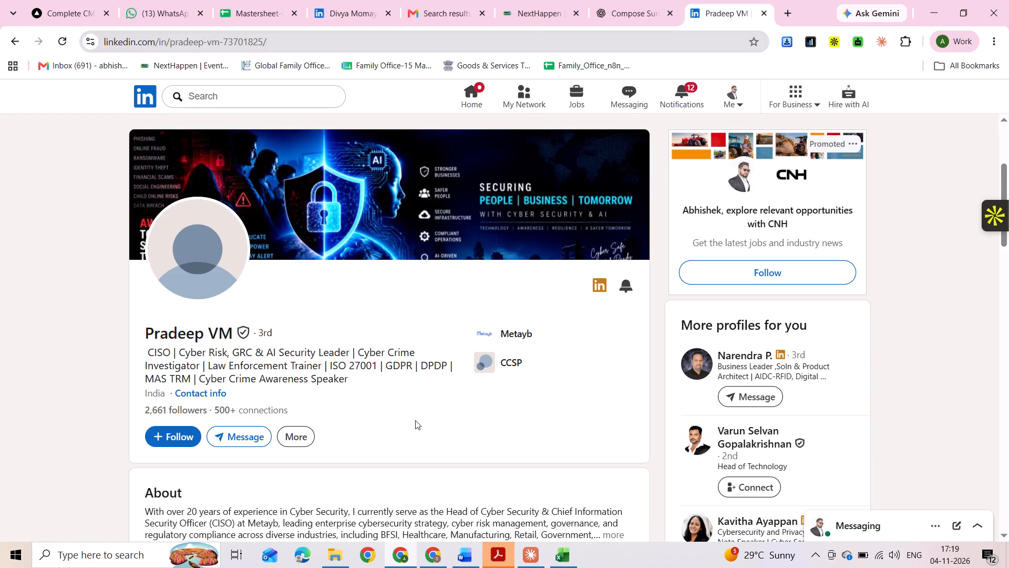
scroll(415, 420, up, 1)
scroll(409, 413, down, 3)
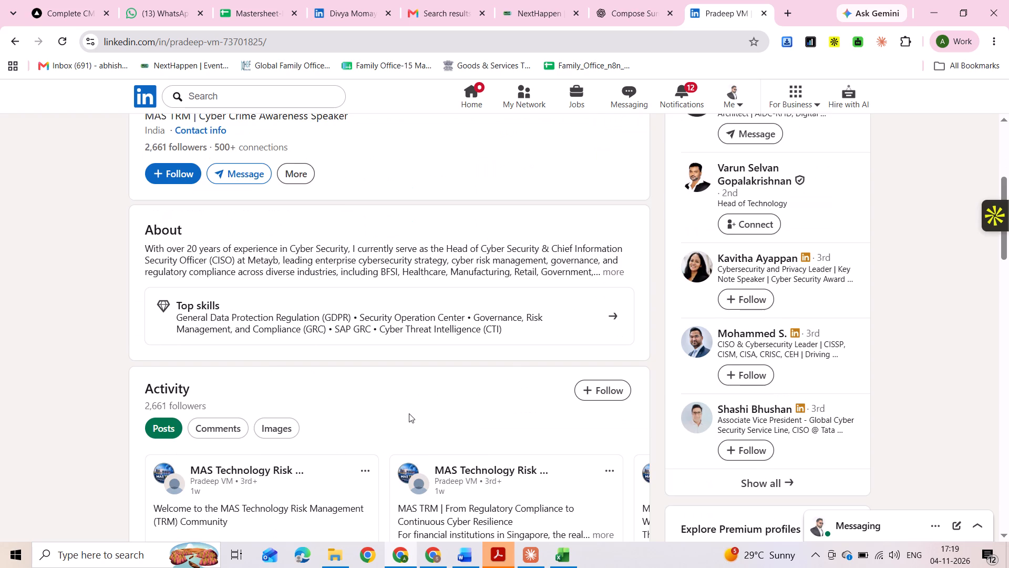
scroll(409, 413, down, 1)
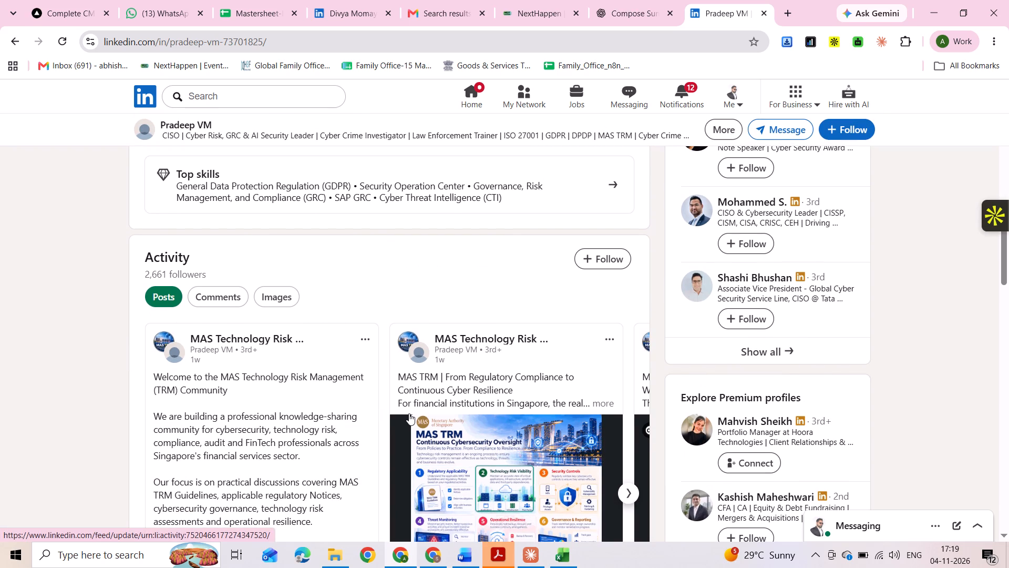
scroll(409, 413, up, 12)
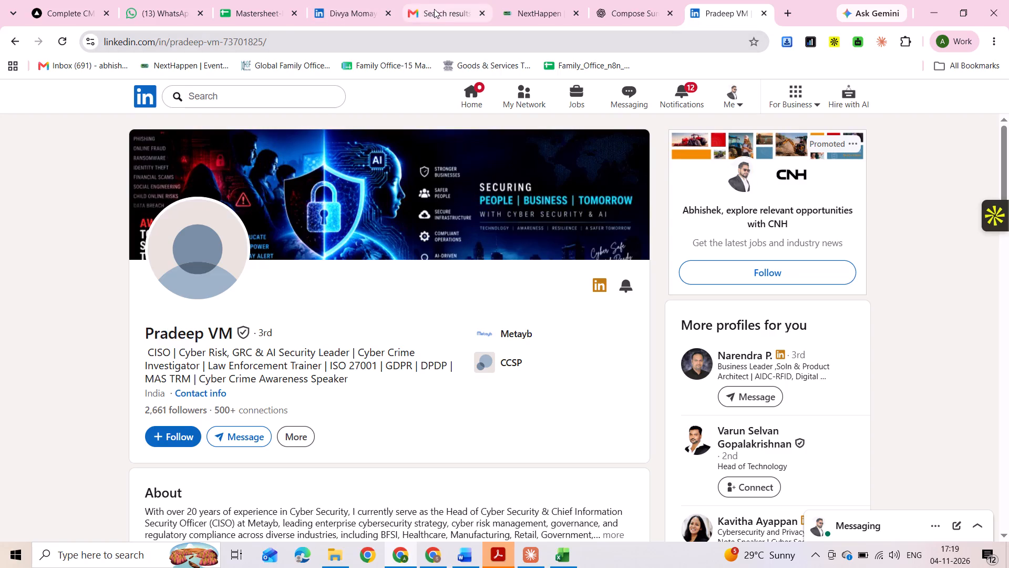
click(81, 0)
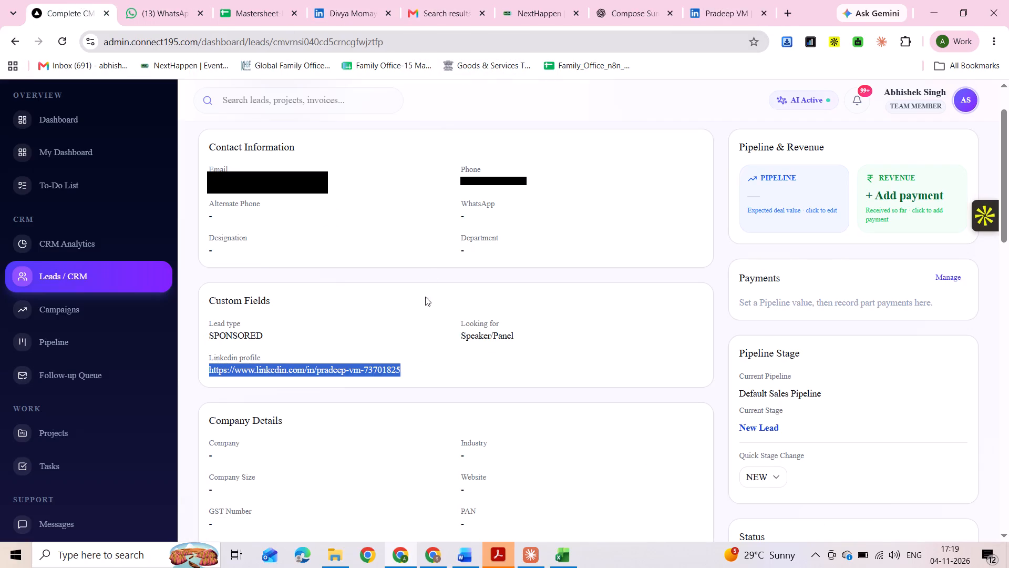
click(373, 204)
drag(359, 170, 217, 179)
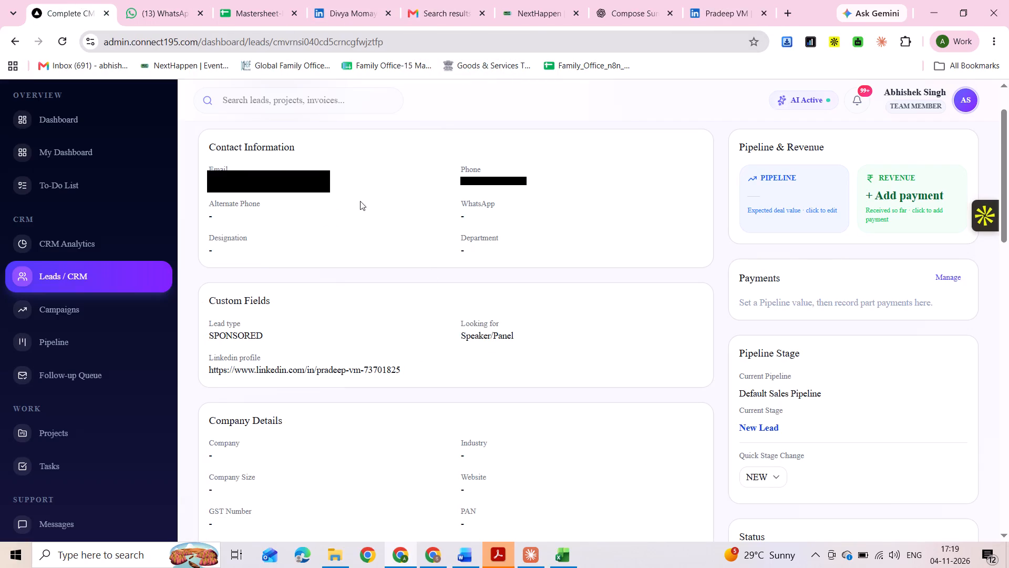
click(373, 188)
drag(358, 182, 208, 181)
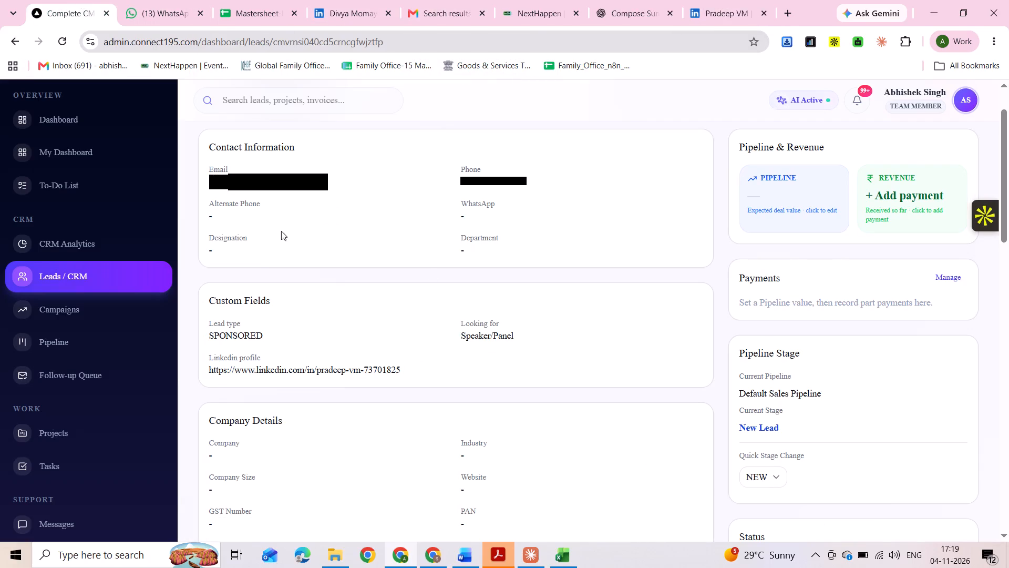
key(ctrl+c)
key(ctrl+c)
scroll(397, 328, down, 11)
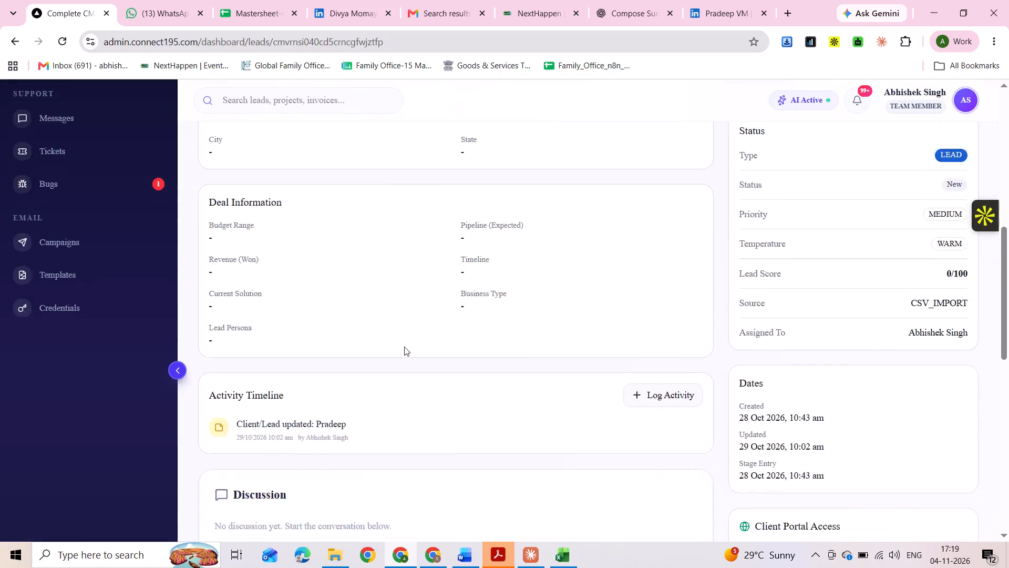
scroll(404, 347, up, 5)
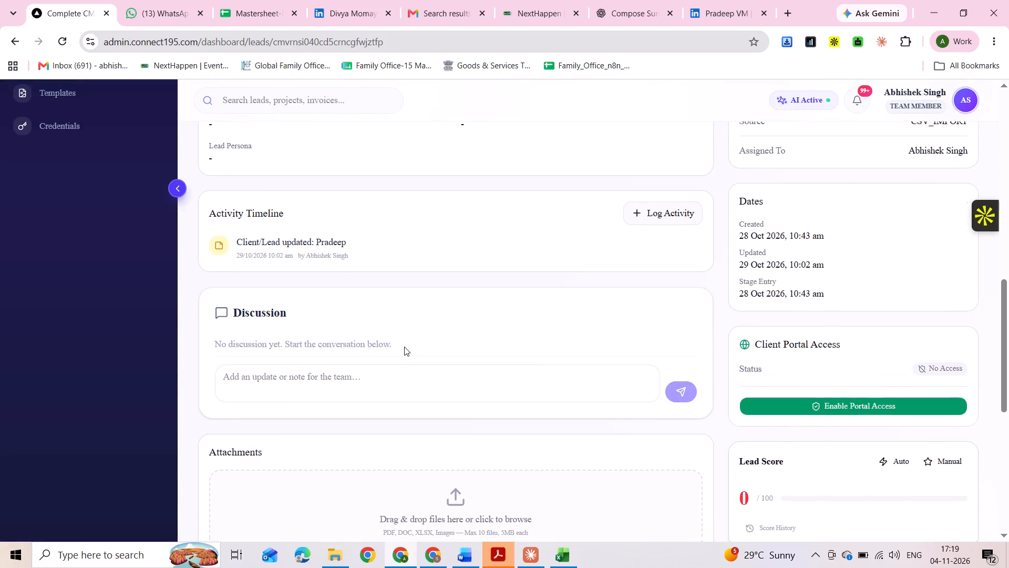
scroll(404, 347, up, 18)
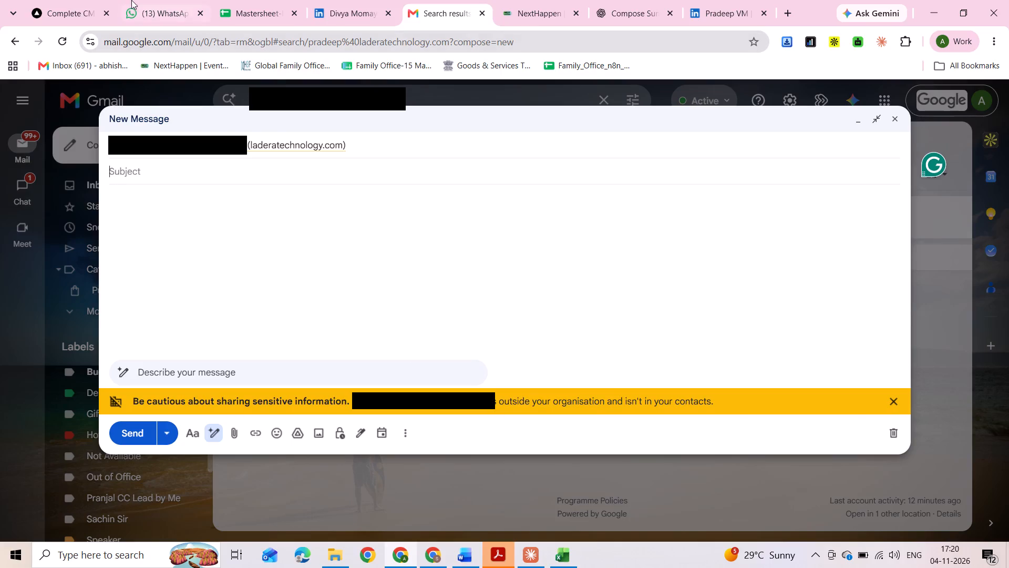
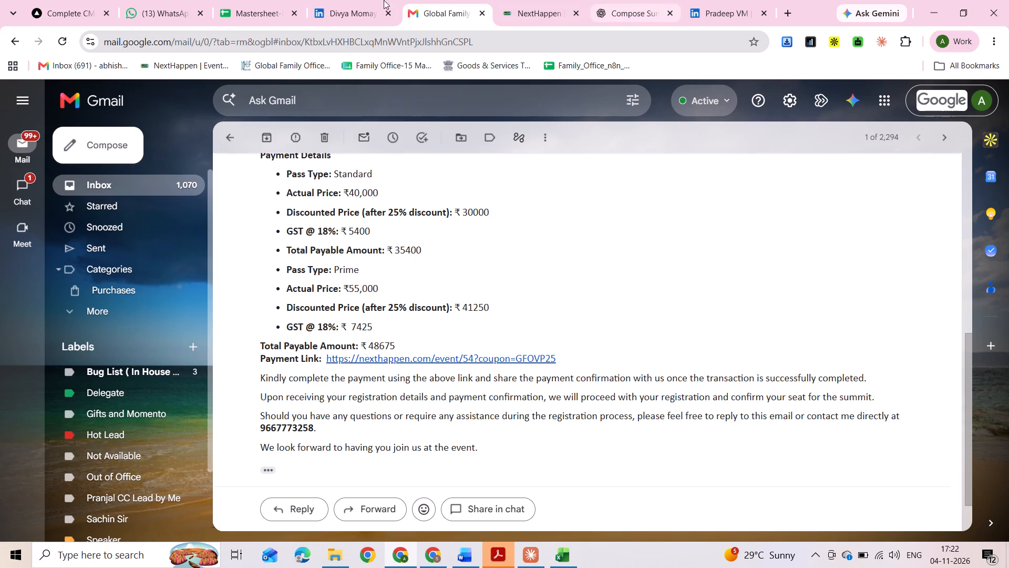
click(277, 0)
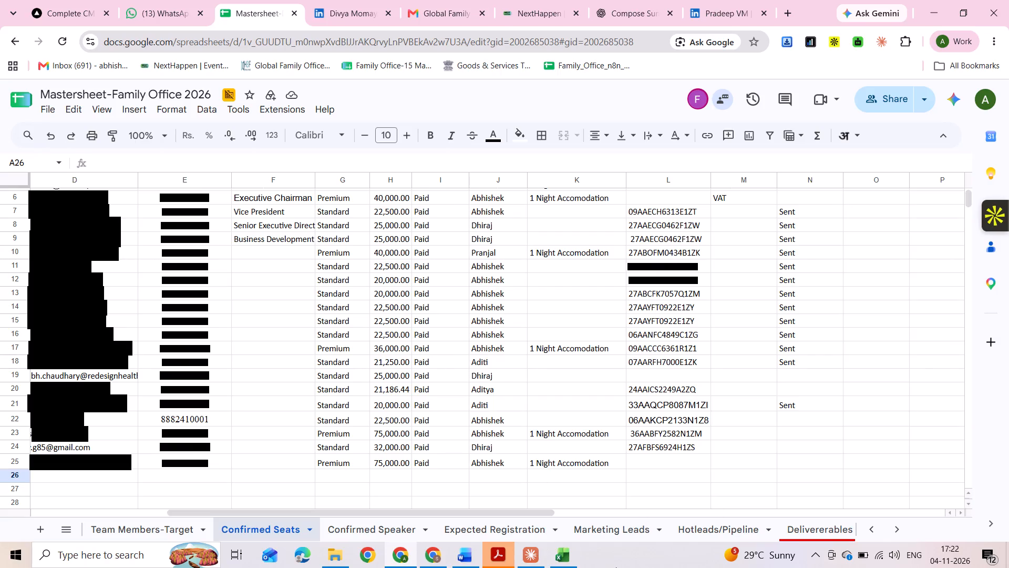
click(901, 533)
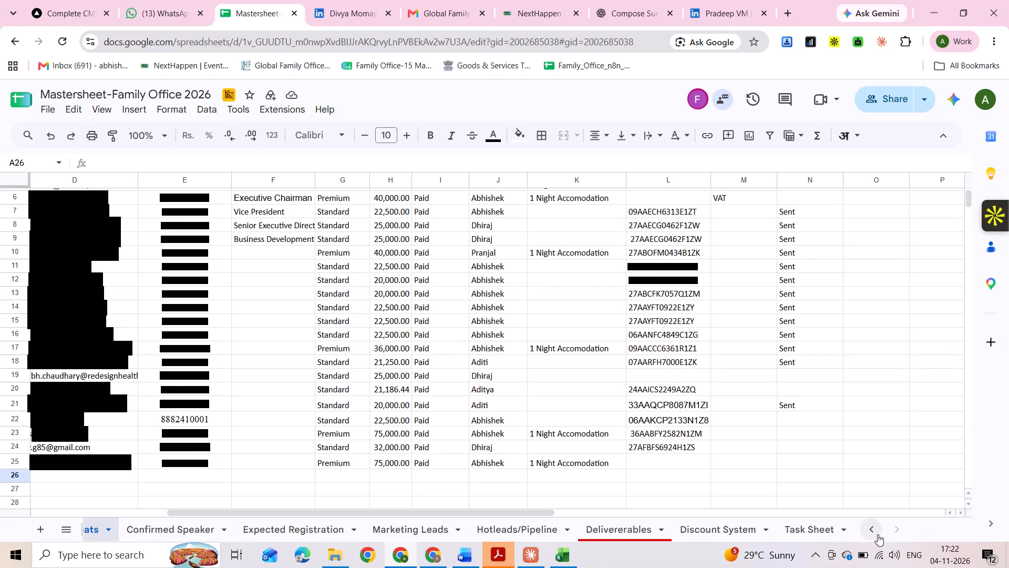
click(701, 526)
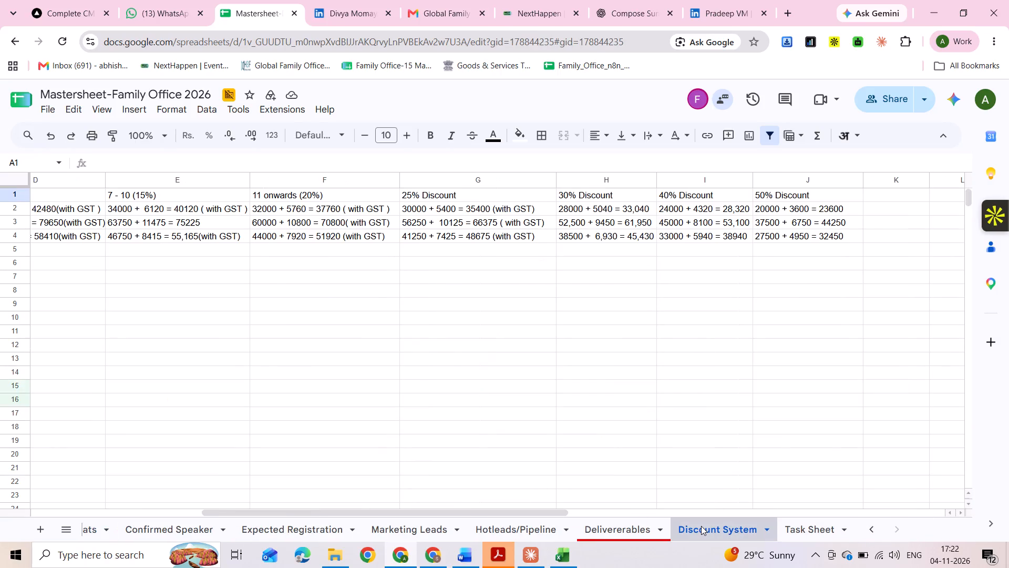
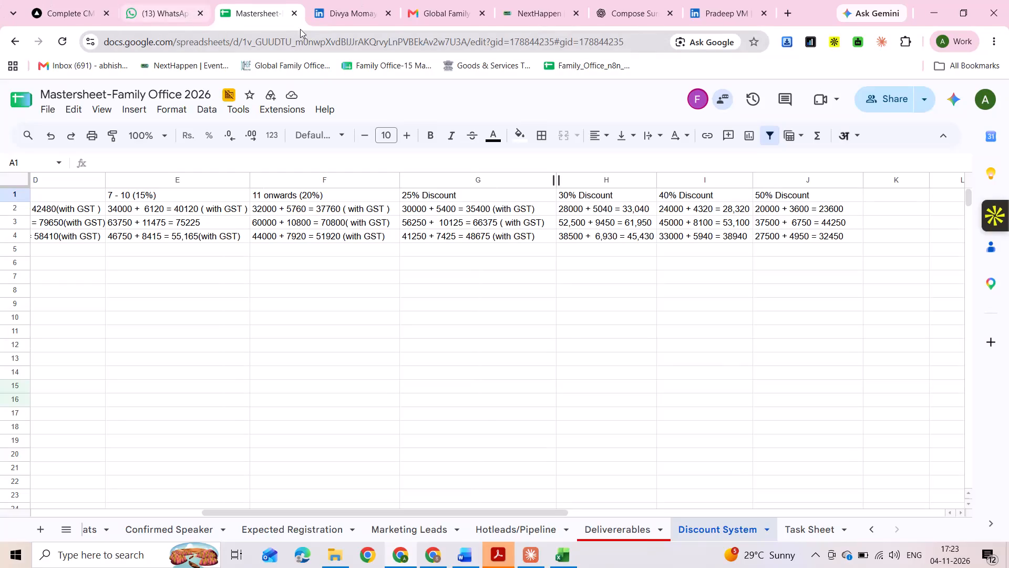
Switch to the NextHappen admin window, reload the View Orders page and check the latest entries in the order list.
click(436, 555)
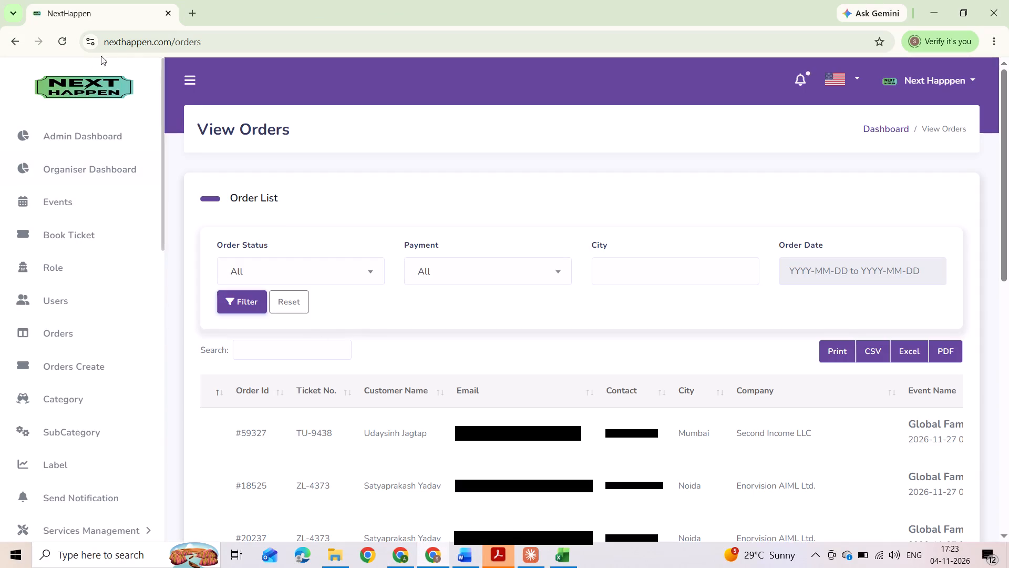
click(64, 44)
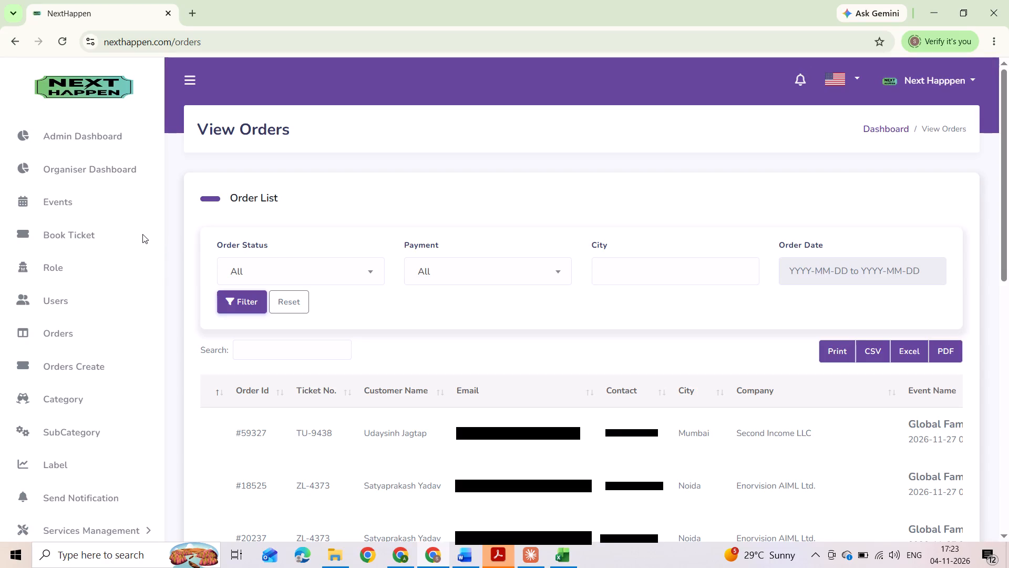
scroll(389, 423, down, 2)
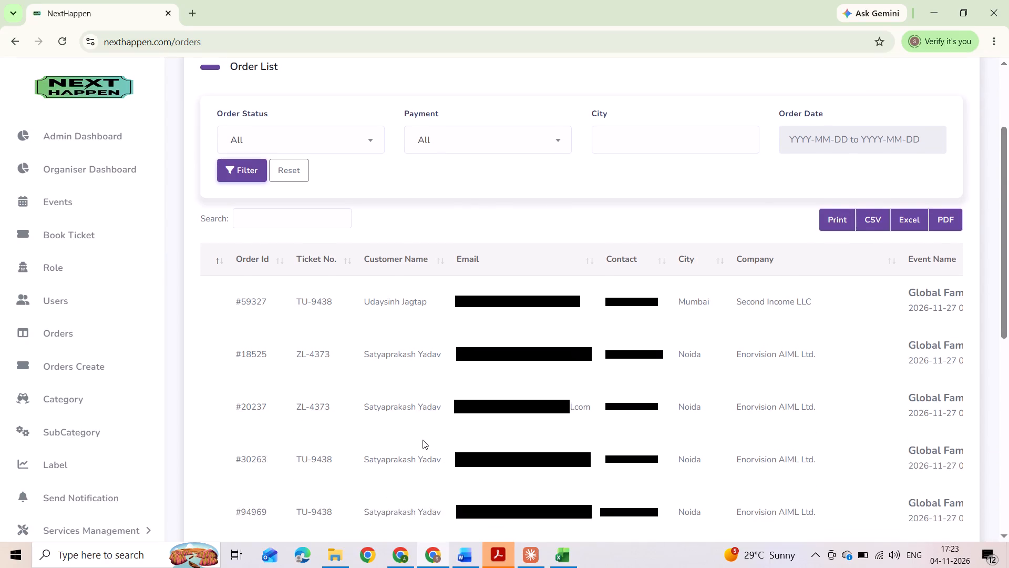
Review the first page of the order list, examining order dates, prices, coupon codes, GST invoices, and order and payment statuses.
scroll(423, 440, down, 6)
scroll(423, 449, up, 1)
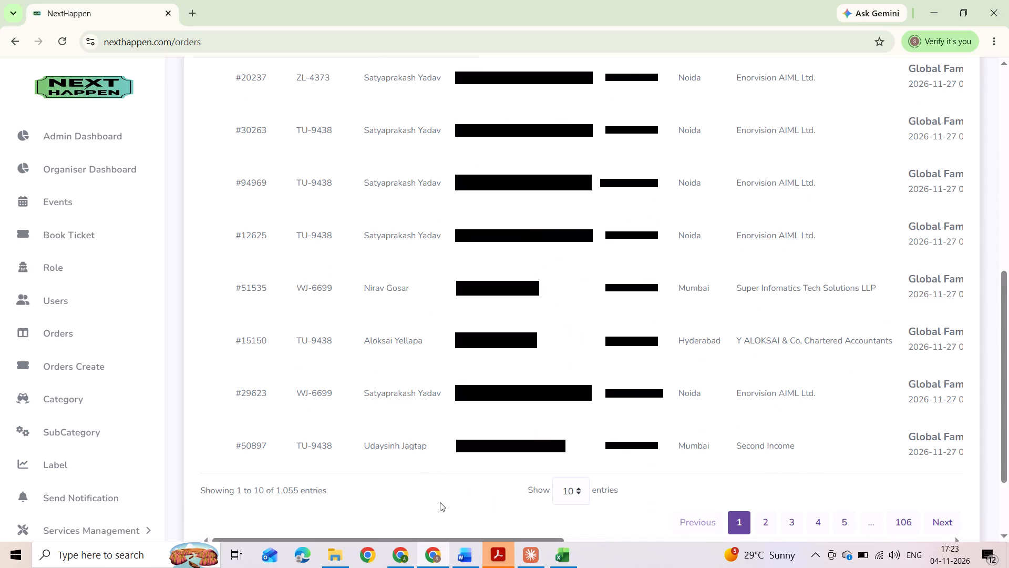
scroll(439, 479, down, 1)
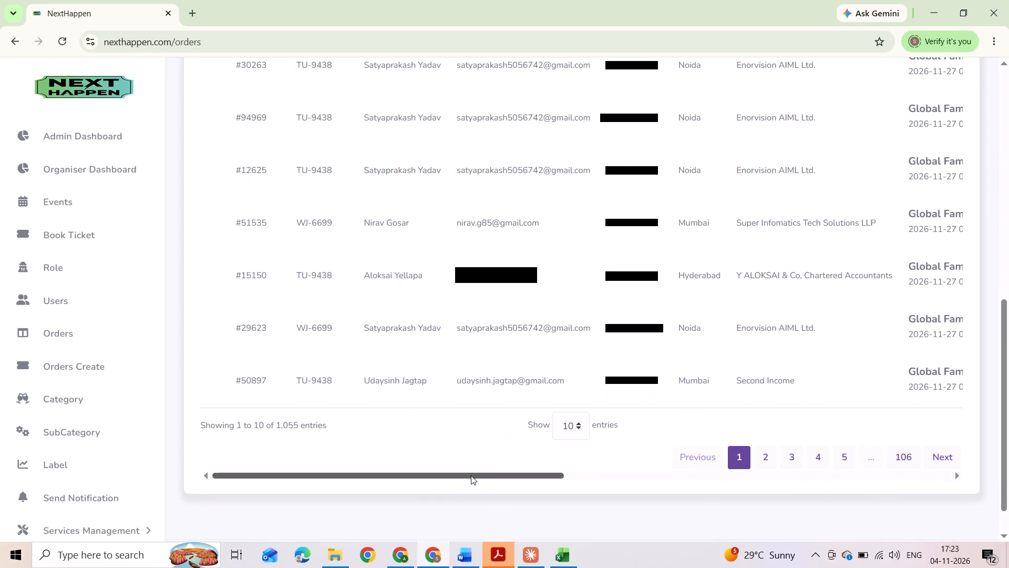
drag(473, 479, 506, 476)
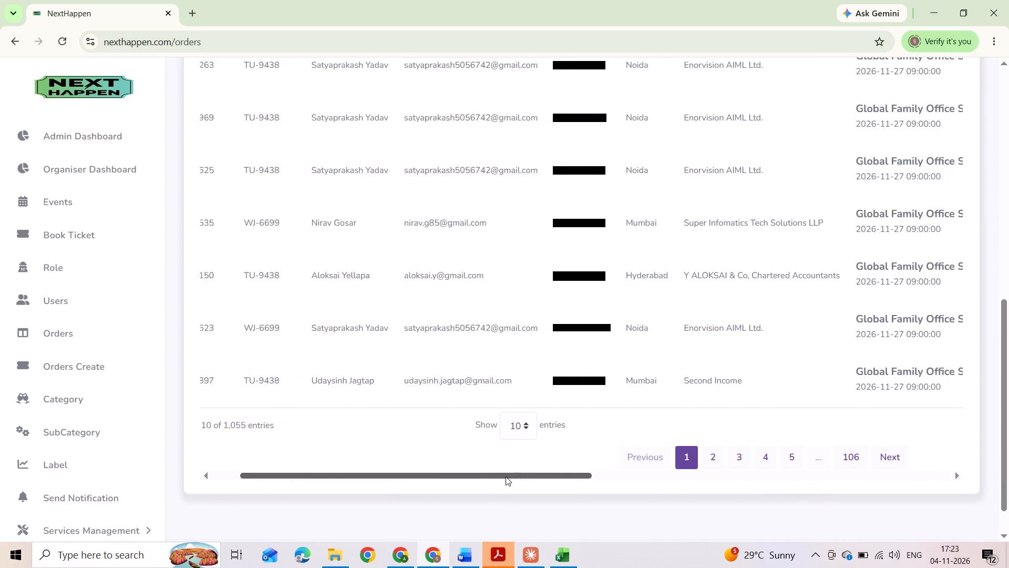
drag(506, 476, 726, 493)
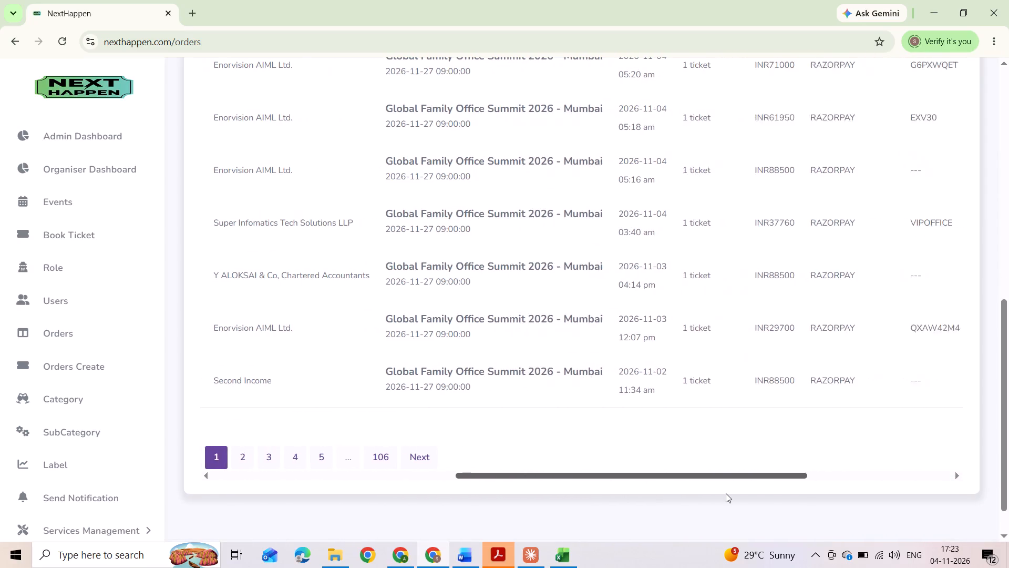
drag(726, 493, 882, 493)
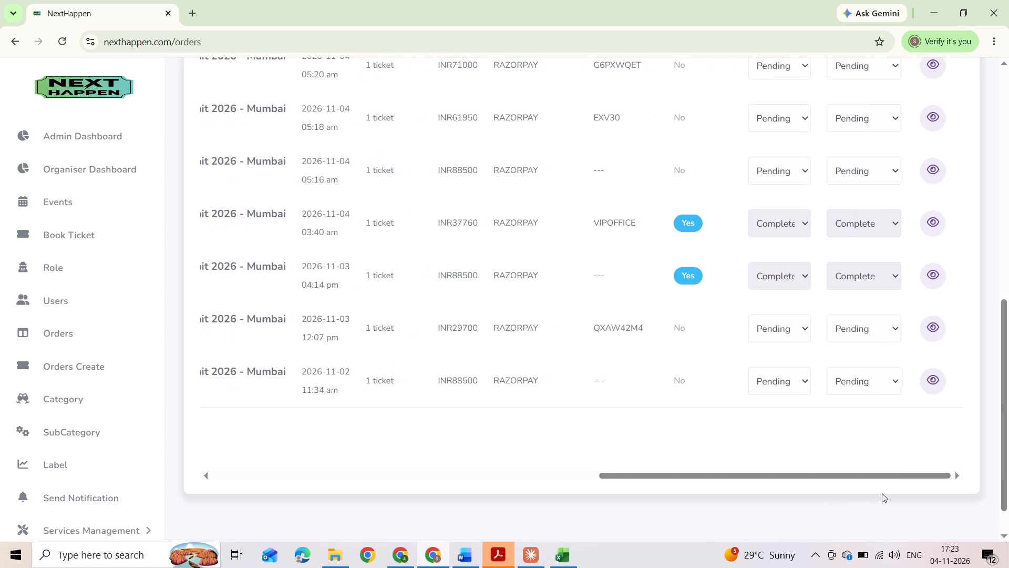
scroll(900, 473, up, 4)
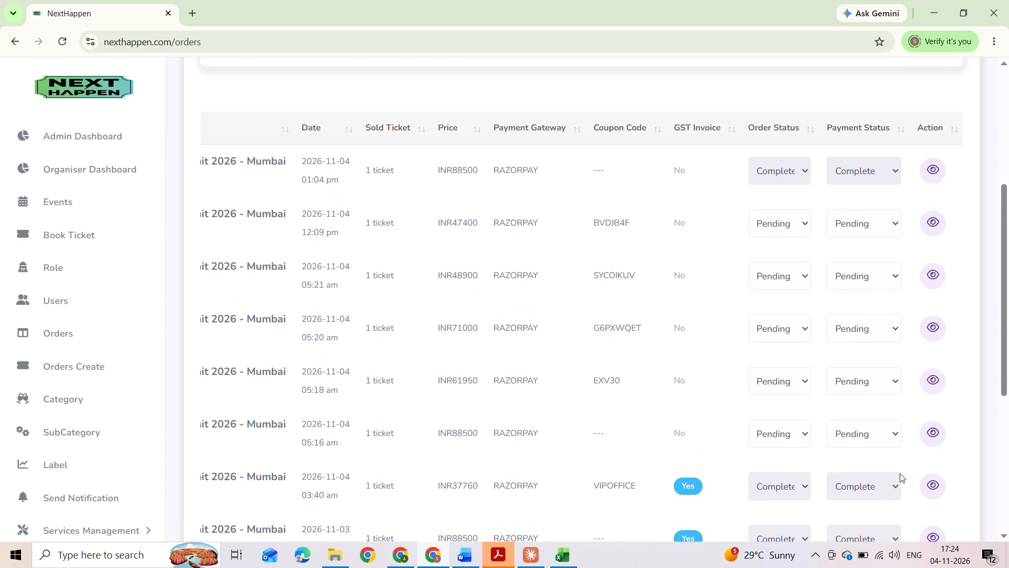
scroll(900, 473, down, 2)
scroll(900, 473, up, 2)
scroll(599, 471, down, 7)
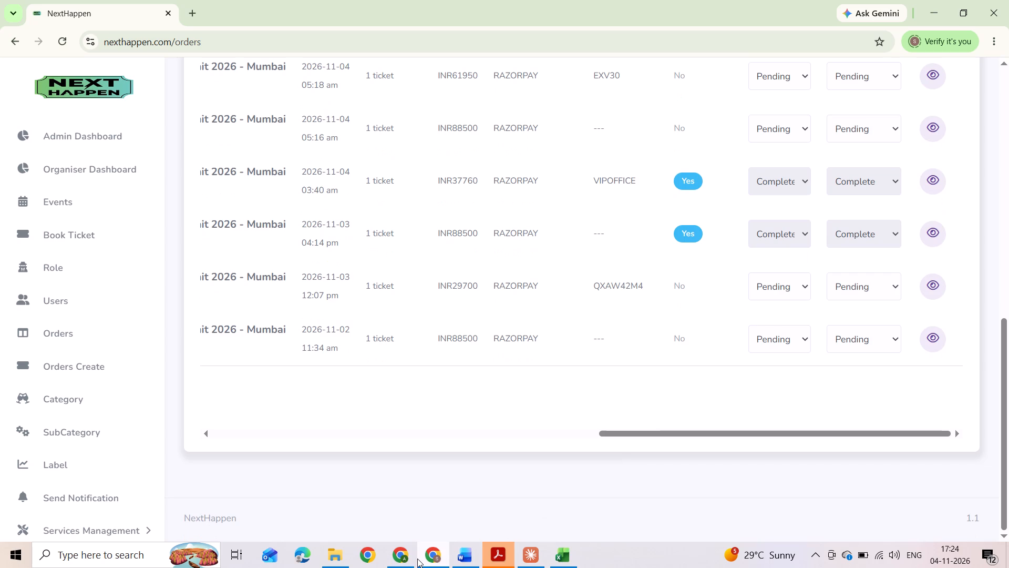
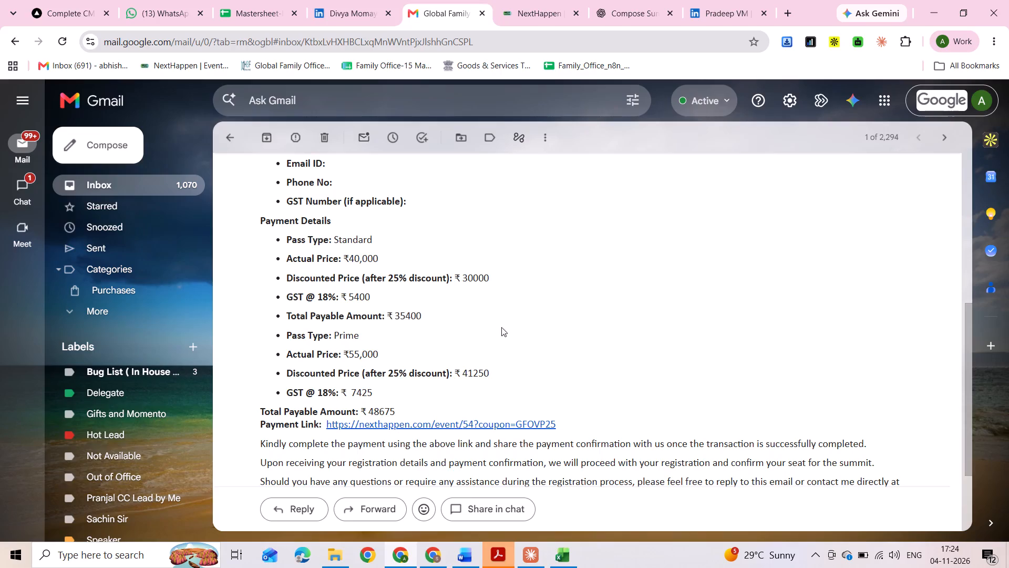
Switch back to the Complete CMS lead record for Pradeep to view the contact information and custom fields.
click(38, 6)
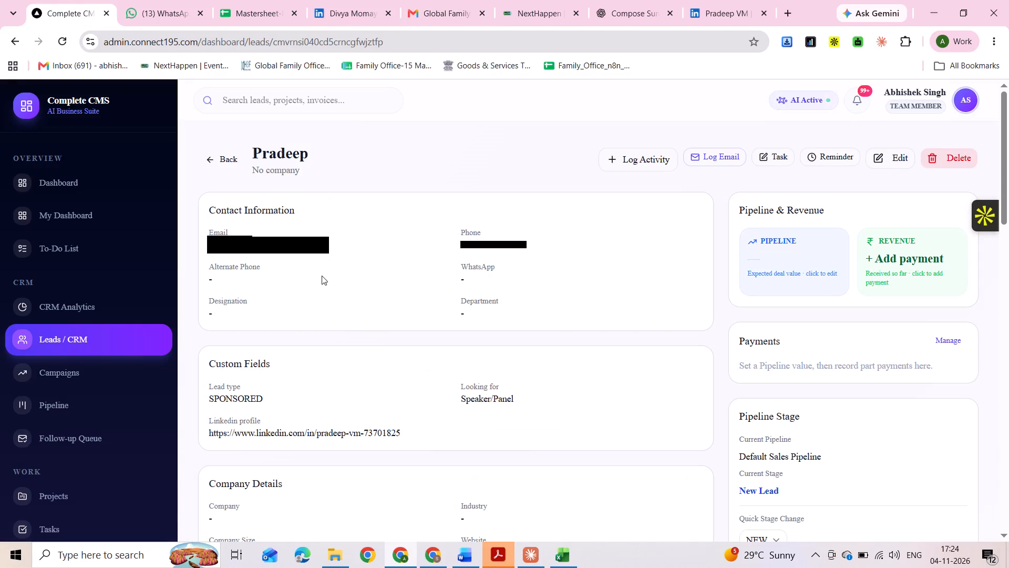
click(344, 285)
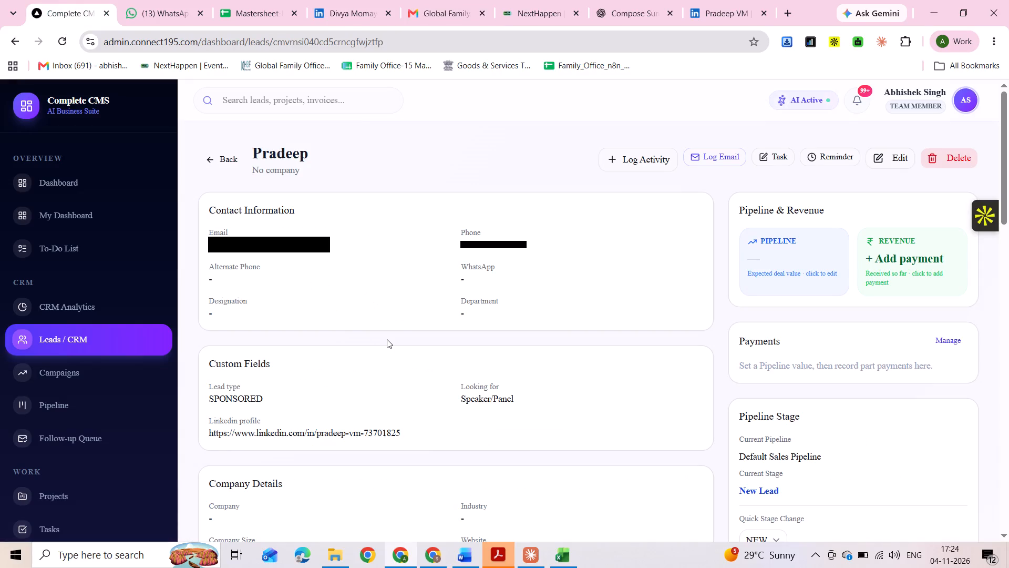
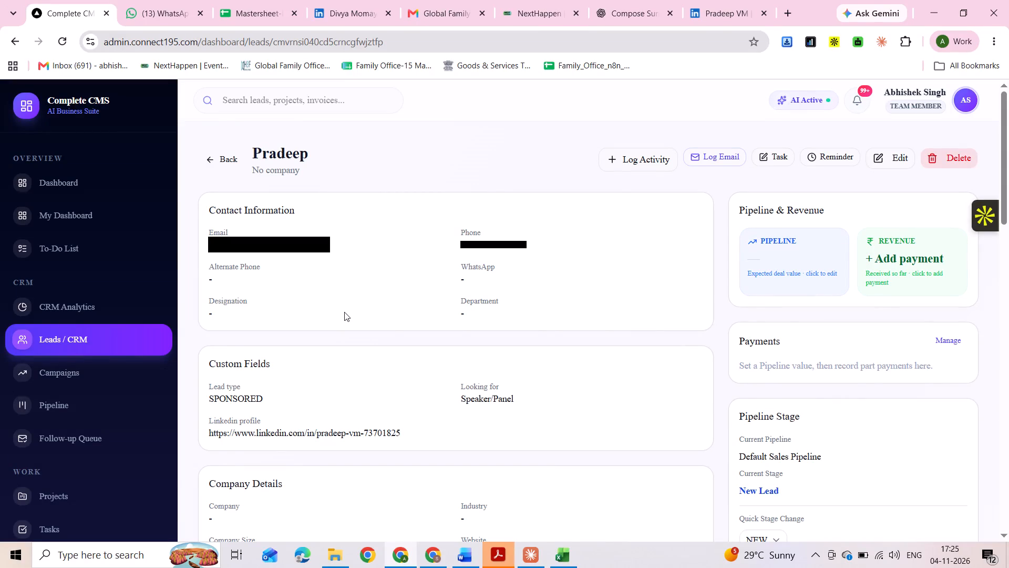
Change Pradeep's pipeline stage to Contact Attempted.
scroll(505, 298, down, 3)
click(767, 343)
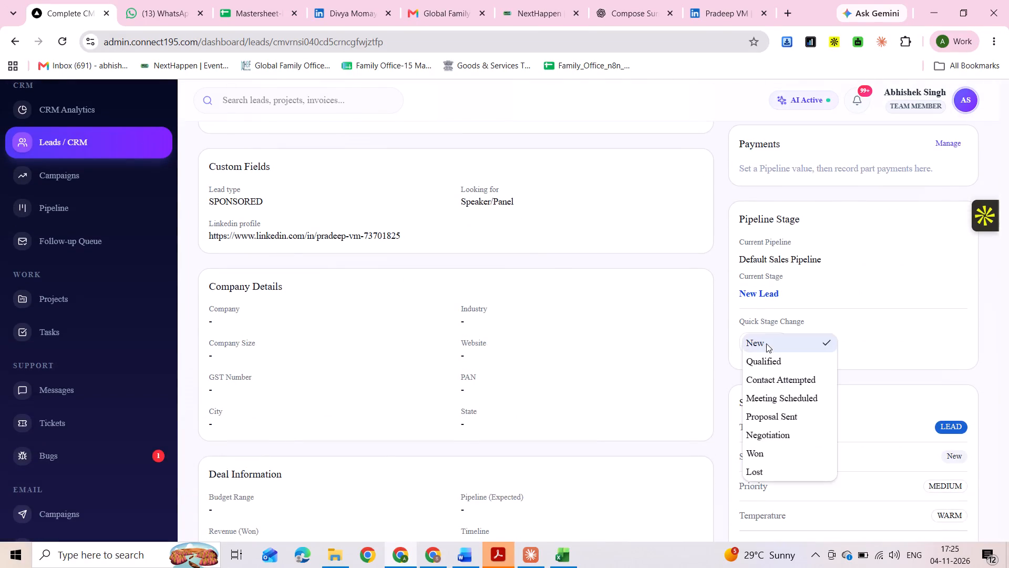
click(765, 389)
Post the note "Speaker invitation note send" in the discussion of Pradeep's lead record.
scroll(740, 403, down, 4)
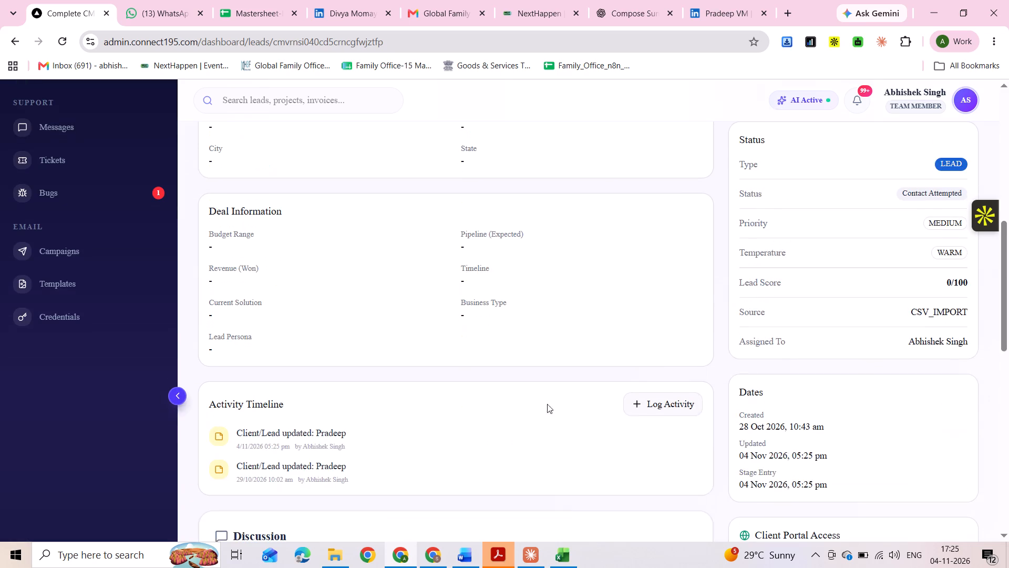
scroll(525, 400, down, 2)
scroll(339, 436, down, 2)
scroll(279, 384, up, 1)
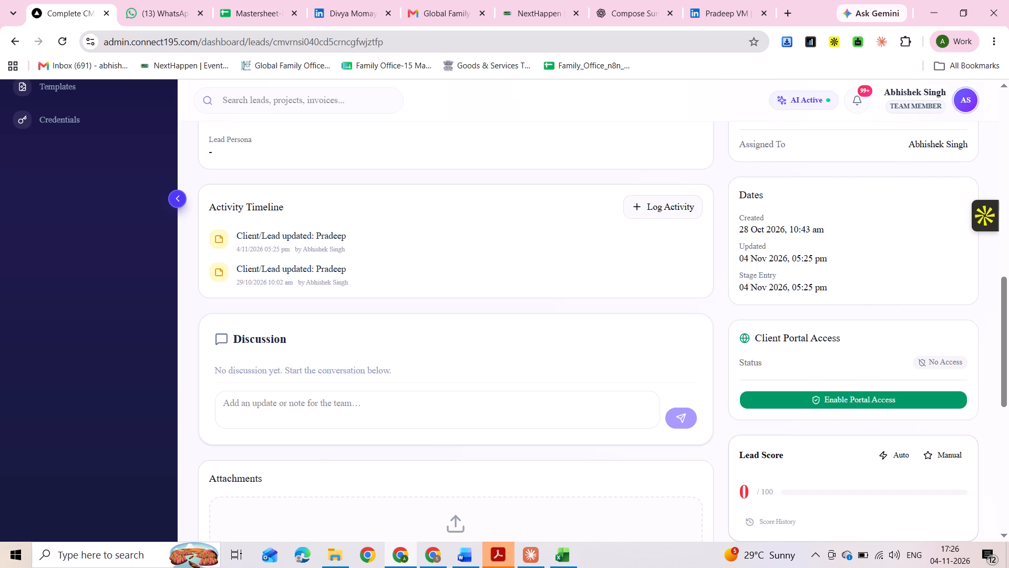
double_click(273, 401)
text(Speaker)
key(space)
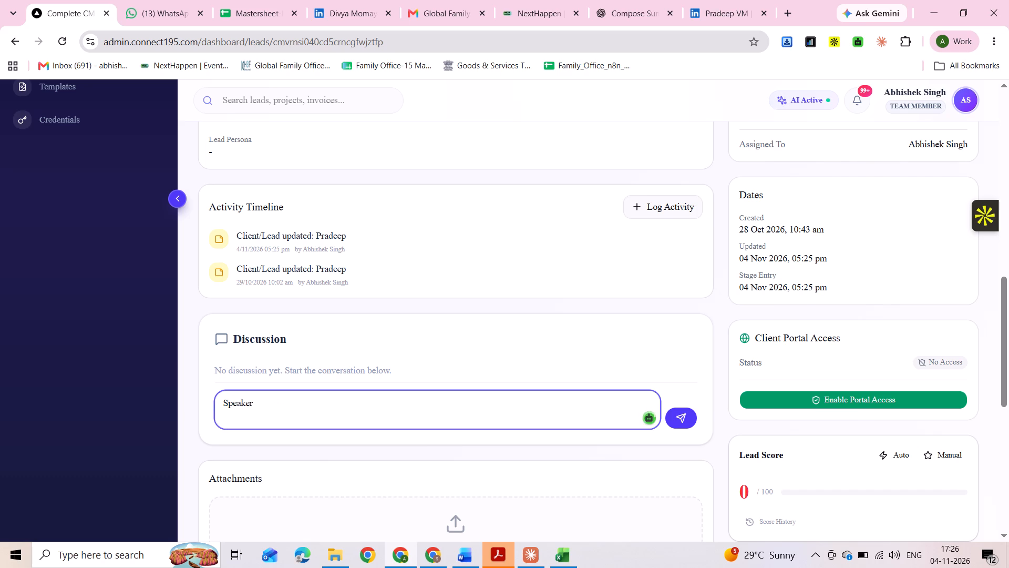
text(invitation note send)
key(space)
key(Return)
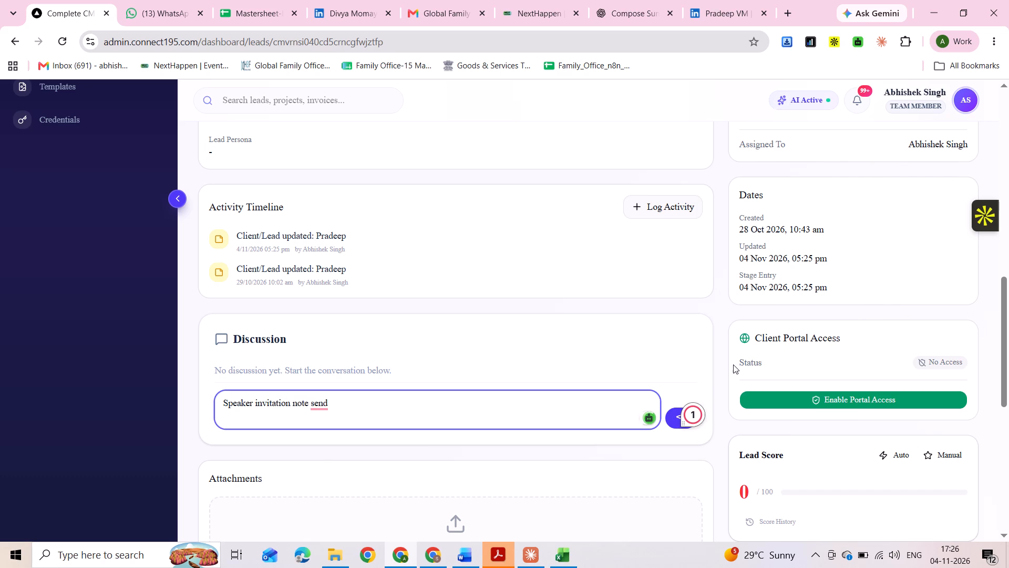
click(670, 422)
Leave Pradeep's record and return to the campaign's list of assigned New leads.
scroll(711, 404, up, 6)
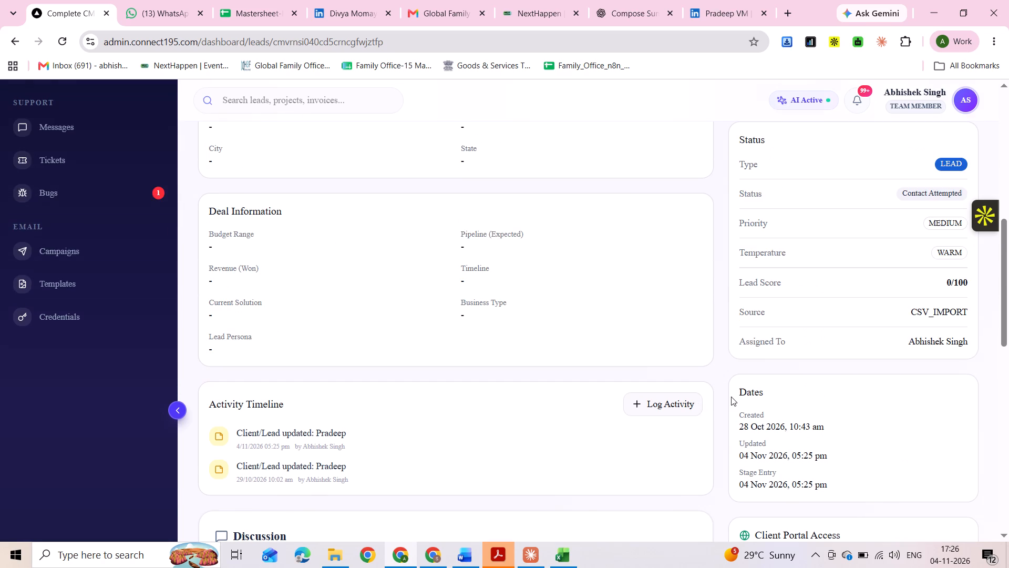
scroll(768, 376, down, 3)
scroll(771, 383, up, 10)
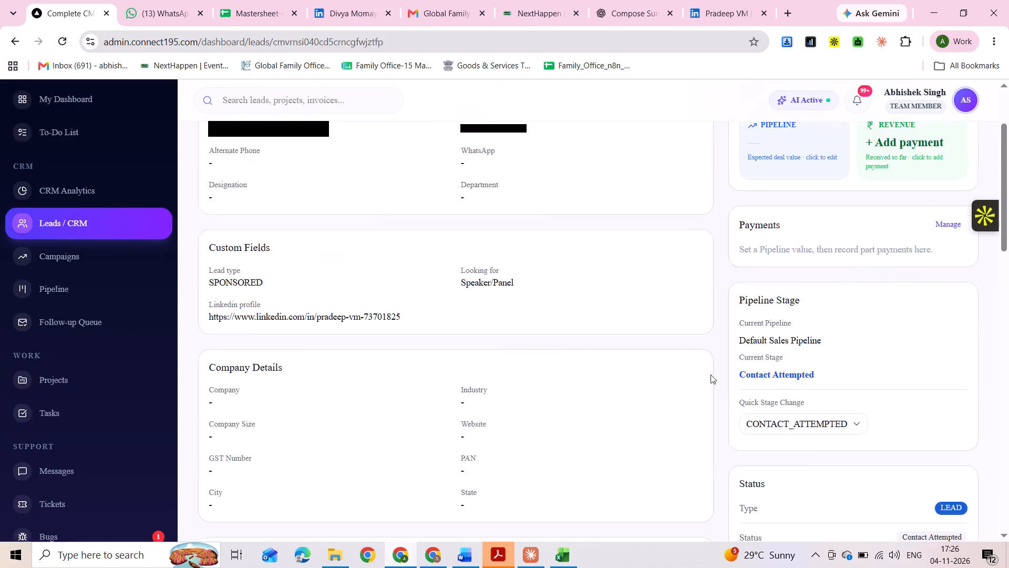
scroll(608, 348, up, 5)
click(222, 164)
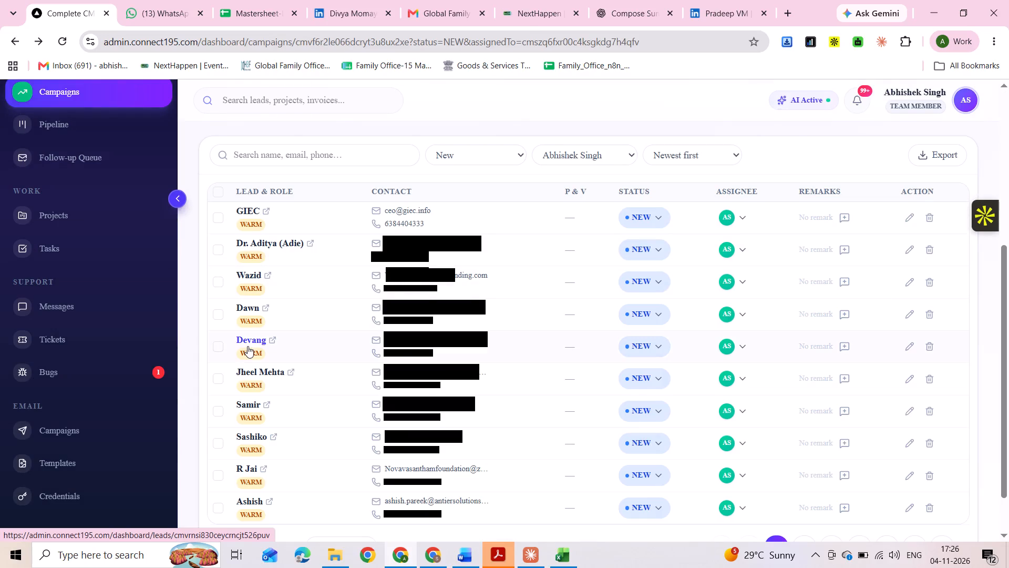
Open Devang's lead record from the New leads list and copy the email address from the contact information.
click(254, 340)
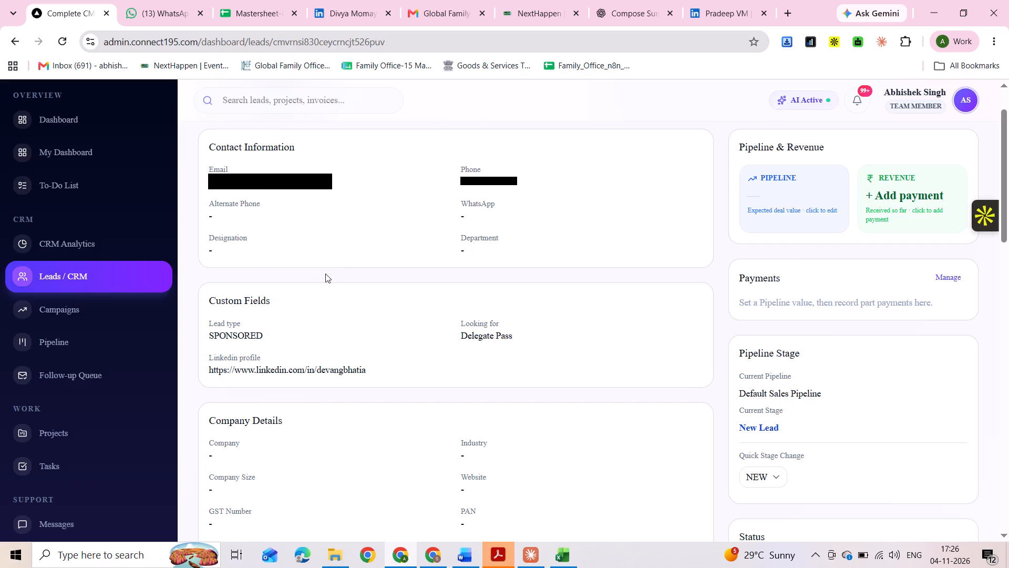
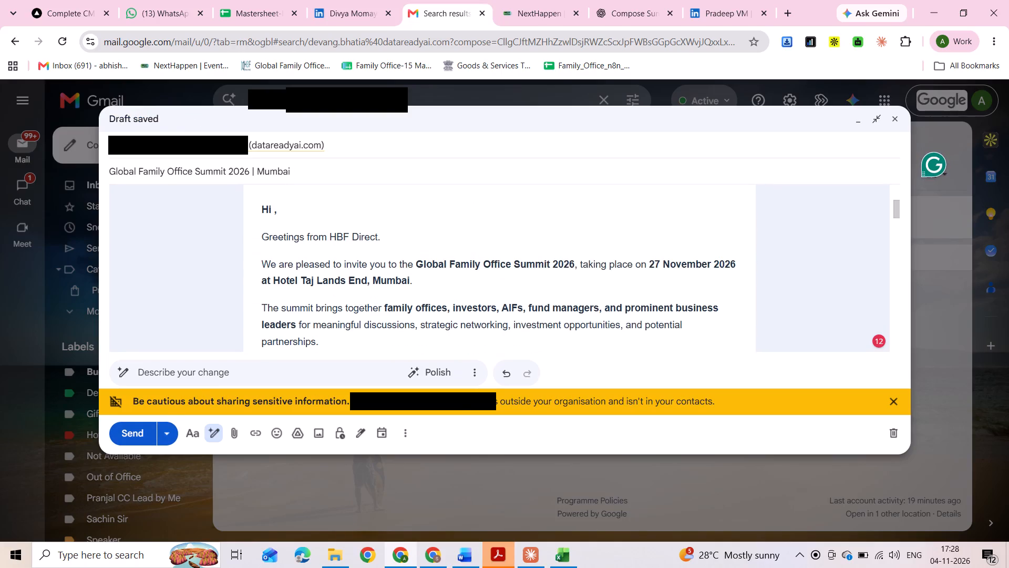
click(272, 211)
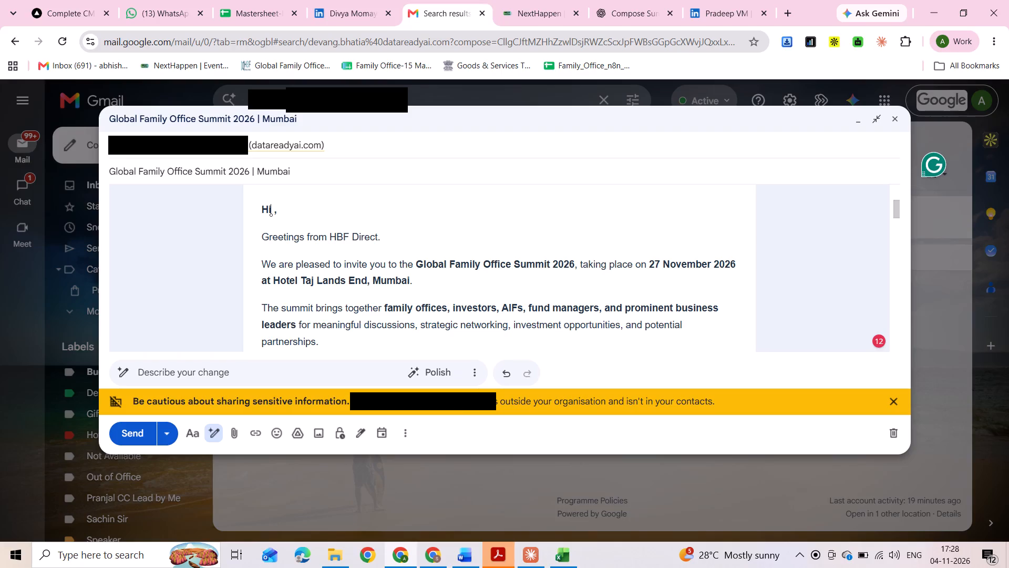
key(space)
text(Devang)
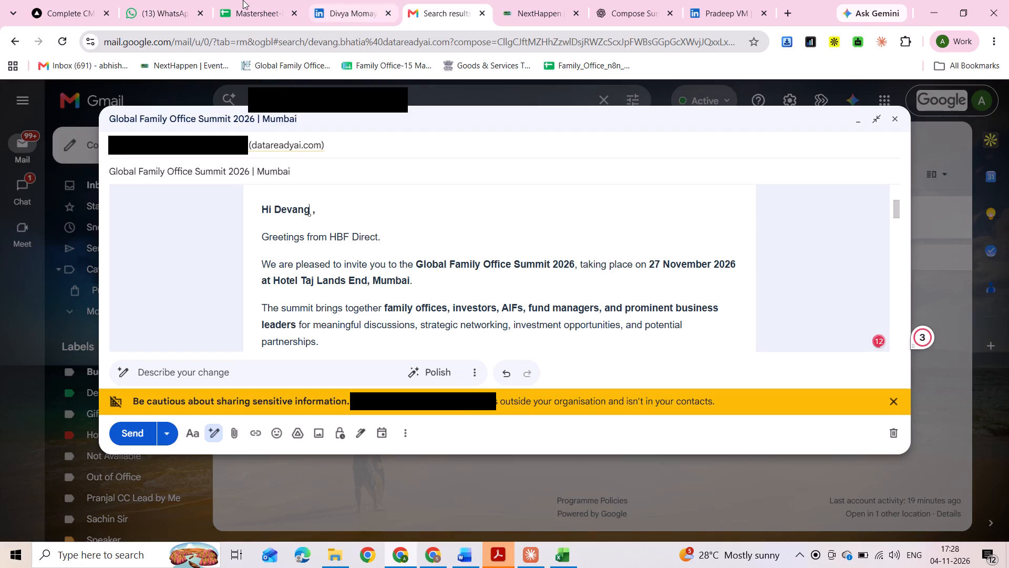
click(57, 9)
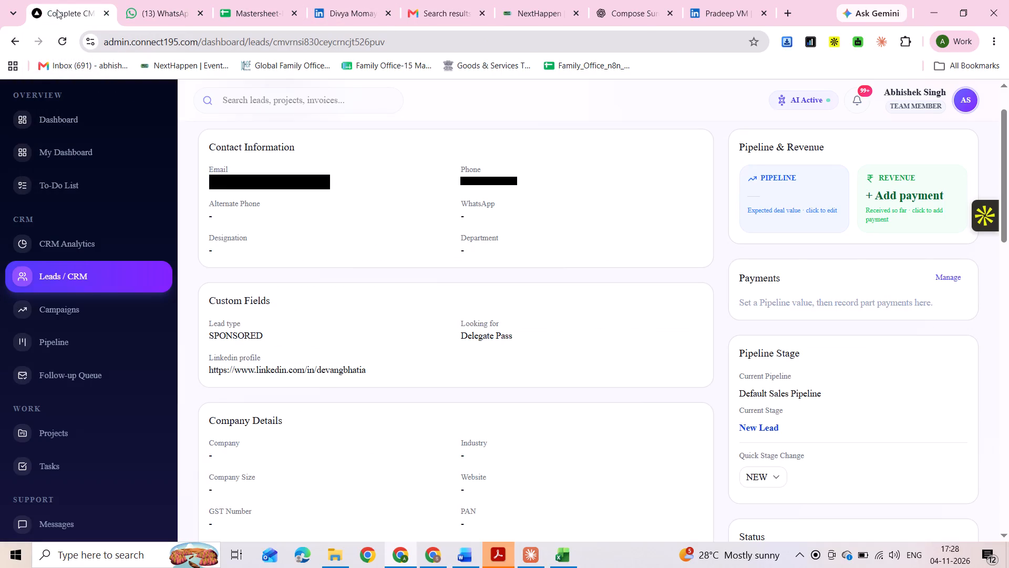
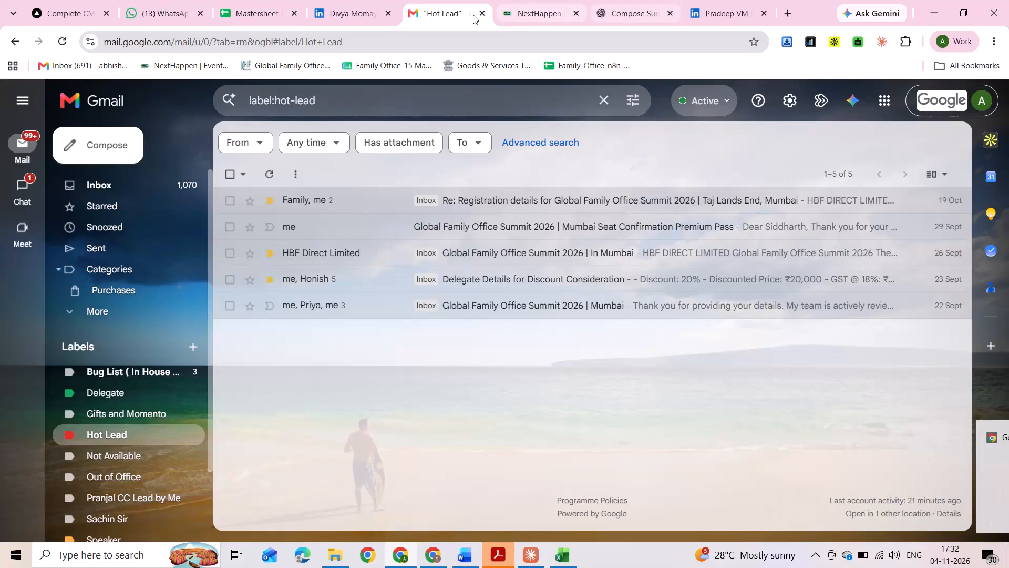
Switch to Complete CMS and open Shailendra's lead record from the 24+ hours inactivity reminder.
click(44, 5)
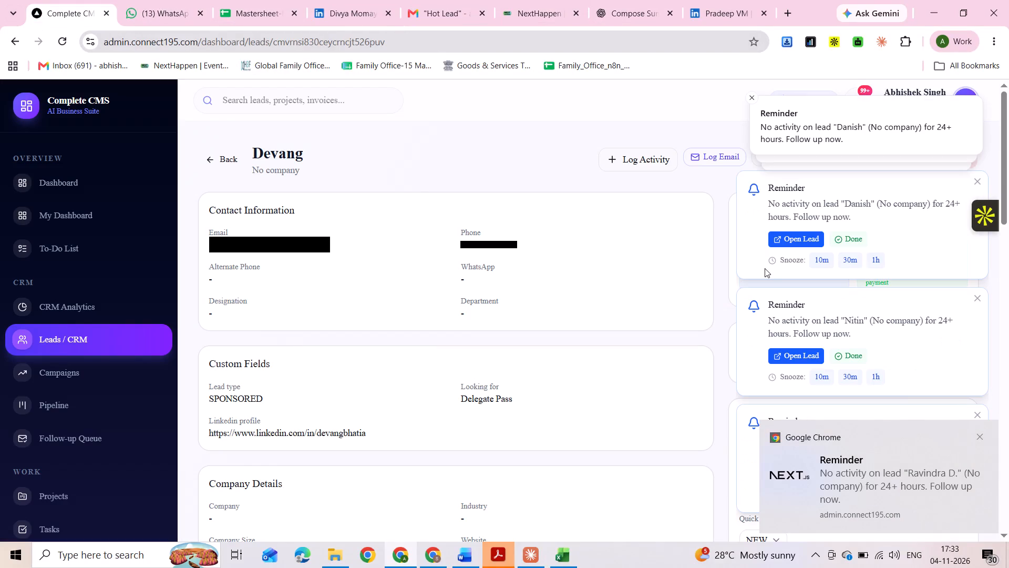
double_click(788, 243)
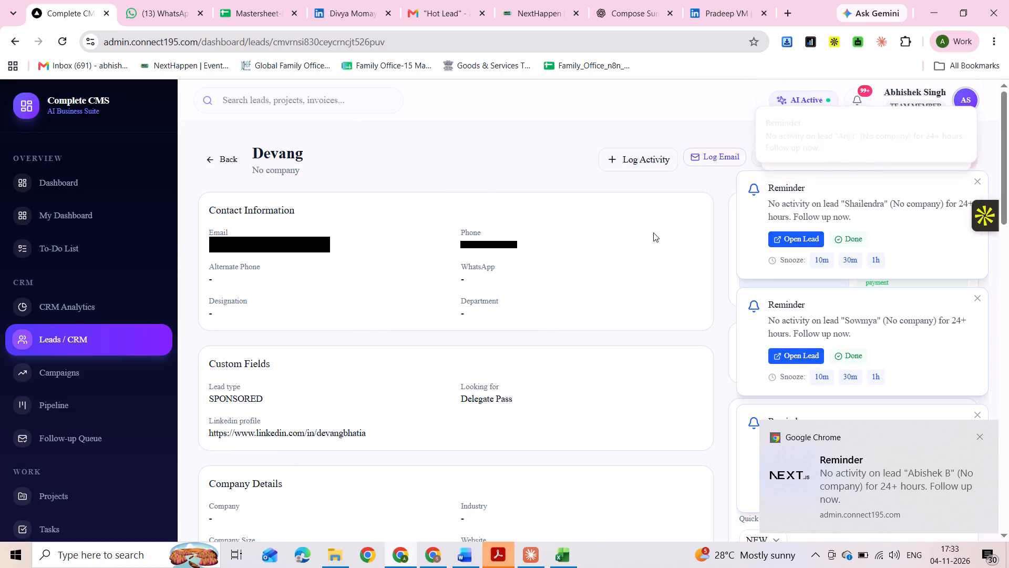
click(791, 241)
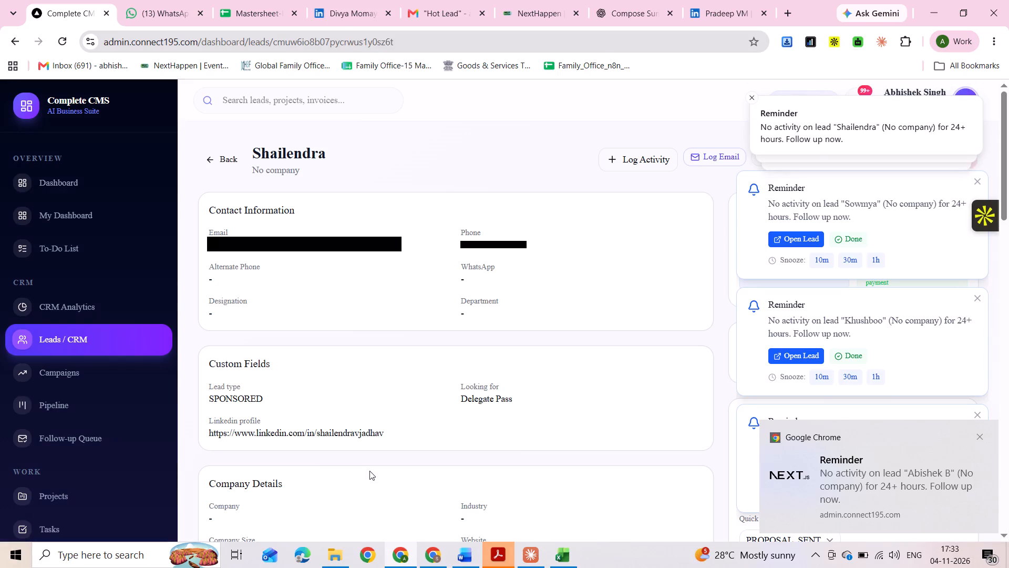
Examine Shailendra's lead record, including contact information, custom fields, company details, deal information, activity timeline and discussion.
scroll(385, 461, down, 12)
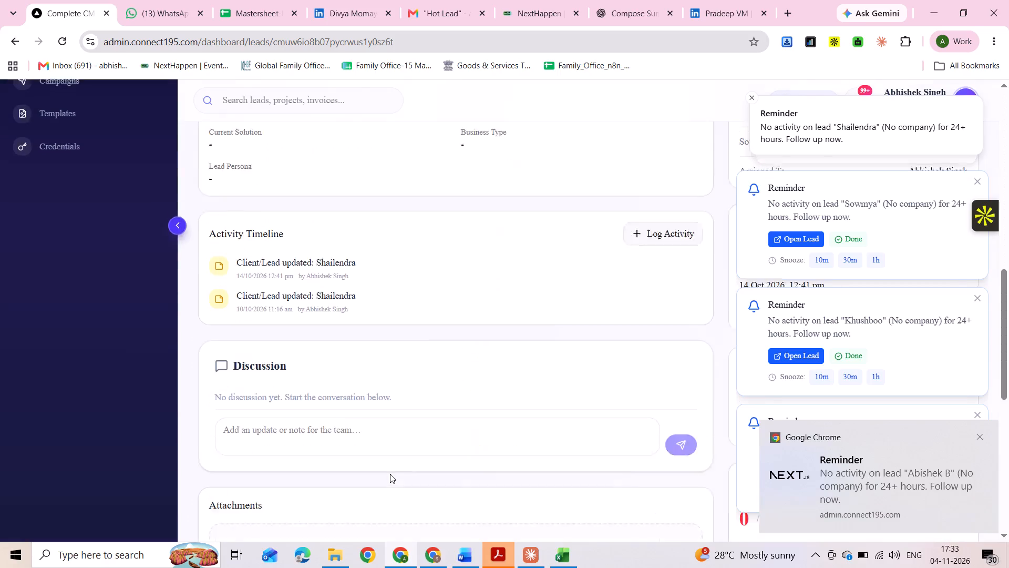
scroll(390, 474, up, 6)
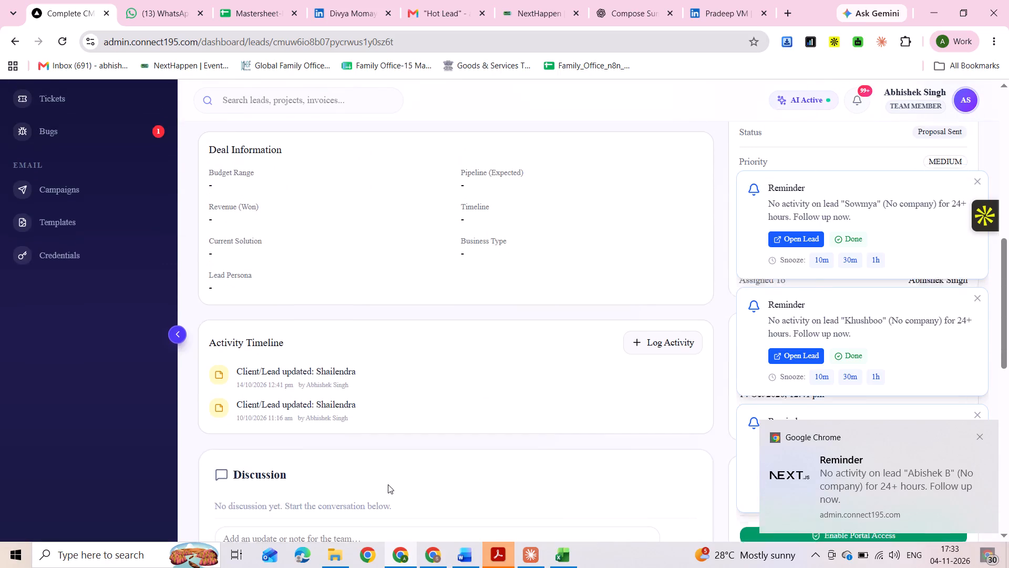
scroll(388, 484, up, 8)
scroll(388, 484, down, 6)
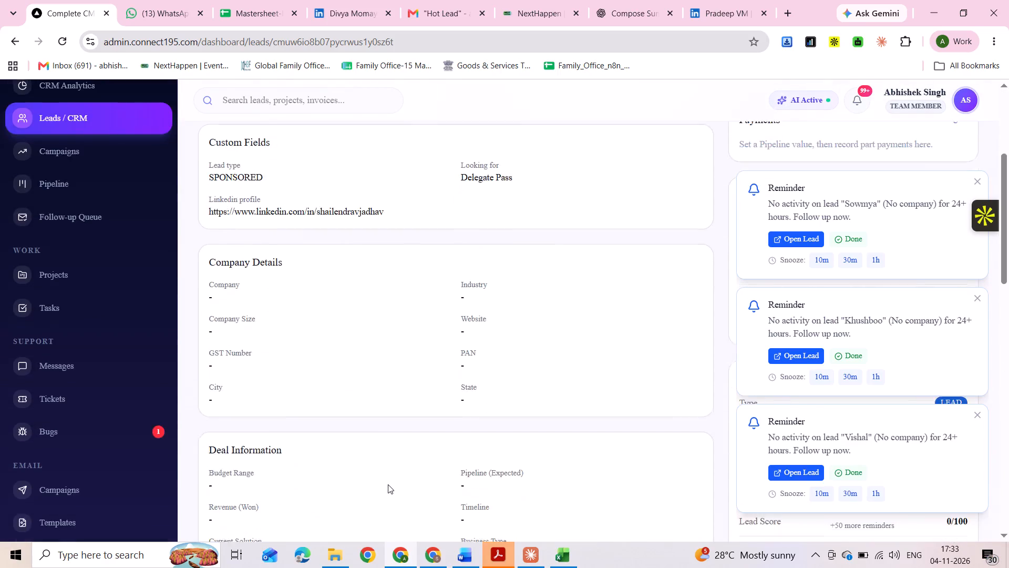
scroll(388, 484, down, 1)
scroll(388, 484, up, 11)
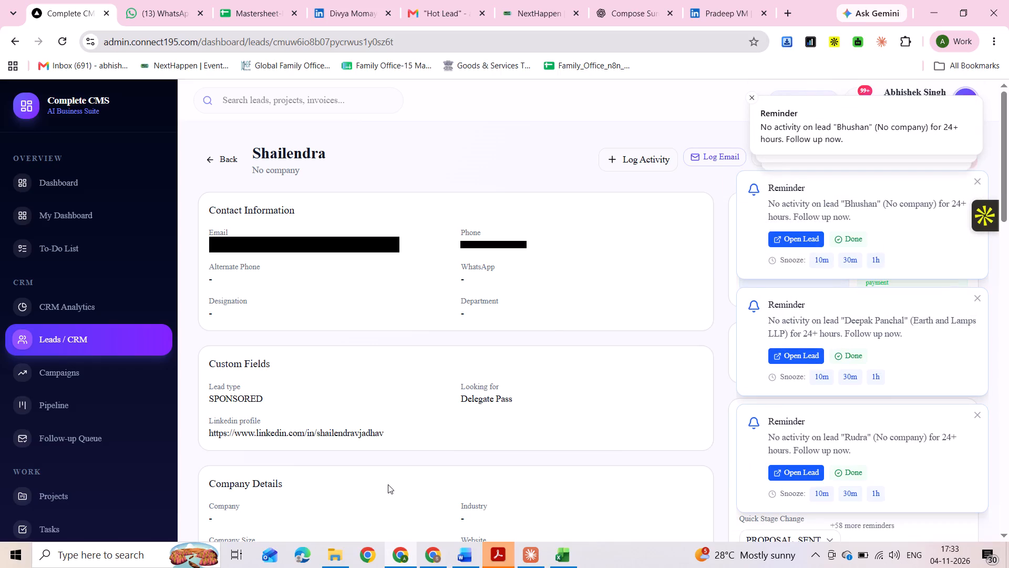
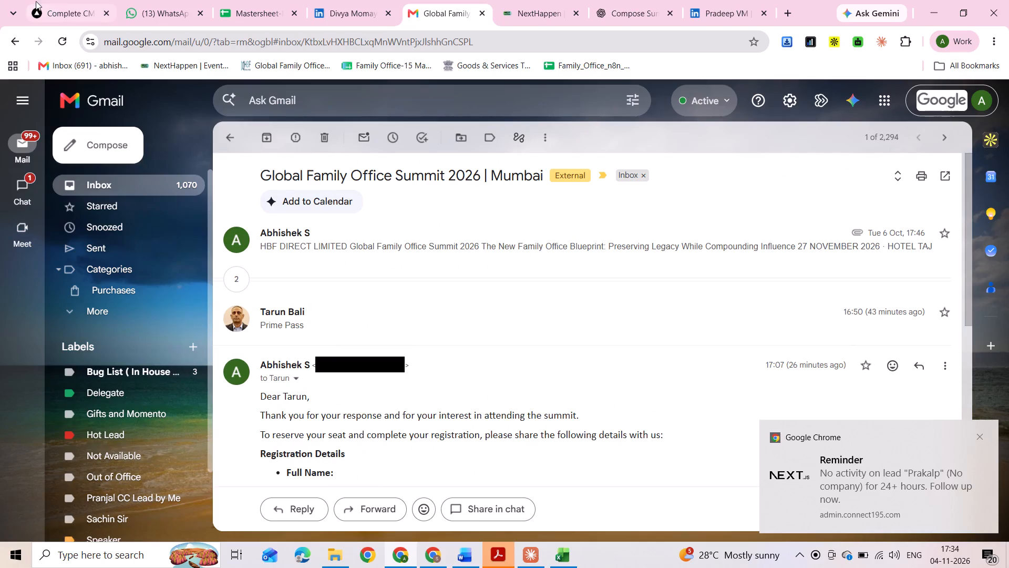
click(50, 9)
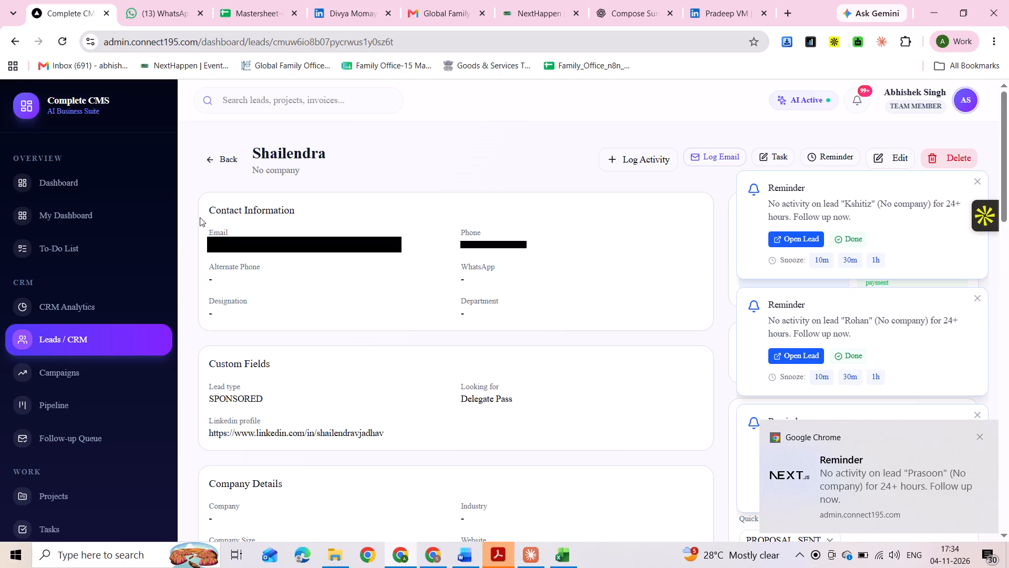
Review Shailendra's lead record, including the contact information, custom fields, activity timeline and discussion.
scroll(423, 358, down, 4)
scroll(421, 361, up, 1)
scroll(420, 361, down, 4)
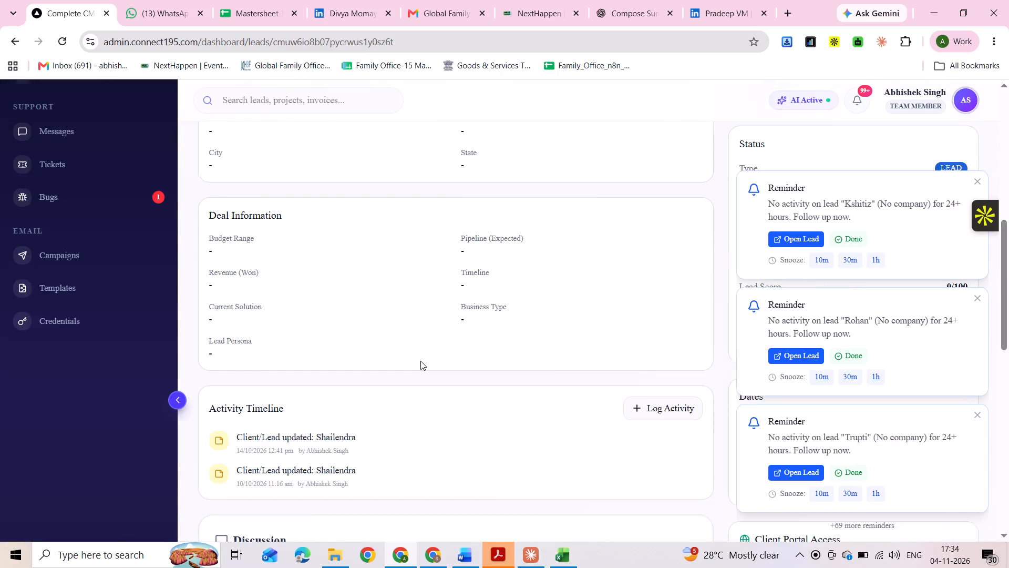
scroll(420, 361, down, 4)
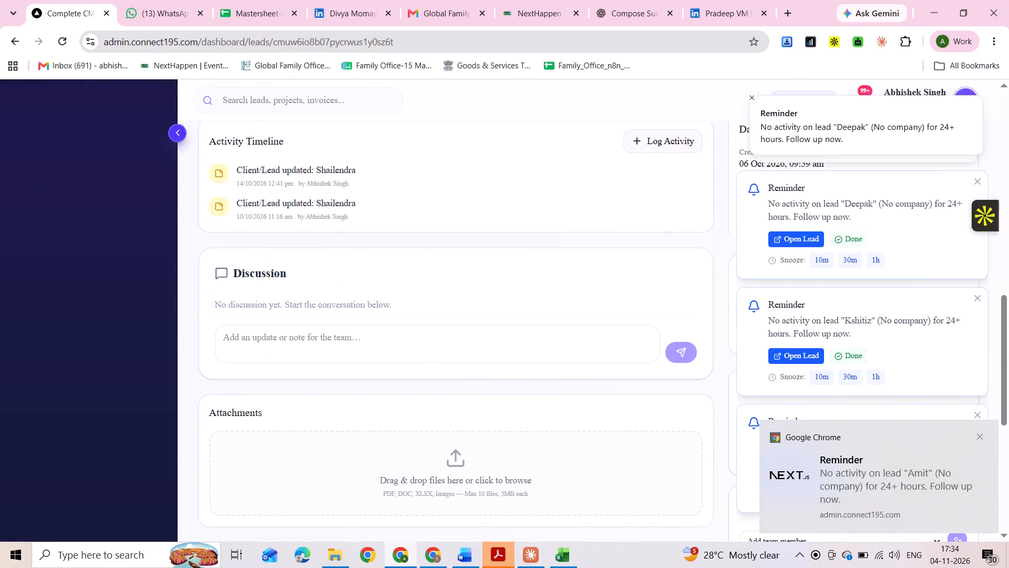
scroll(420, 361, down, 2)
scroll(420, 361, up, 1)
scroll(420, 361, down, 2)
scroll(420, 361, up, 2)
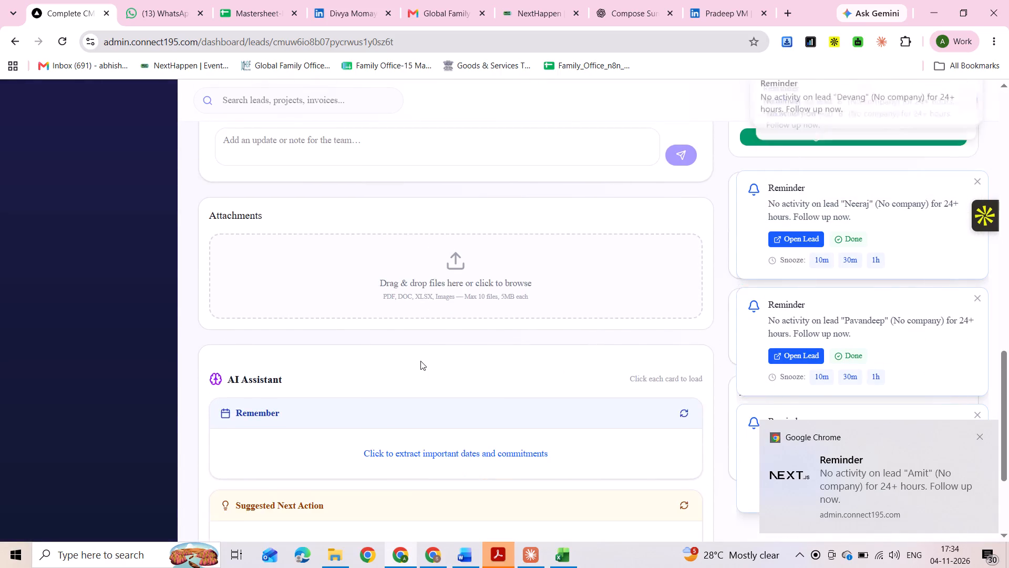
scroll(420, 361, up, 18)
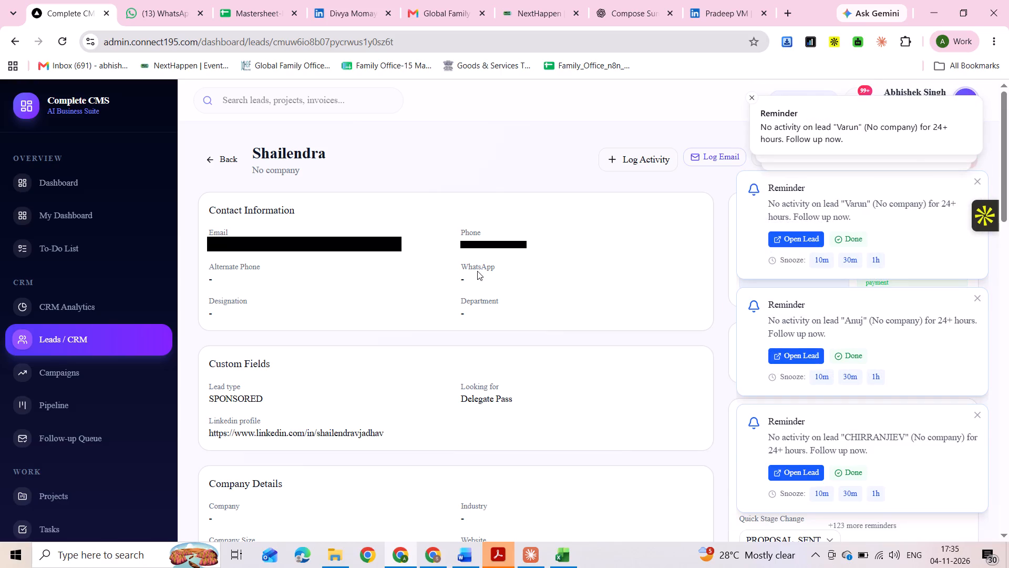
scroll(400, 333, down, 1)
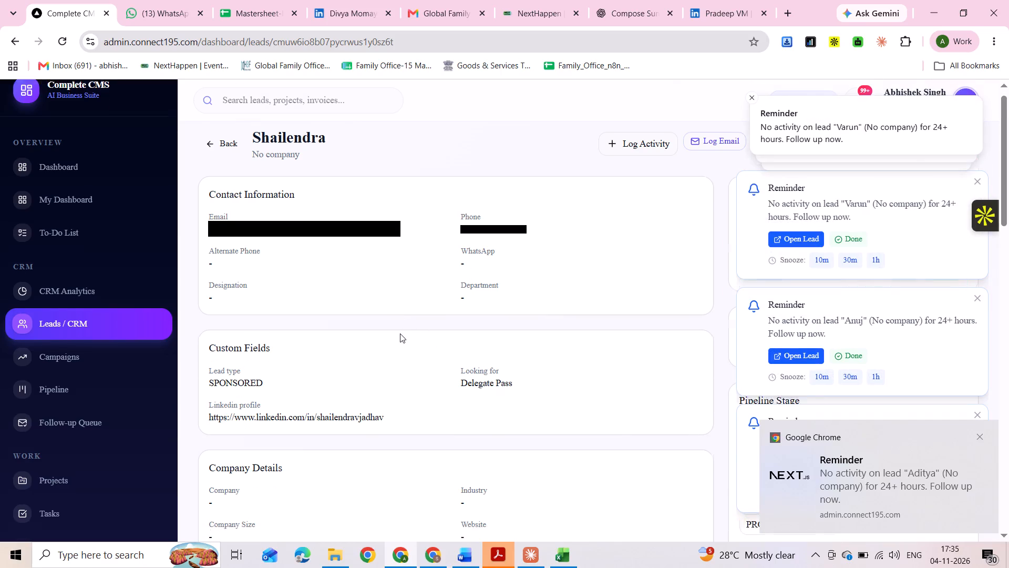
scroll(400, 333, down, 1)
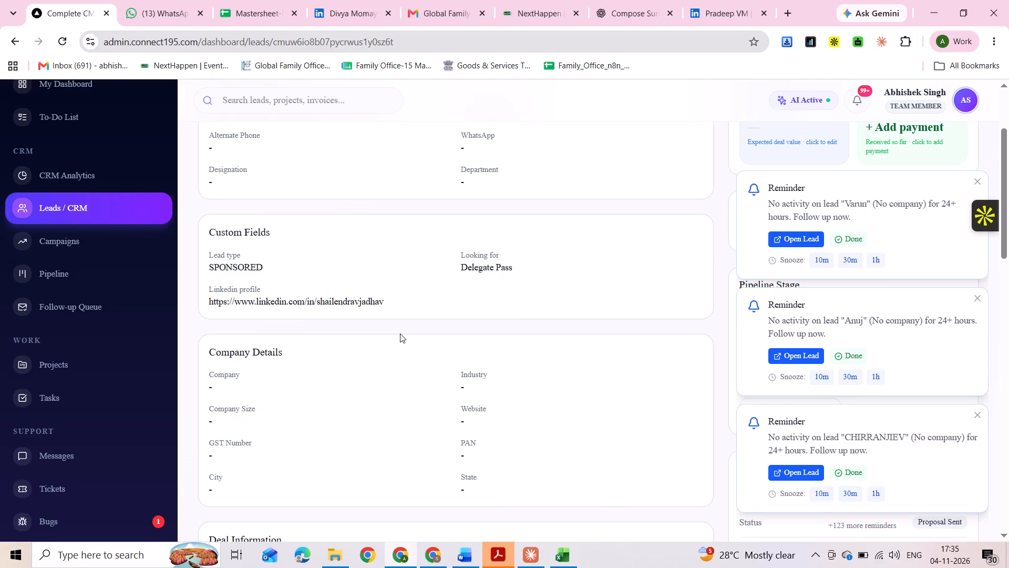
scroll(400, 333, up, 4)
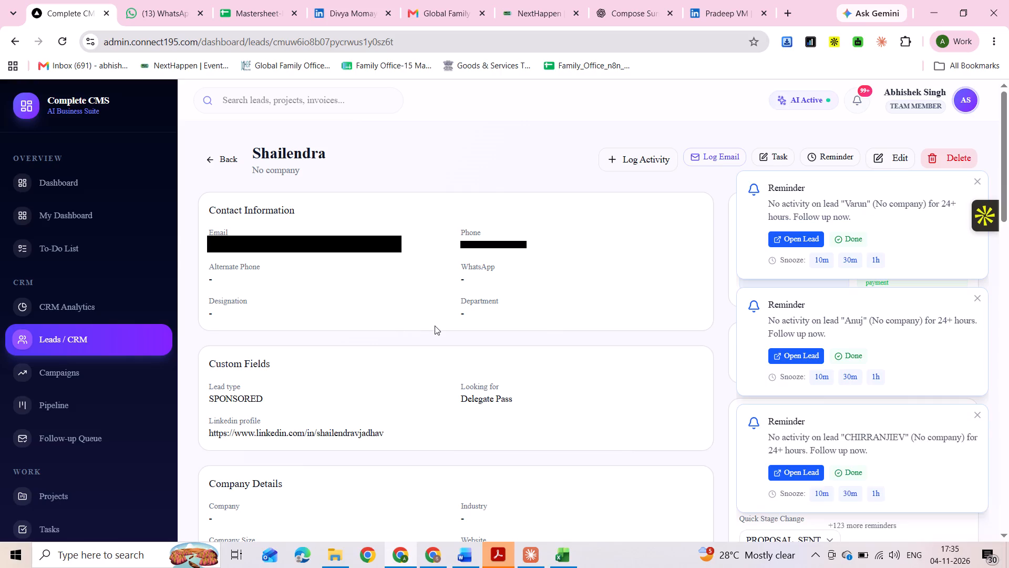
scroll(435, 326, down, 1)
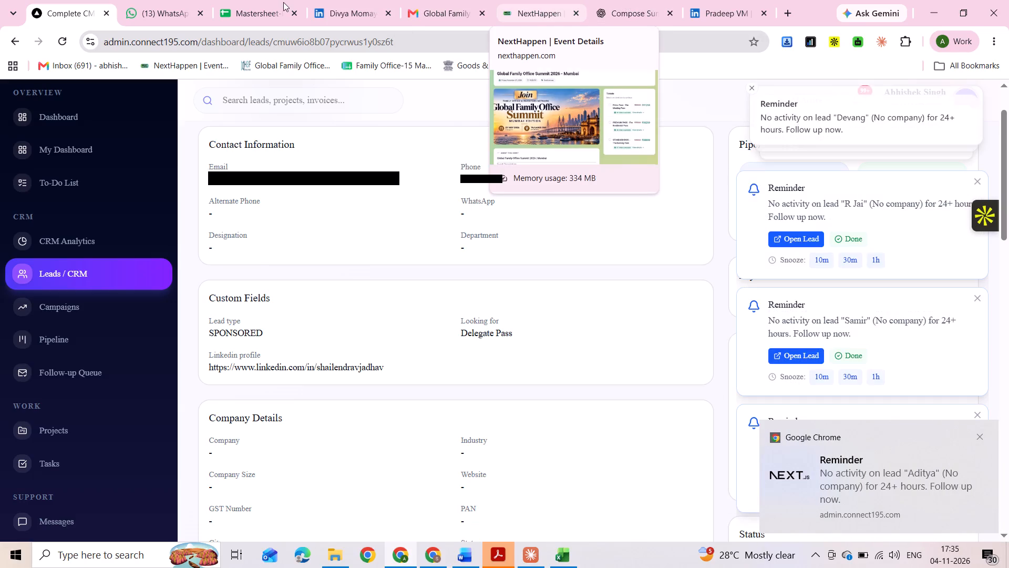
Check the discounted pass prices in the Mastersheet-Family Office 2026 spreadsheet, and return to Shailendra's lead record.
click(273, 13)
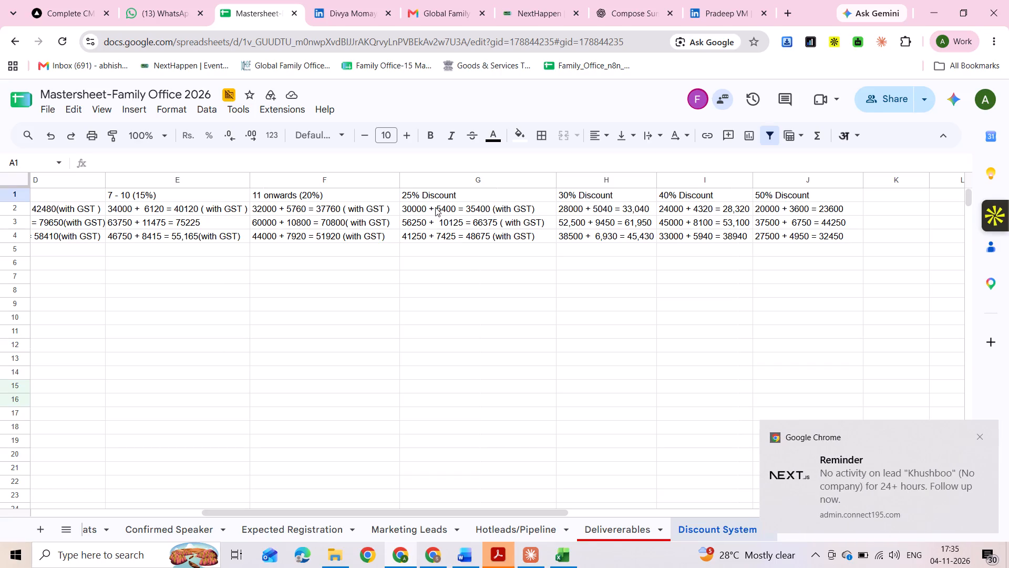
click(71, 9)
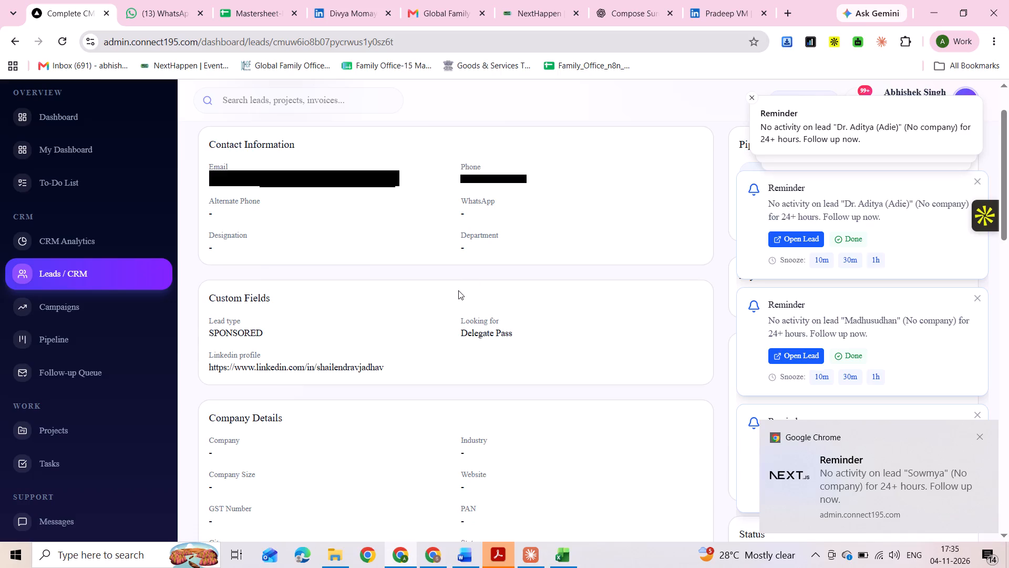
Post the note "He is checking the commercials and get back to me" in the discussion of Shailendra's lead record.
scroll(454, 295, down, 4)
scroll(436, 334, down, 6)
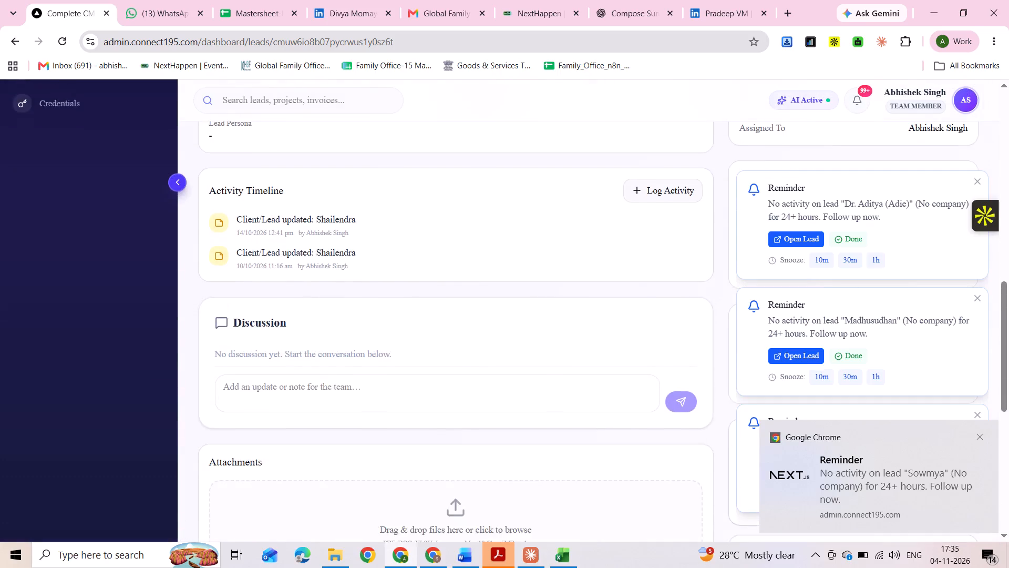
click(295, 317)
click(295, 335)
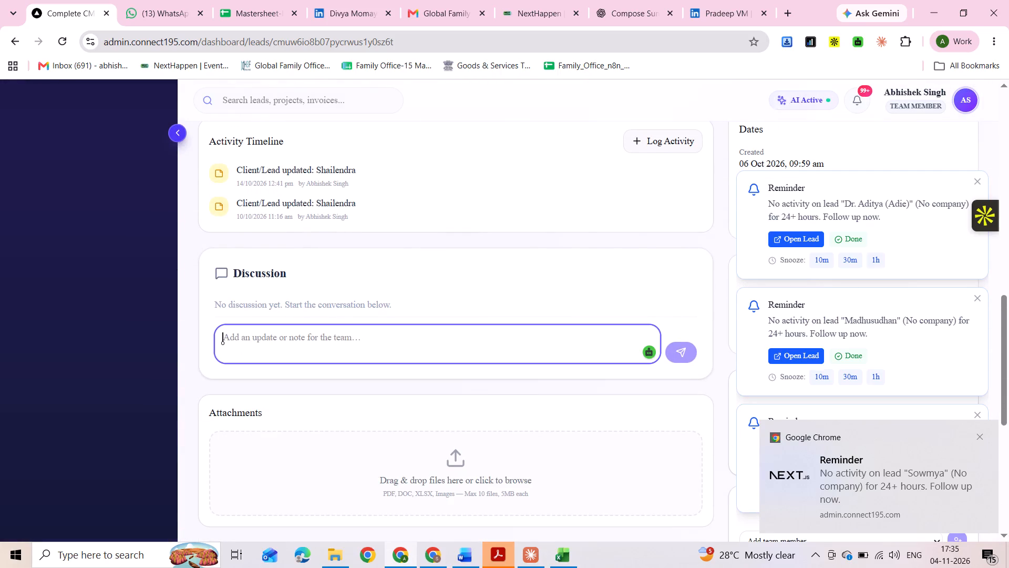
text(He is chek)
key(BackSpace)
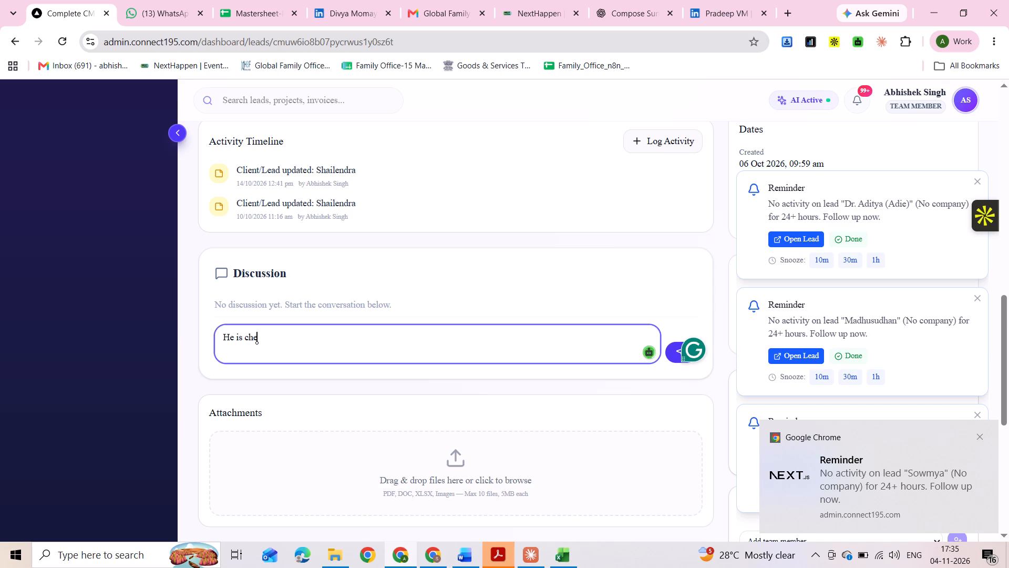
text(cking the commeric)
key(BackSpace)
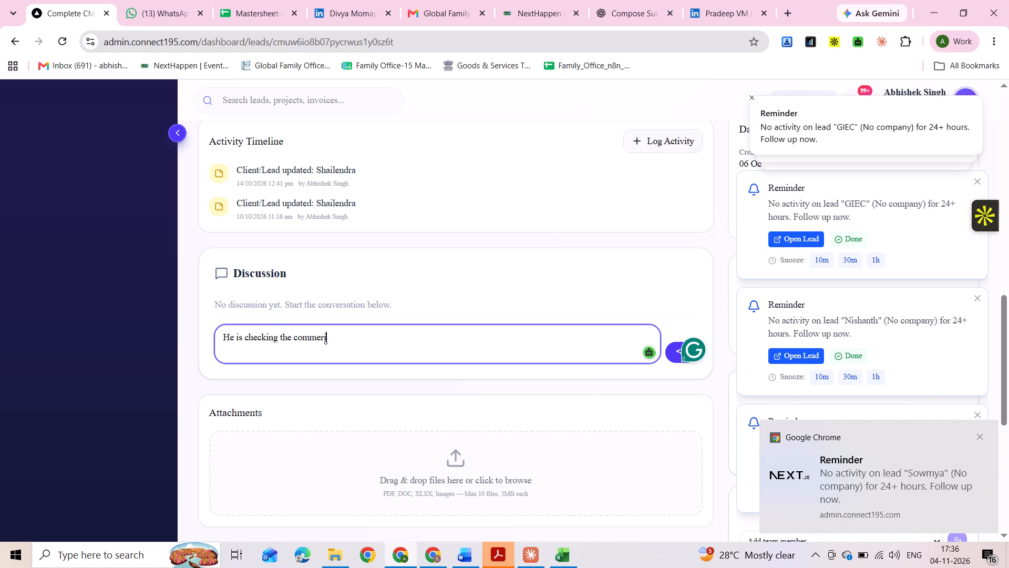
key(BackSpace)
text(cials and get)
key(space)
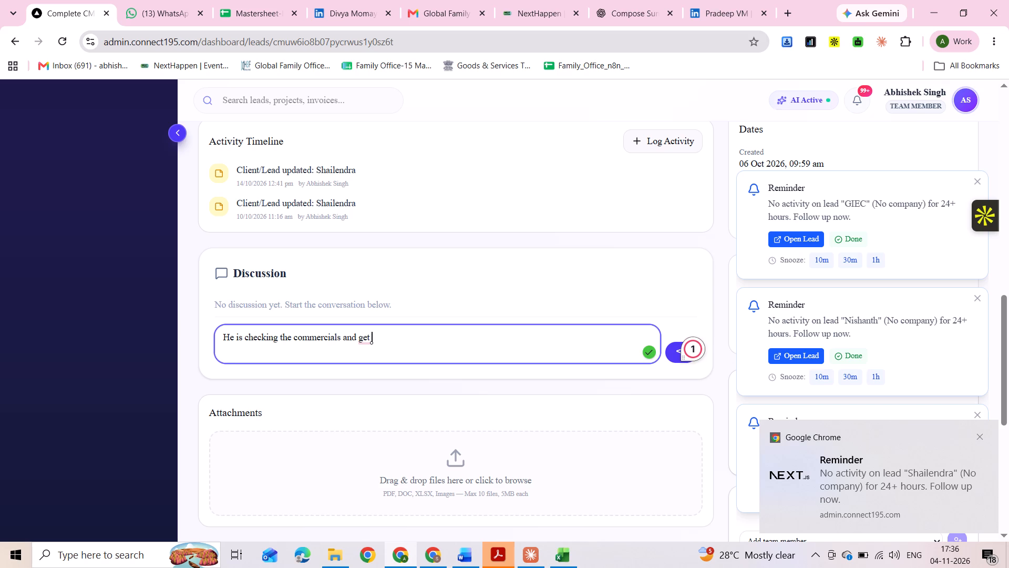
text(back to me)
key(space)
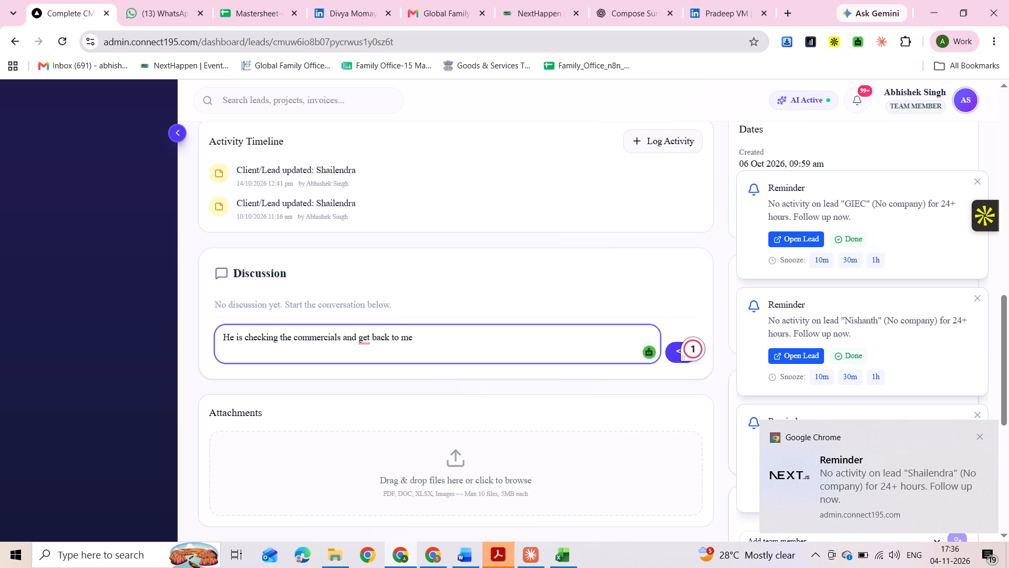
click(677, 353)
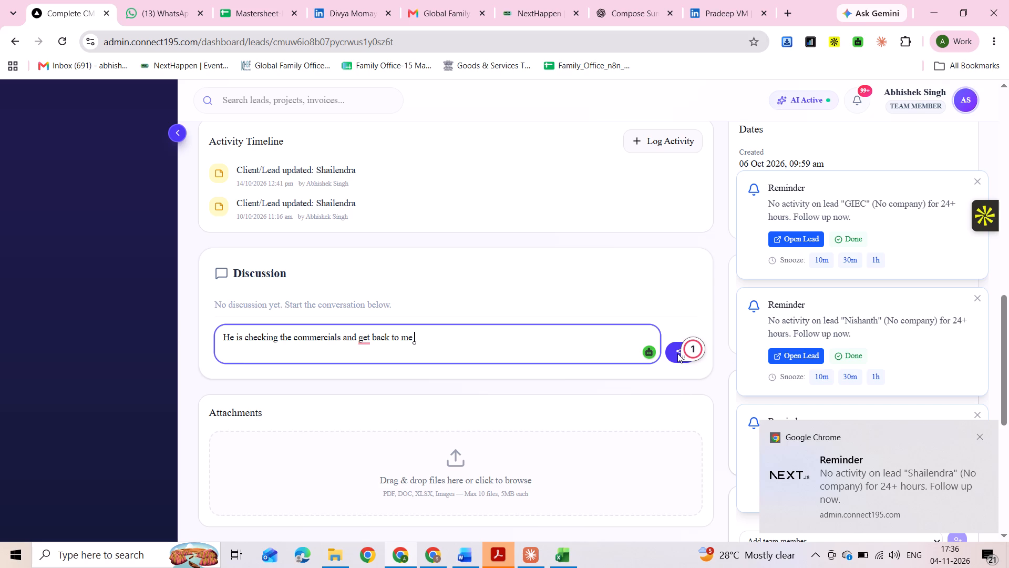
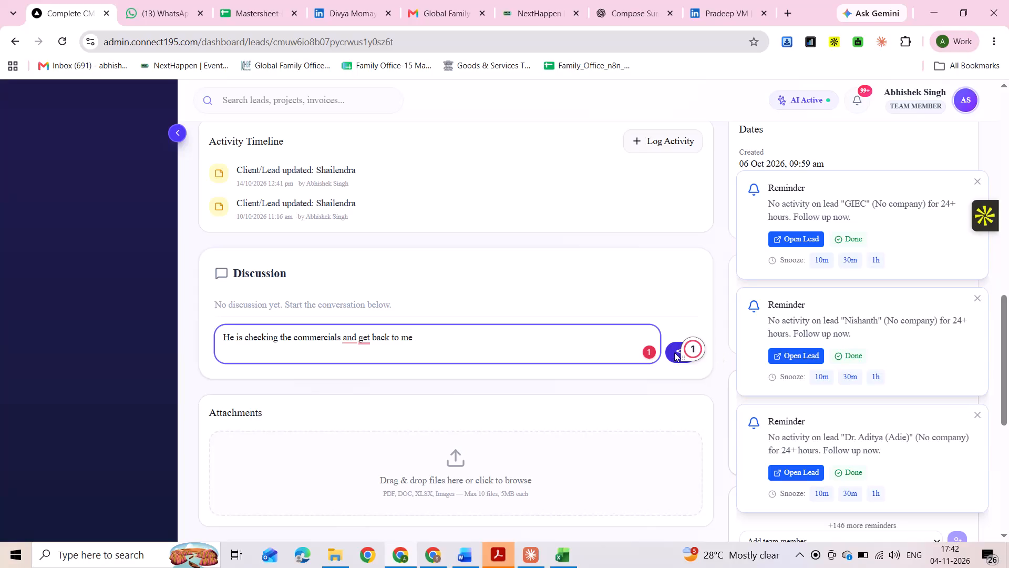
Post the drafted note "He is checking the commercials and get back to me" in the discussion of Shailendra's lead record.
click(675, 352)
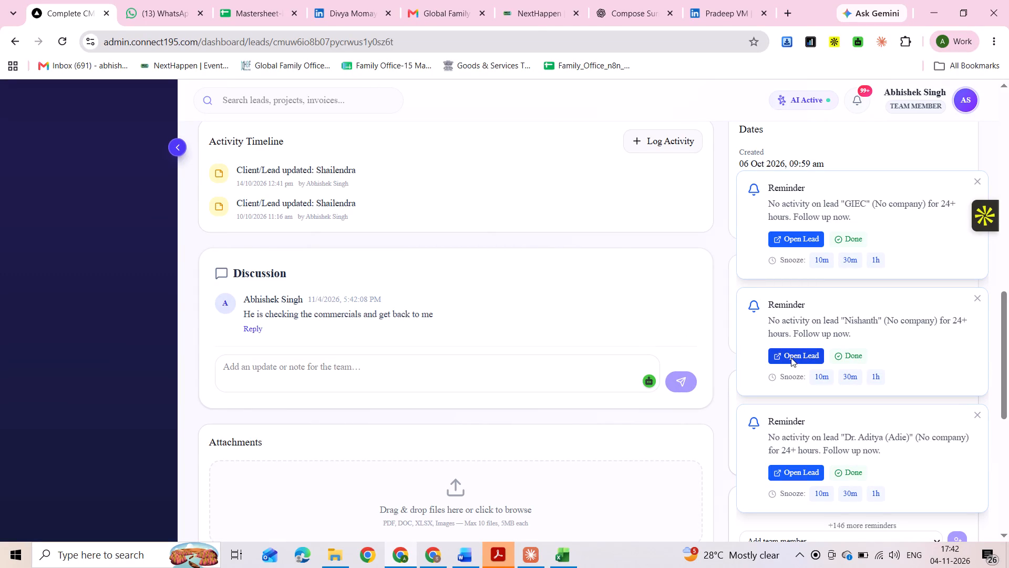
Open Nishanth's lead record from the 24-hour inactivity reminder.
click(791, 358)
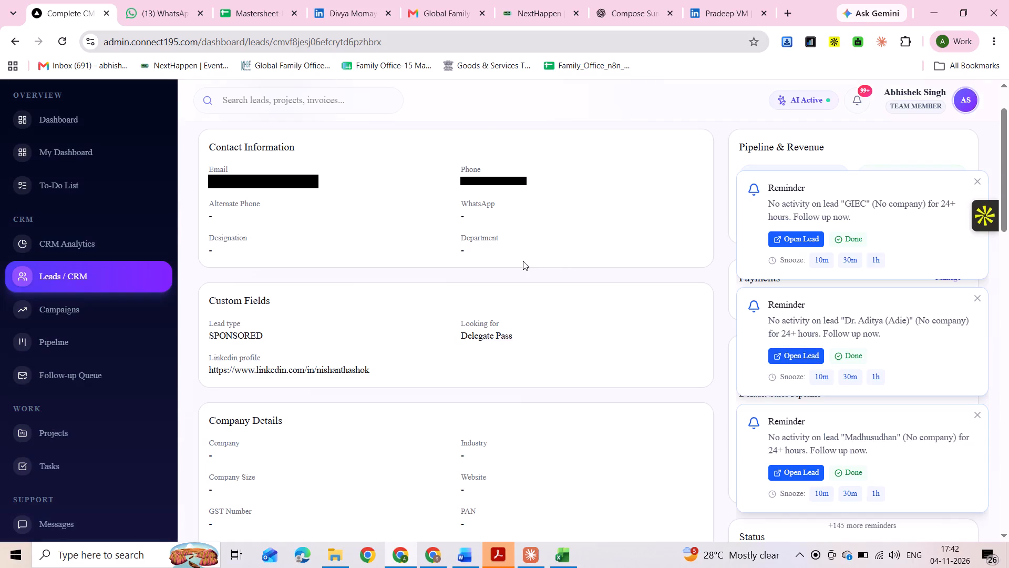
click(320, 177)
click(210, 172)
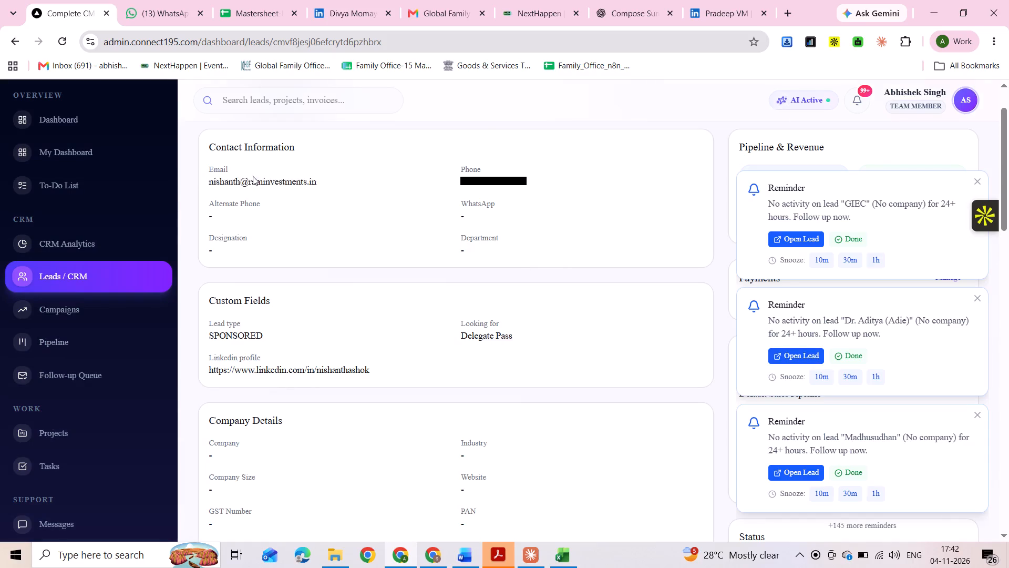
drag(324, 185, 205, 180)
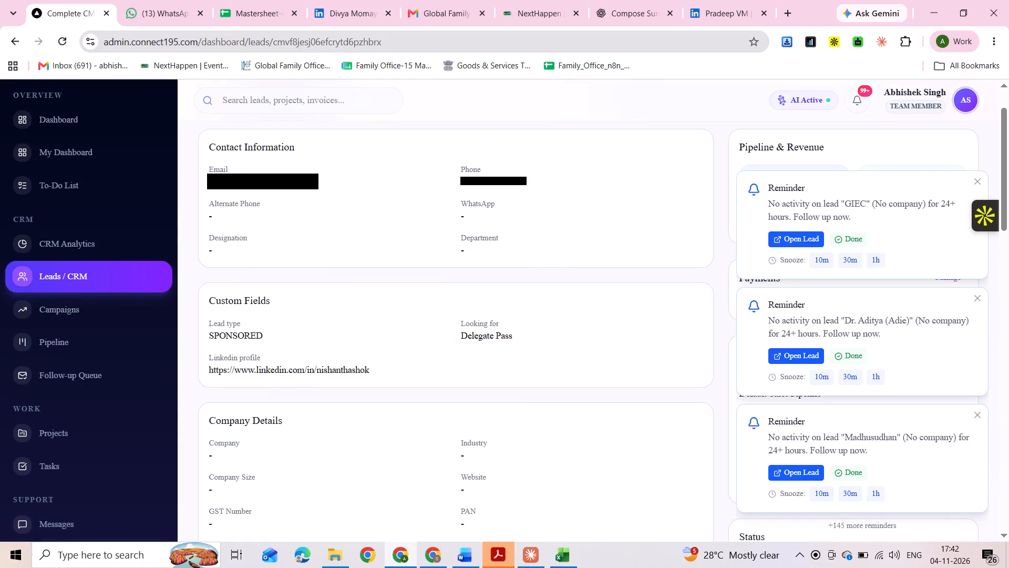
key(ctrl+c)
key(ctrl+c)
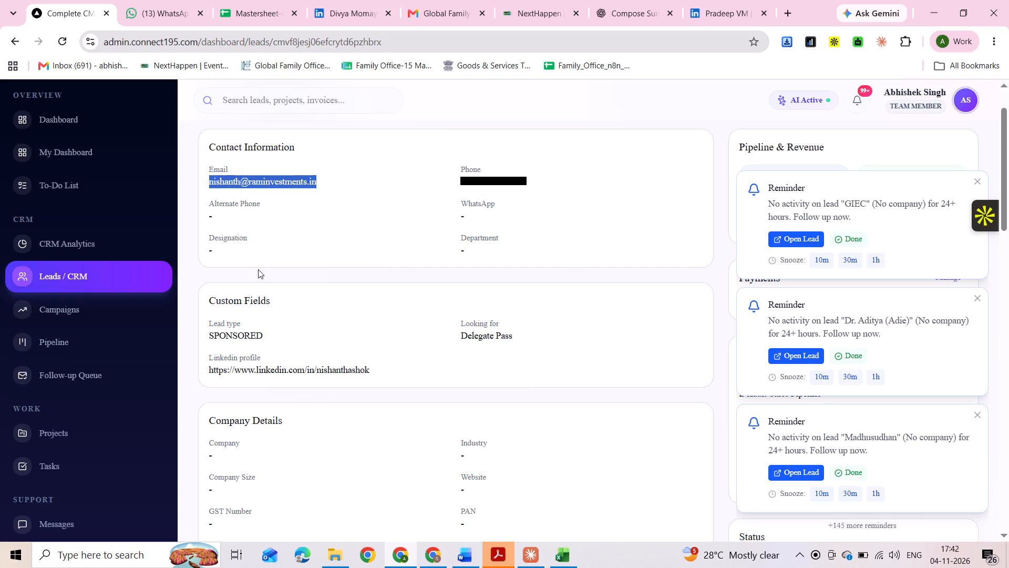
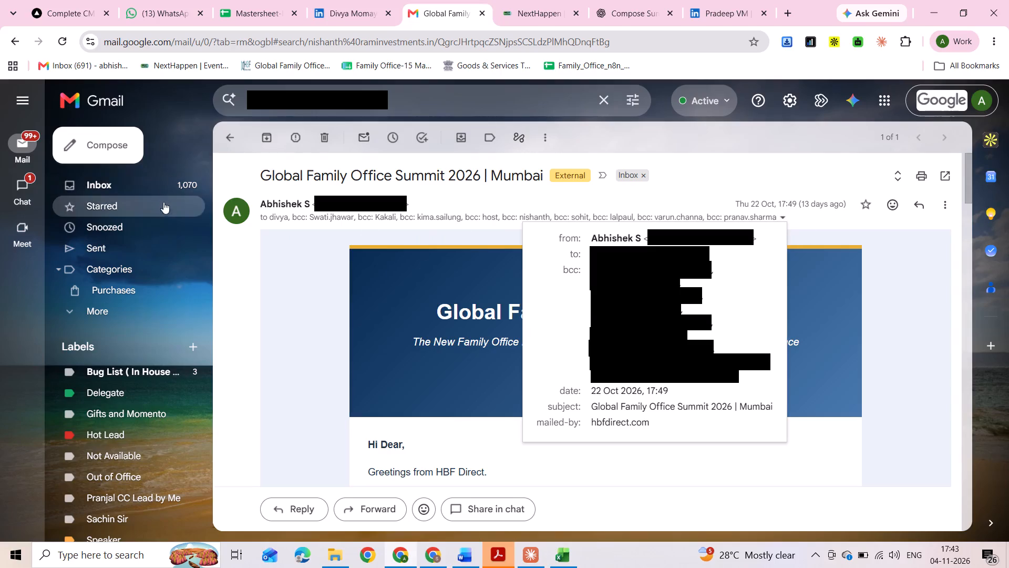
Return to Nishanth's lead record in the CRM and check its activity timeline and discussion notes.
click(67, 3)
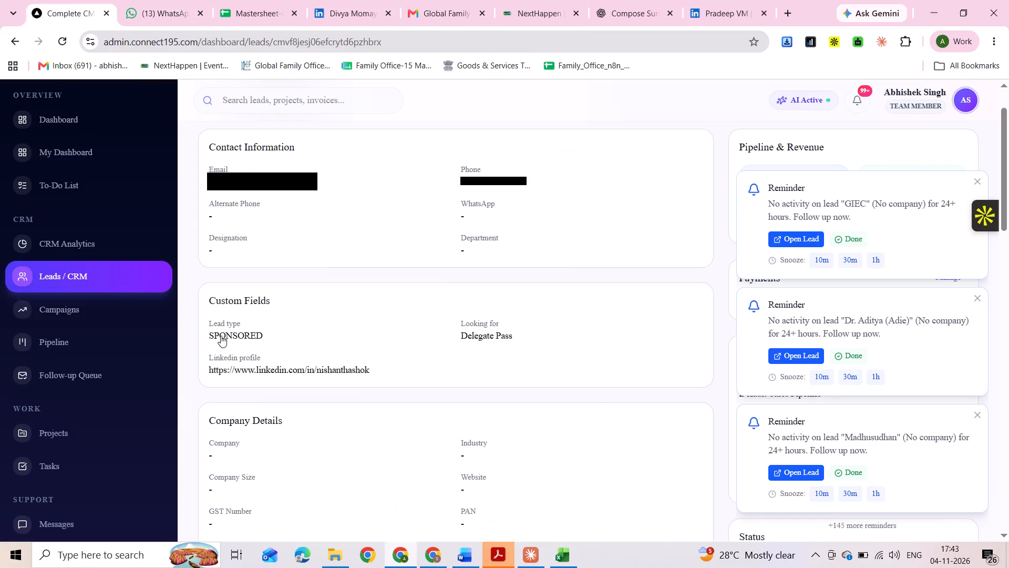
scroll(271, 352, down, 9)
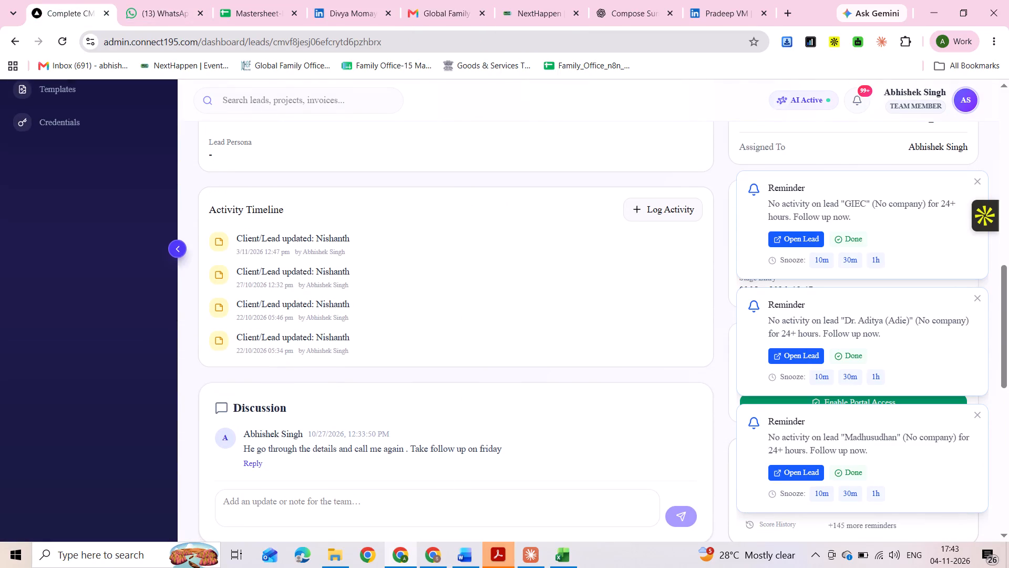
Review the contact information and custom fields in Nishanth's lead record.
scroll(435, 499, up, 12)
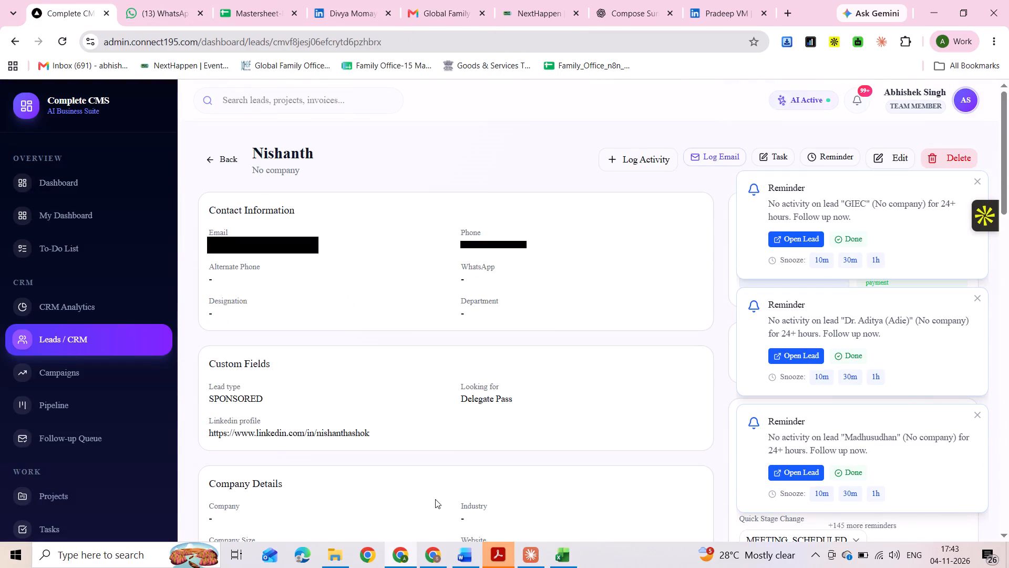
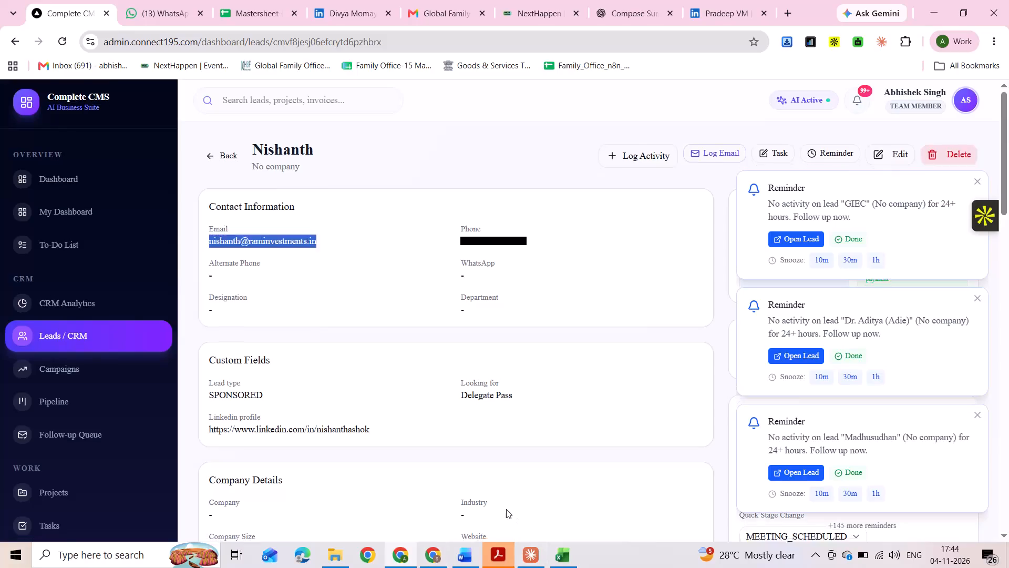
Examine Nishanth's lead record, including contact information, custom fields, deal information, activity timeline and discussion note.
scroll(427, 450, down, 4)
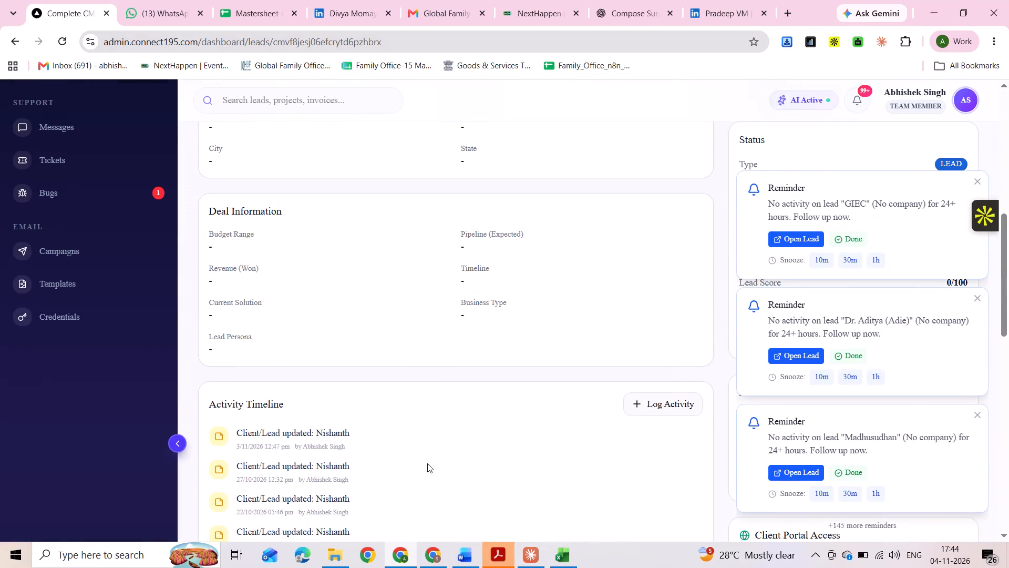
scroll(427, 468, down, 4)
scroll(422, 475, up, 1)
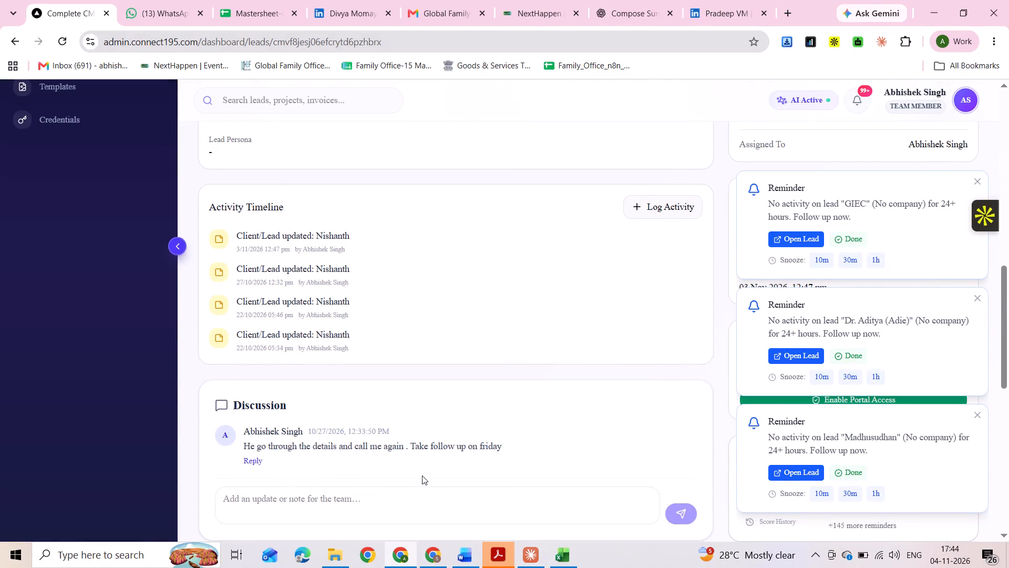
scroll(410, 476, up, 11)
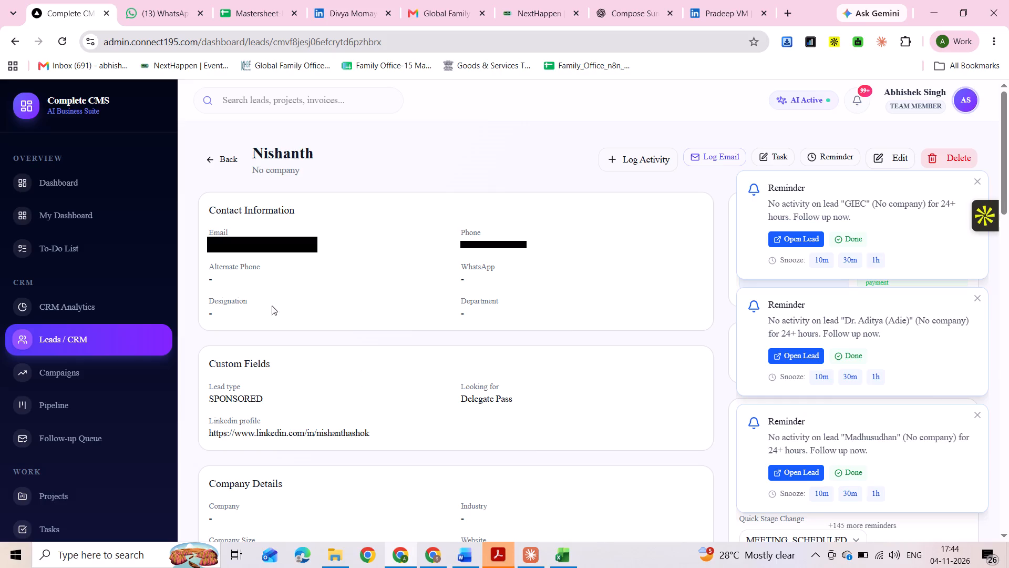
click(290, 302)
scroll(318, 294, down, 6)
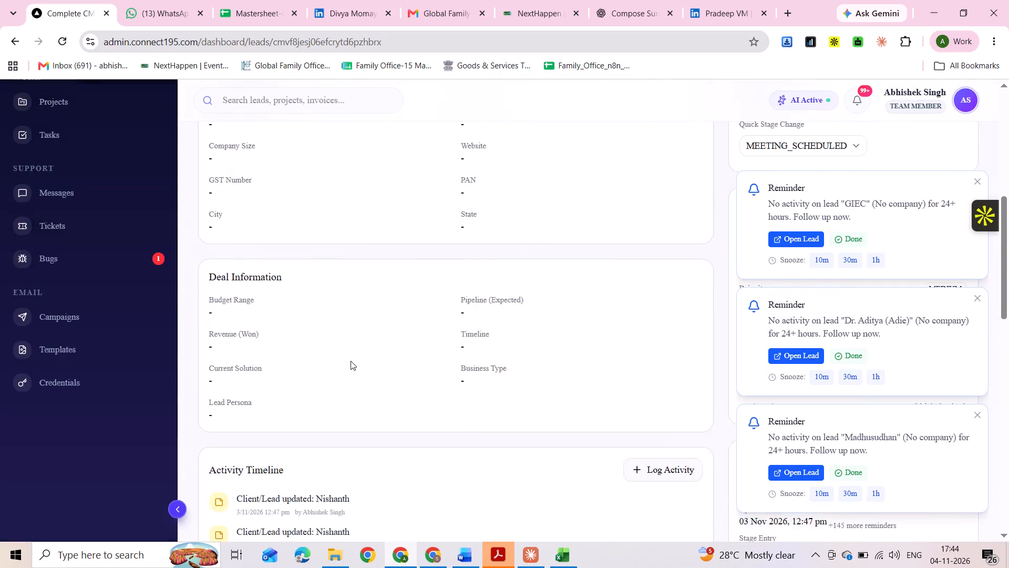
scroll(351, 361, down, 5)
scroll(374, 402, up, 1)
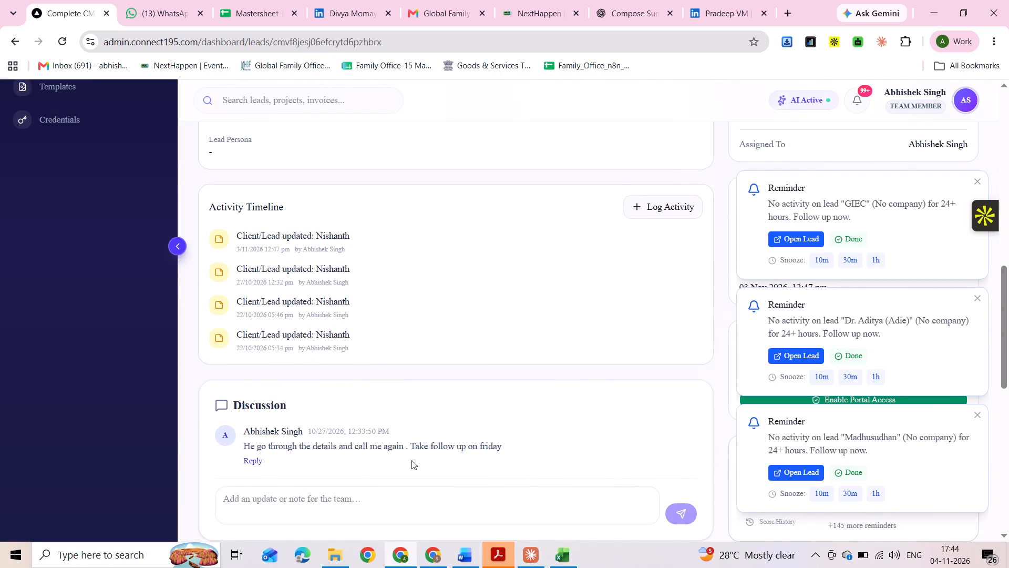
scroll(411, 455, up, 8)
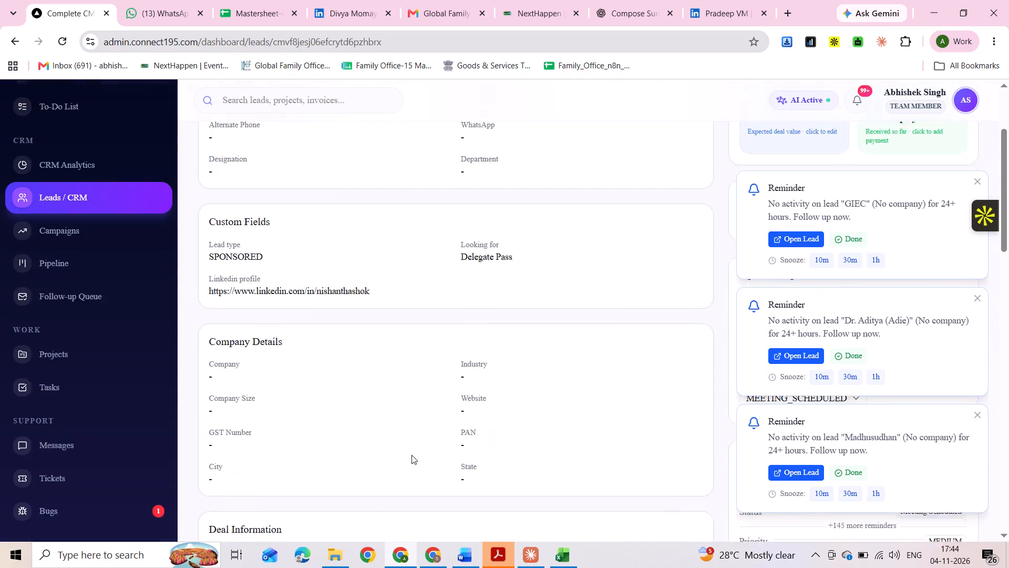
scroll(411, 455, up, 3)
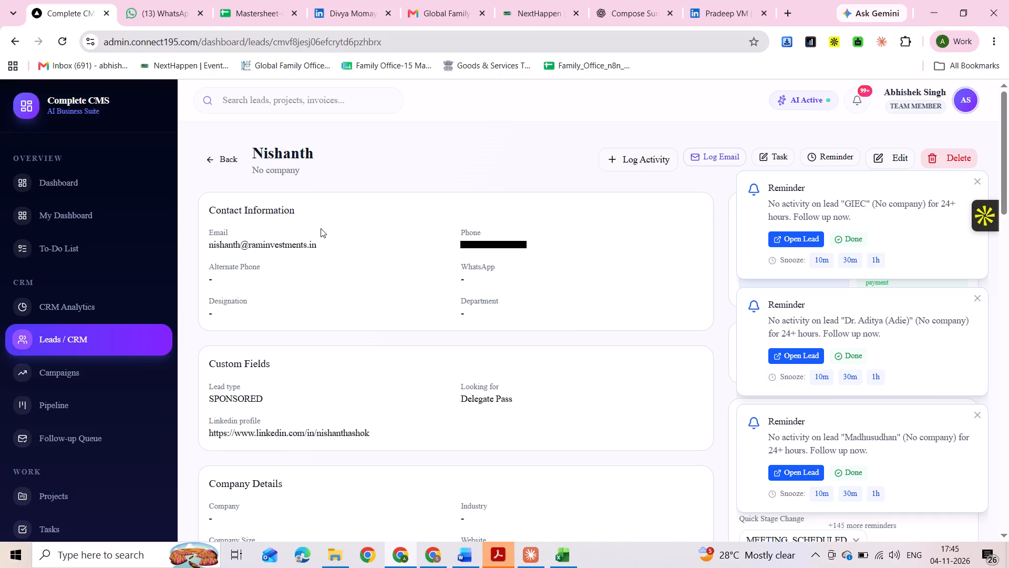
click(330, 246)
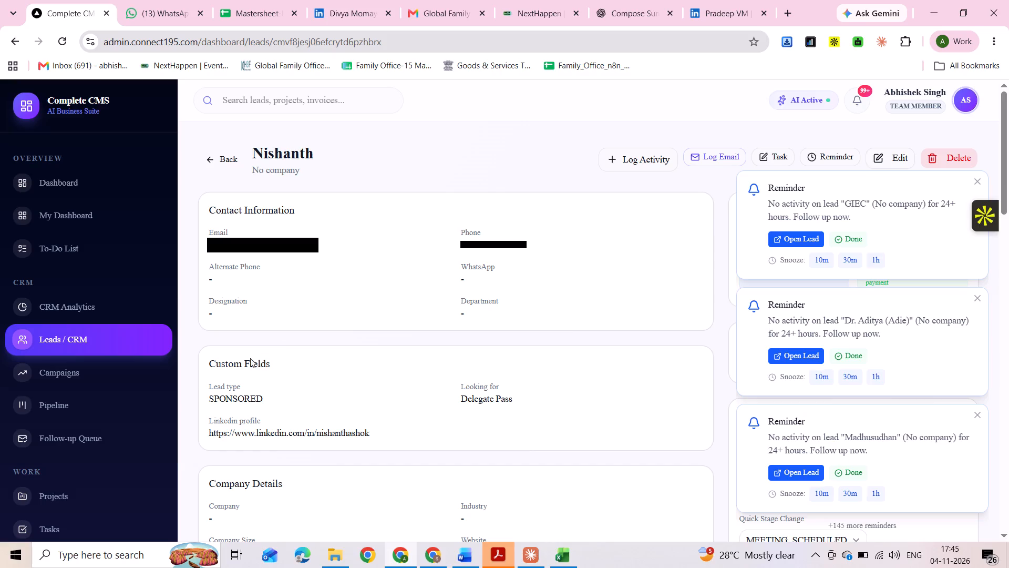
scroll(207, 432, down, 4)
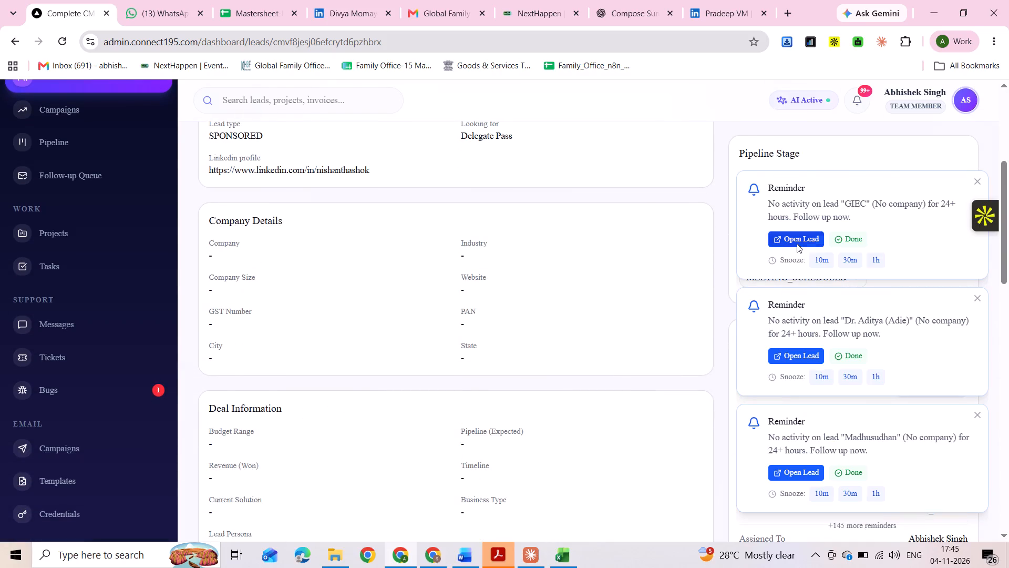
scroll(262, 381, down, 4)
scroll(271, 434, down, 3)
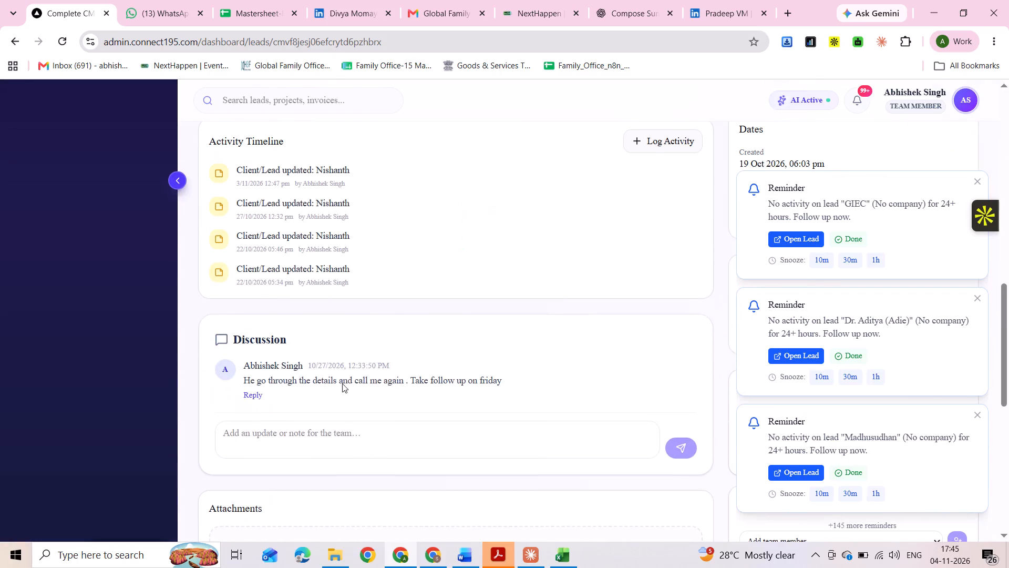
scroll(342, 383, up, 15)
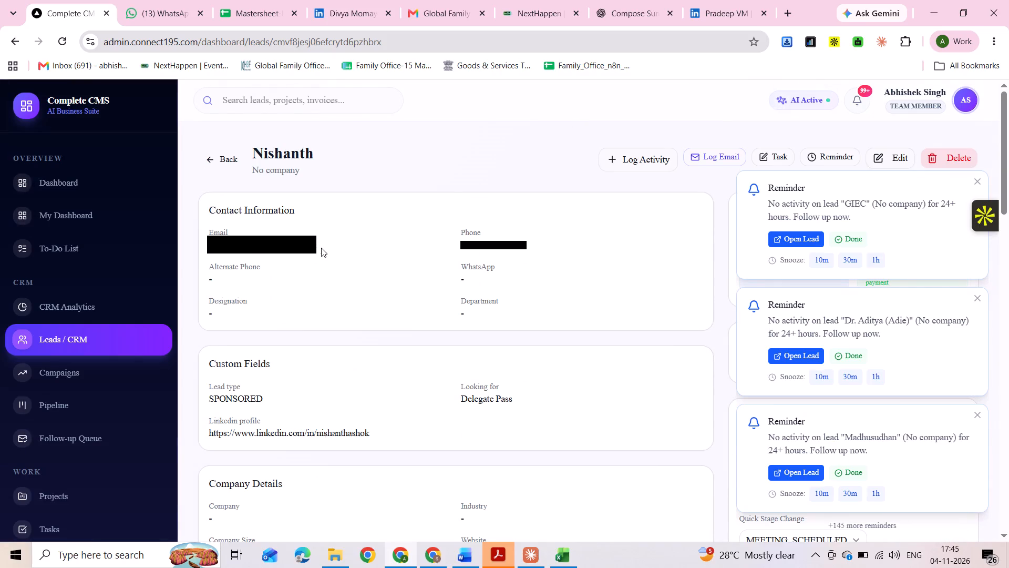
Copy Nishanth's e-mail address from the lead record into the Email ID column of row 3 in the Excel call sheet.
drag(323, 246, 207, 249)
key(ctrl+c)
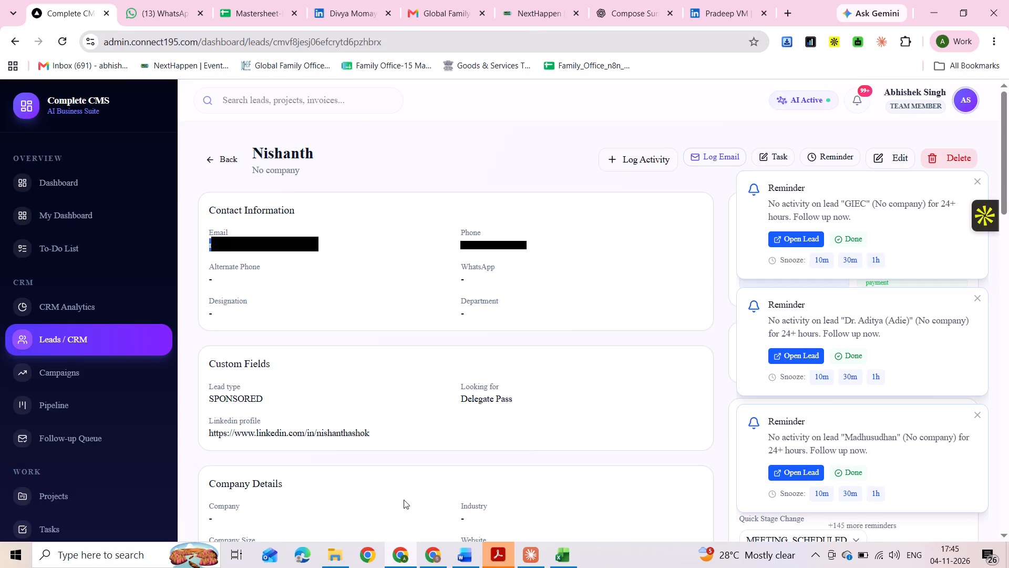
click(557, 556)
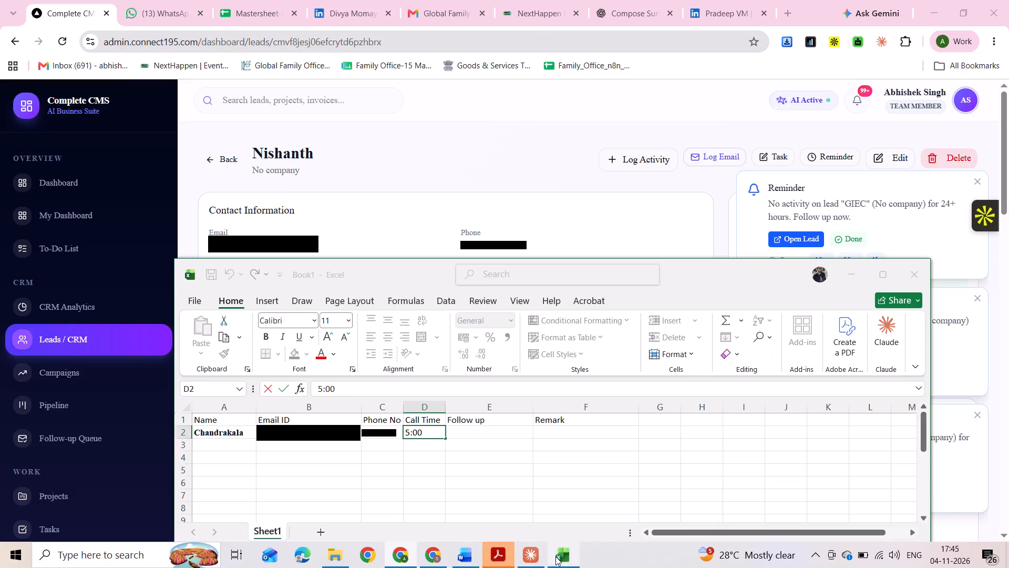
click(279, 445)
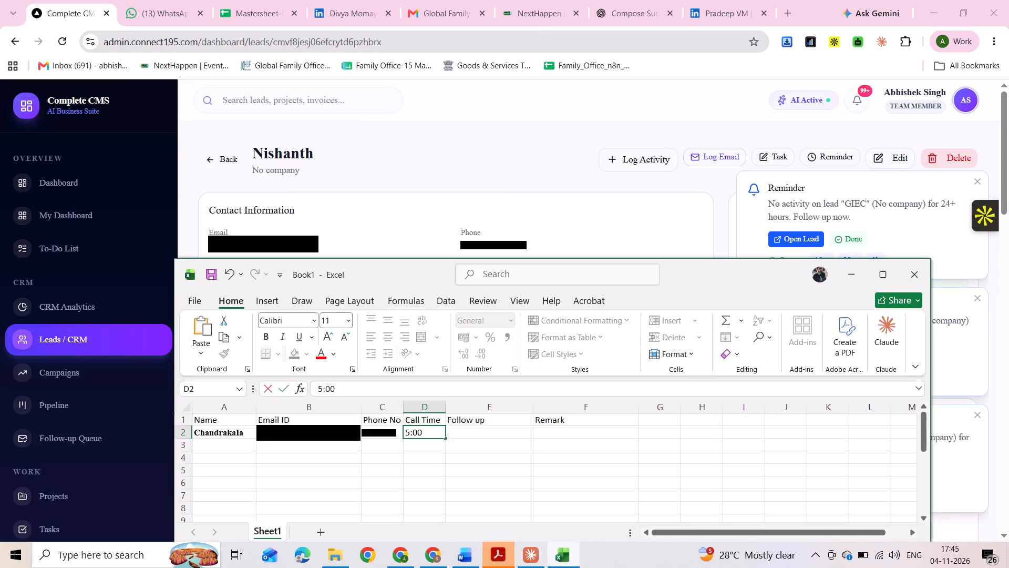
click(279, 445)
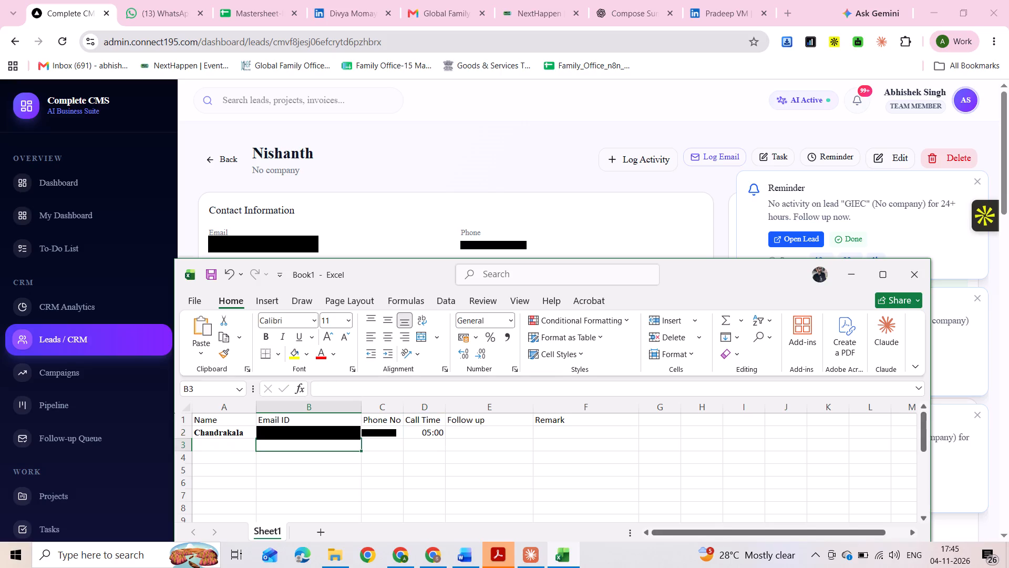
key(ctrl+v)
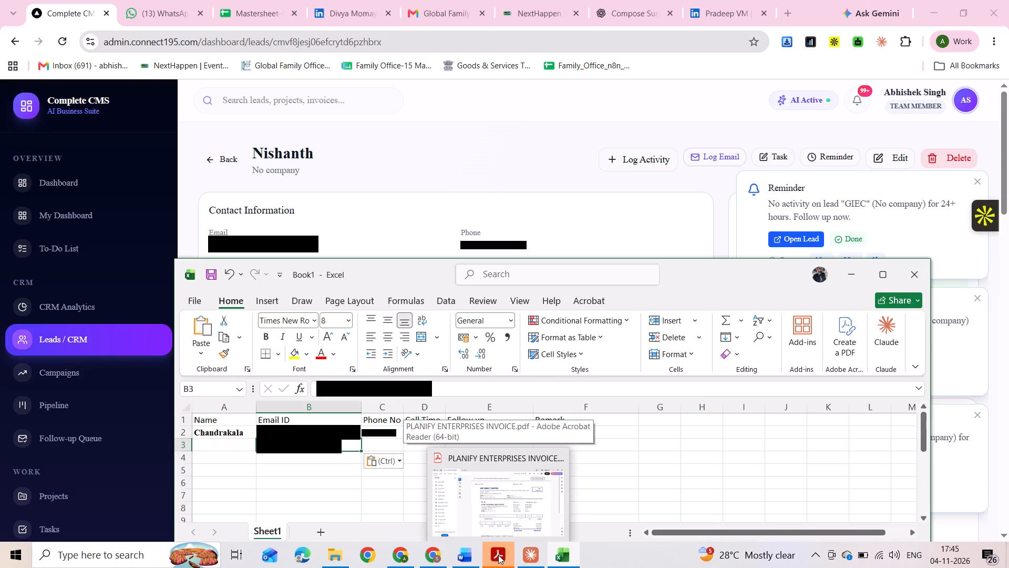
Switch to the NextHappen orders page and examine the Mumbai summit orders' prices, coupon codes and payment statuses.
click(438, 553)
scroll(467, 435, up, 6)
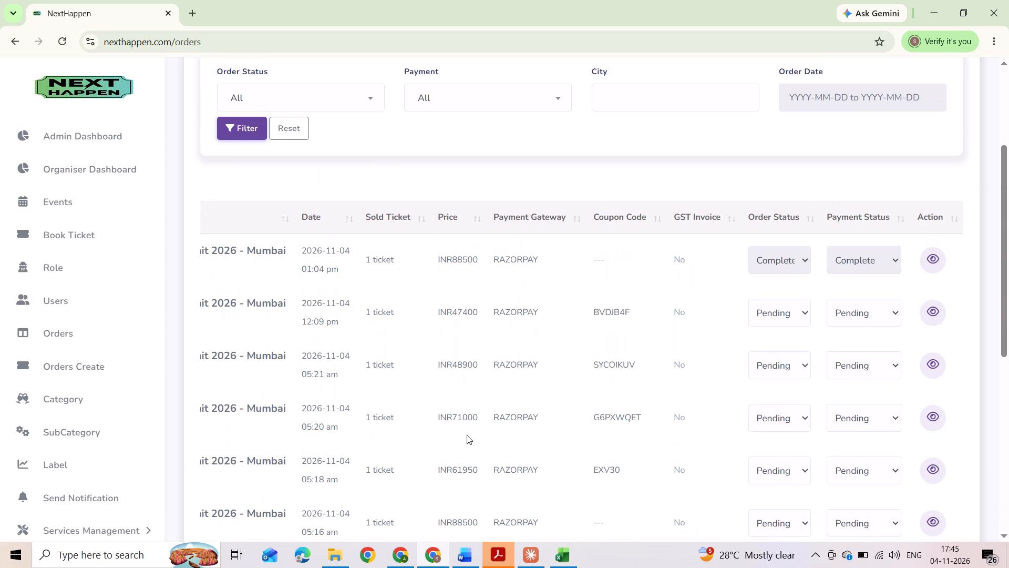
scroll(464, 435, down, 1)
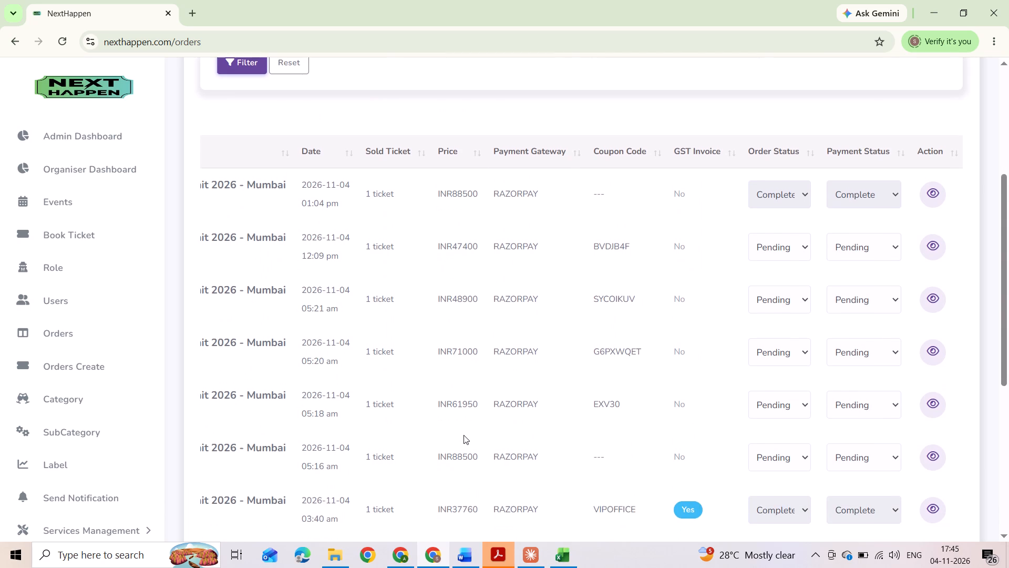
scroll(464, 435, down, 3)
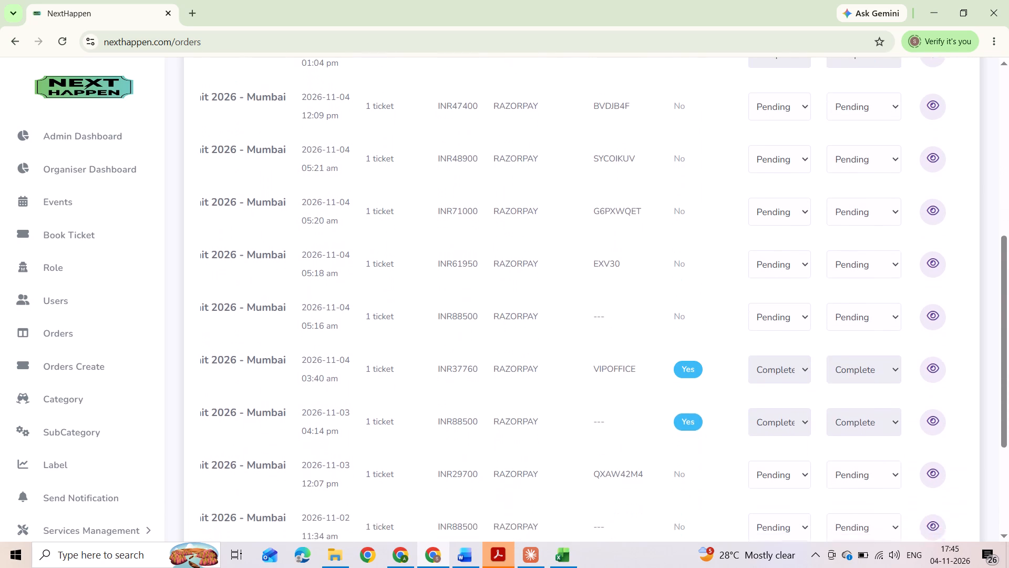
scroll(464, 435, down, 3)
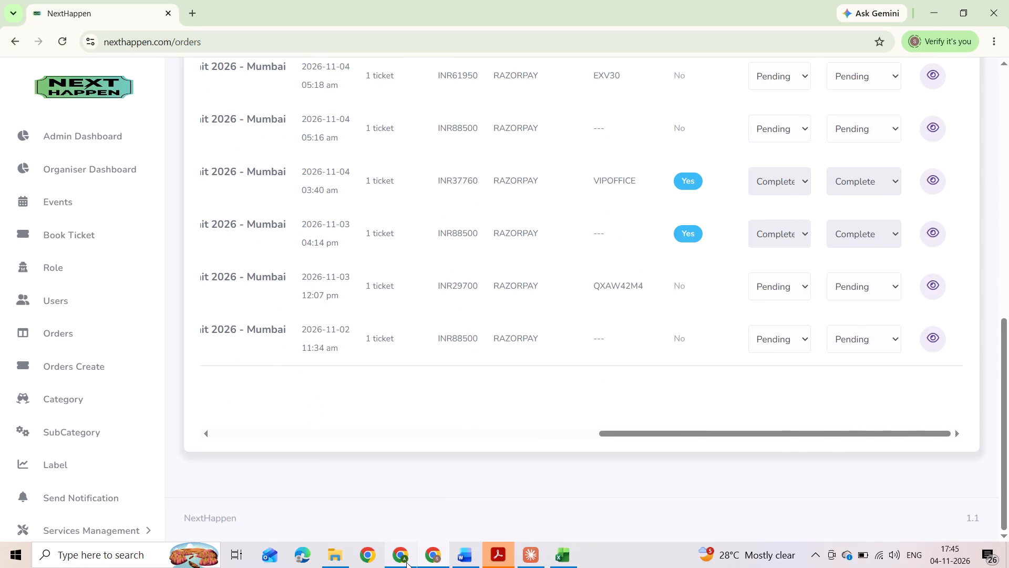
Switch back to the CRM, open Madhusudhan's lead from the follow-up reminders, and review its contact information and custom fields.
click(404, 562)
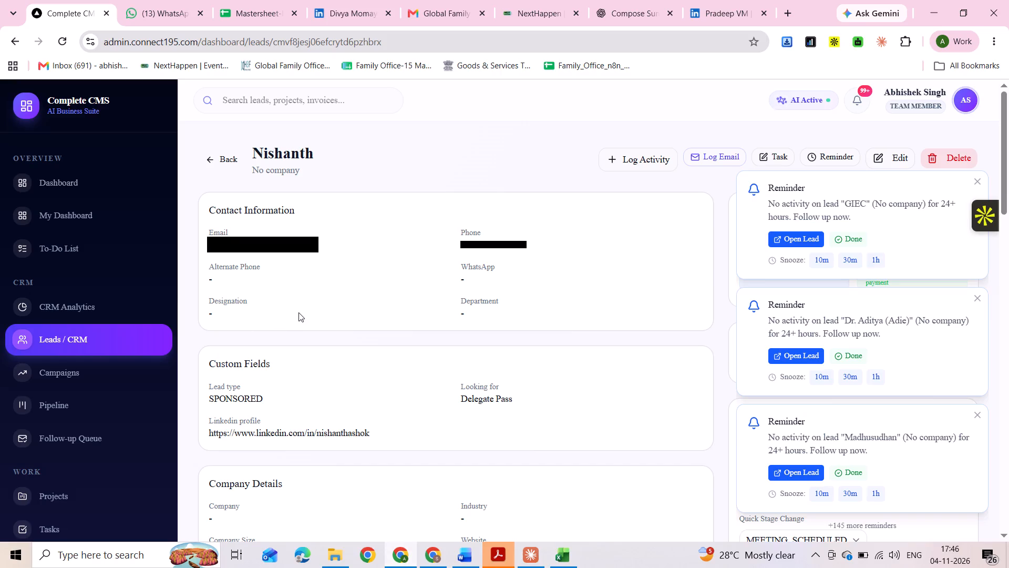
double_click(792, 355)
scroll(578, 315, down, 11)
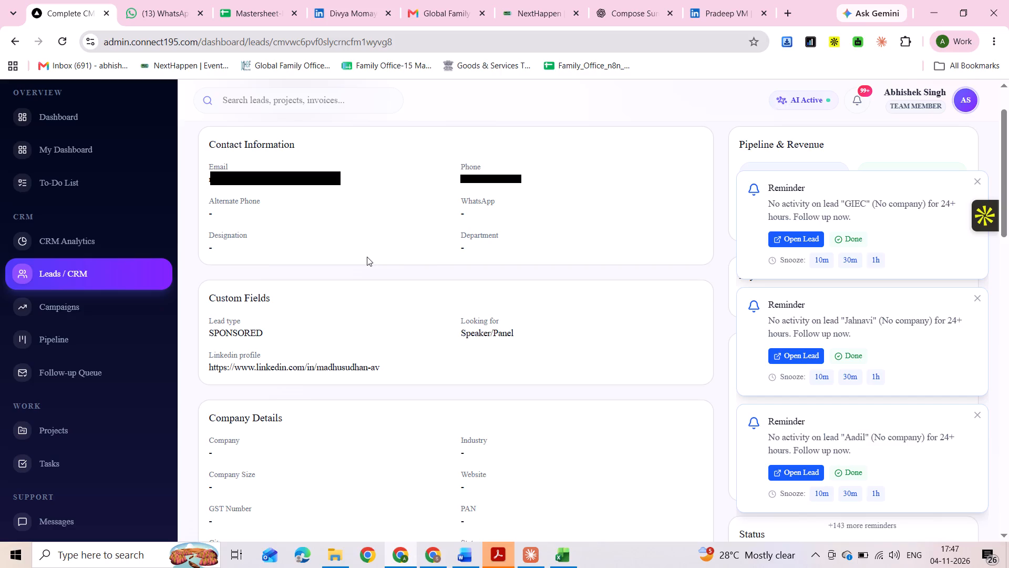
scroll(457, 248, up, 3)
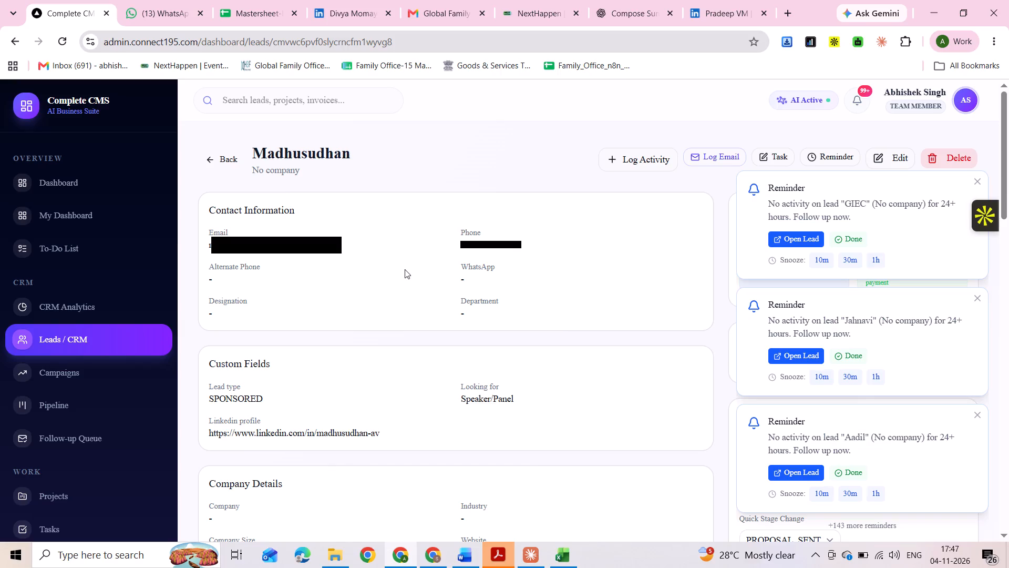
scroll(405, 269, down, 1)
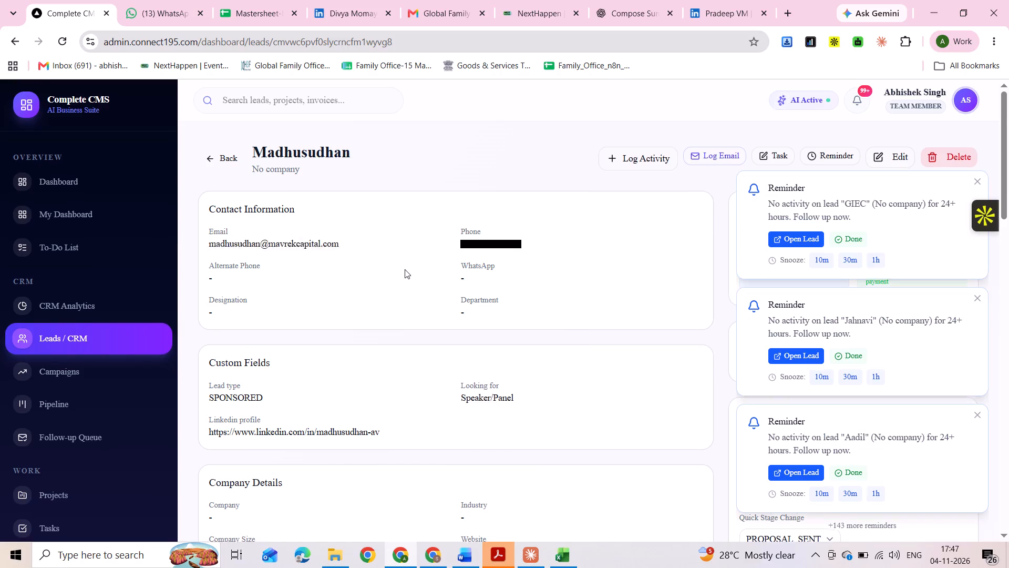
scroll(405, 269, down, 5)
scroll(409, 322, down, 1)
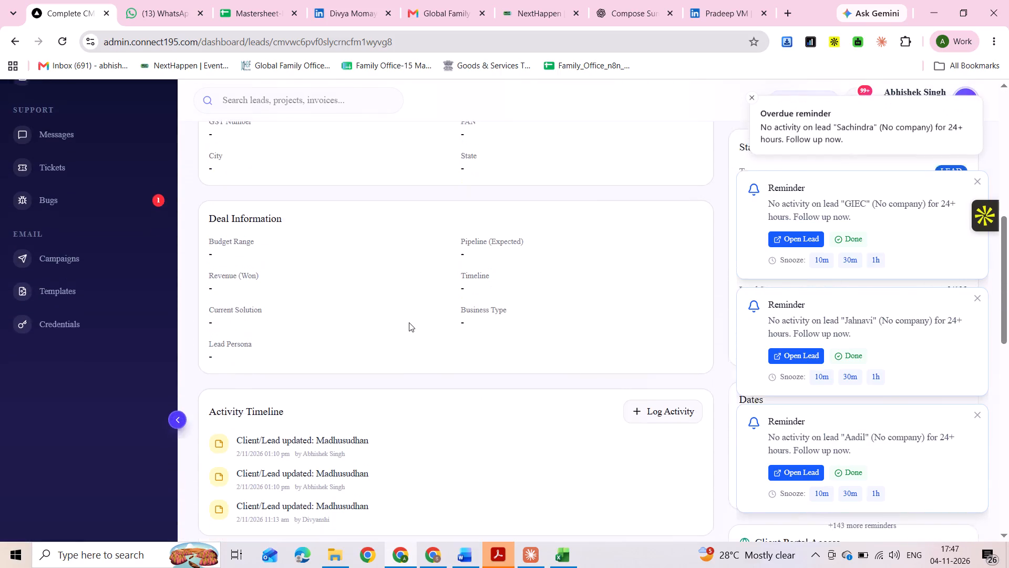
scroll(409, 322, down, 4)
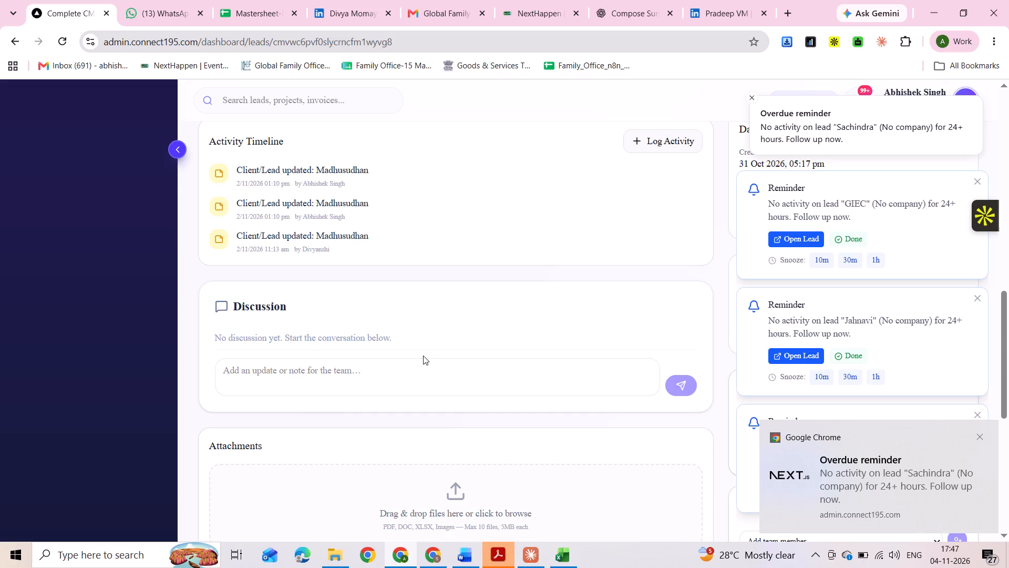
scroll(423, 356, up, 2)
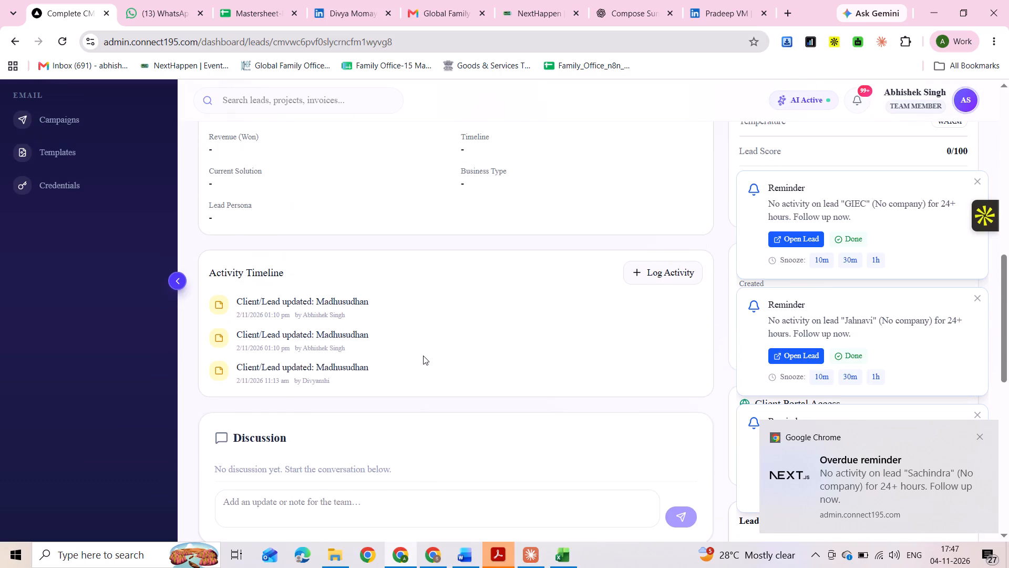
scroll(437, 339, up, 2)
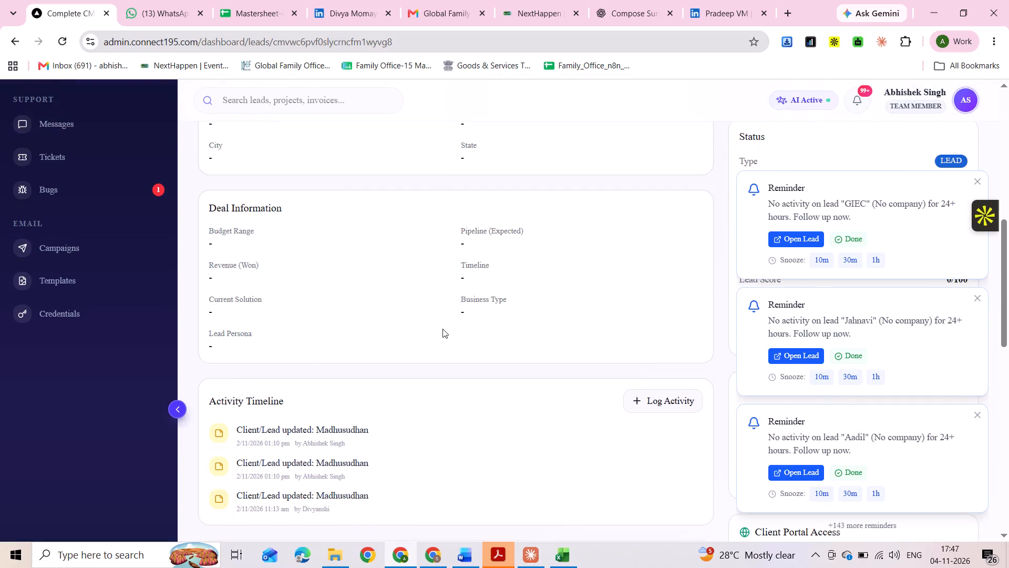
scroll(442, 329, up, 4)
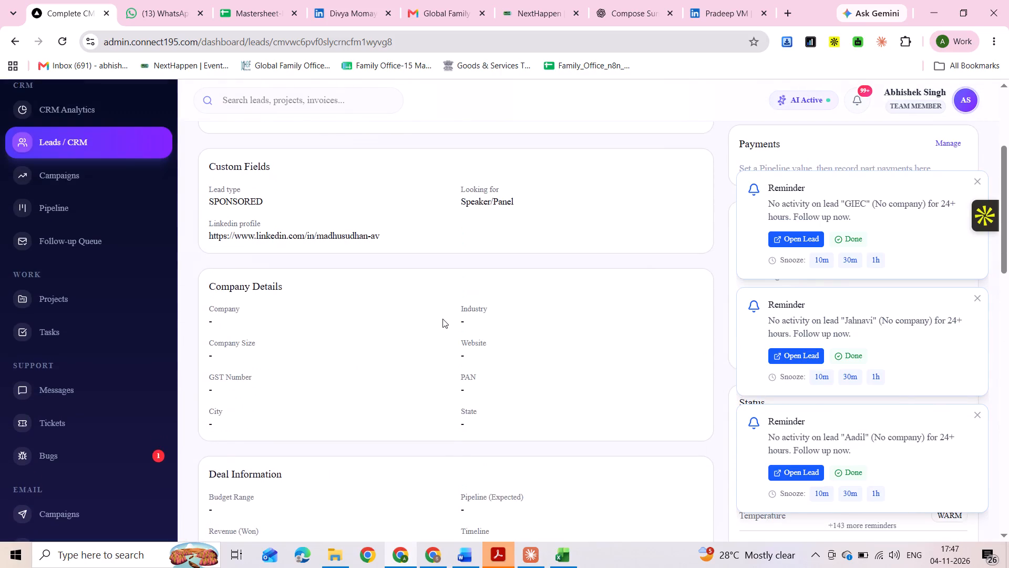
scroll(438, 268, up, 2)
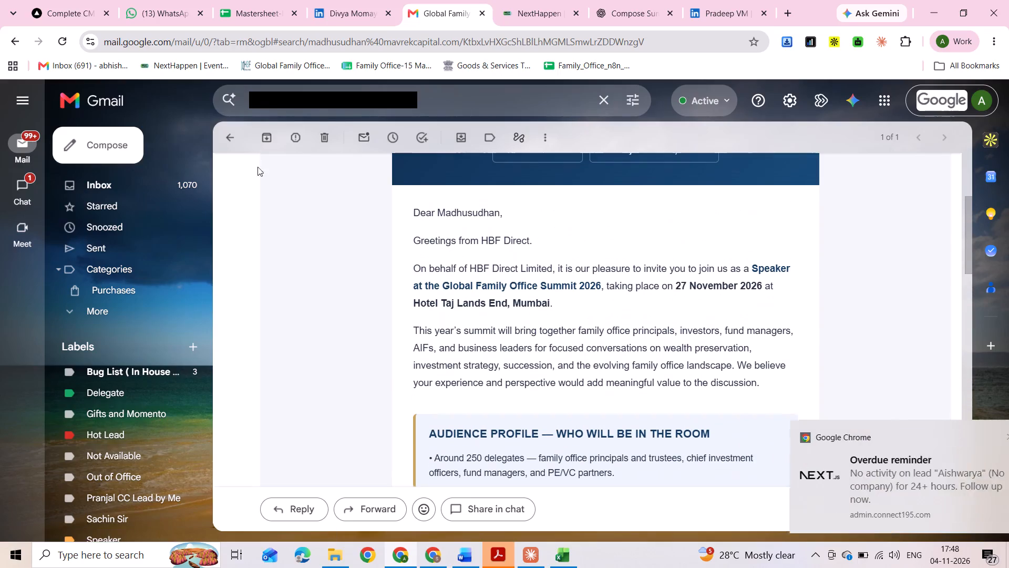
Read through the speaker invitation e-mail addressed to Madhusudhan in Gmail, from the summit header to the speakership deck link and sign-off.
scroll(503, 262, up, 3)
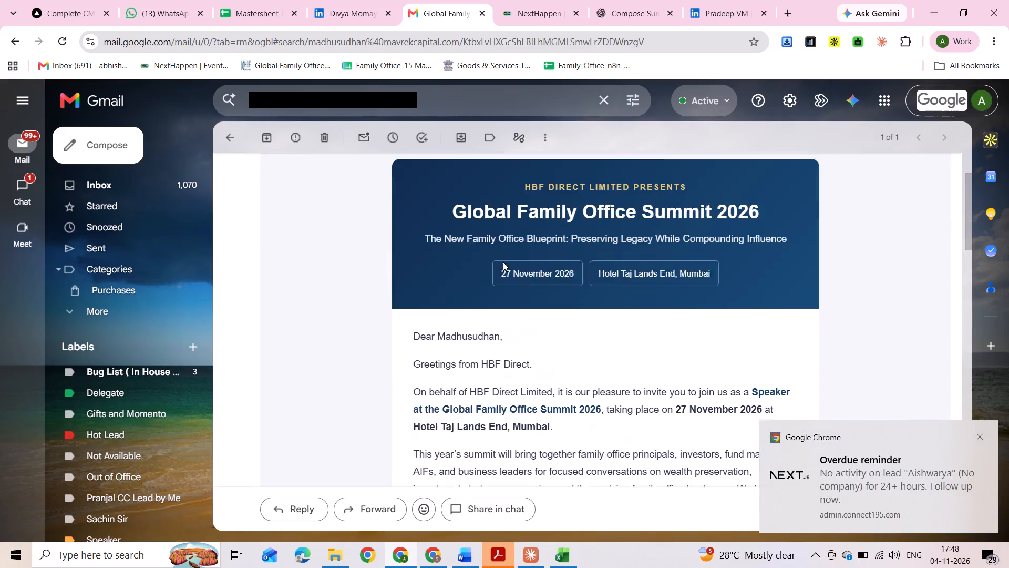
scroll(479, 268, down, 1)
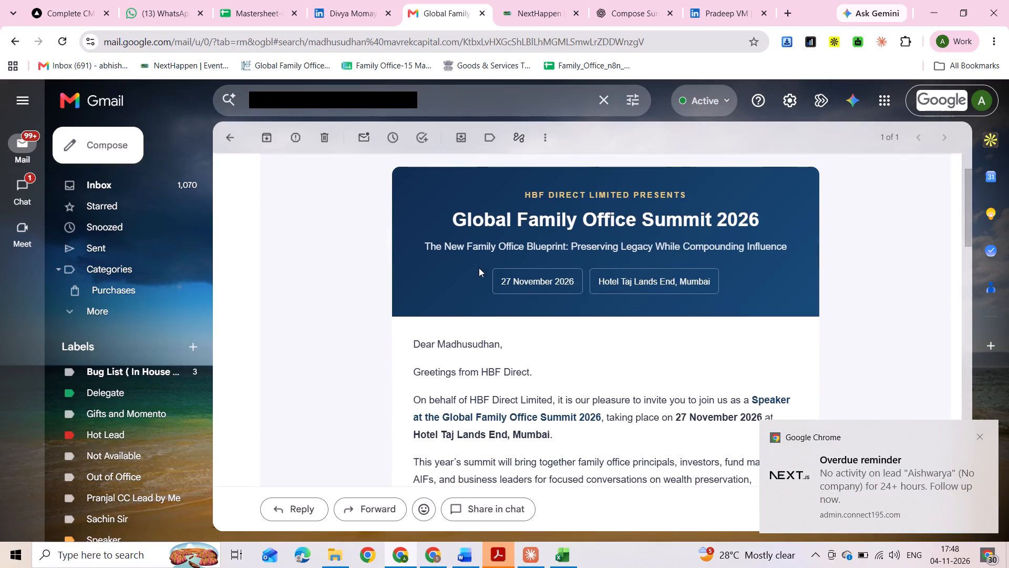
scroll(479, 268, down, 2)
scroll(499, 318, down, 2)
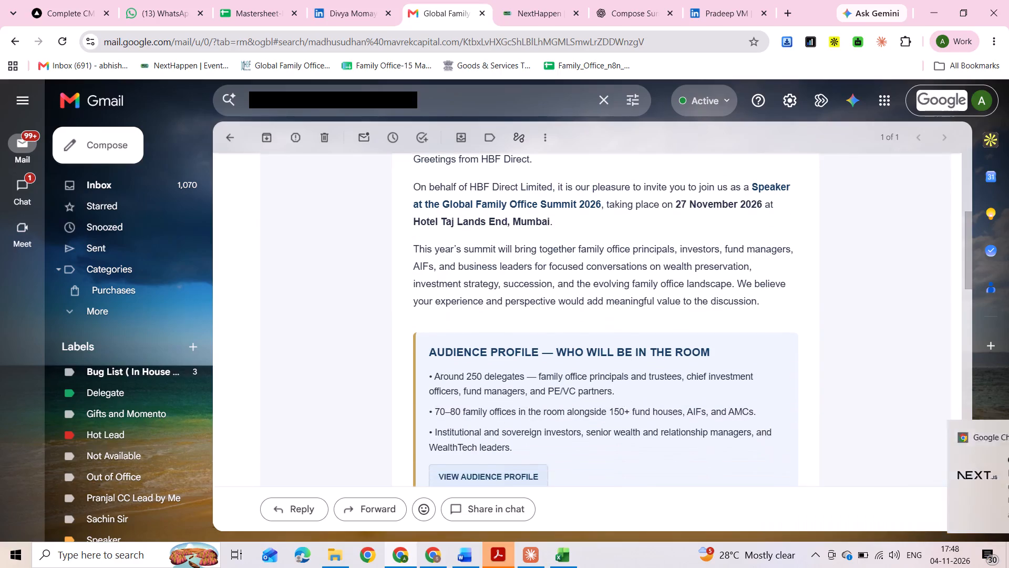
scroll(499, 318, down, 3)
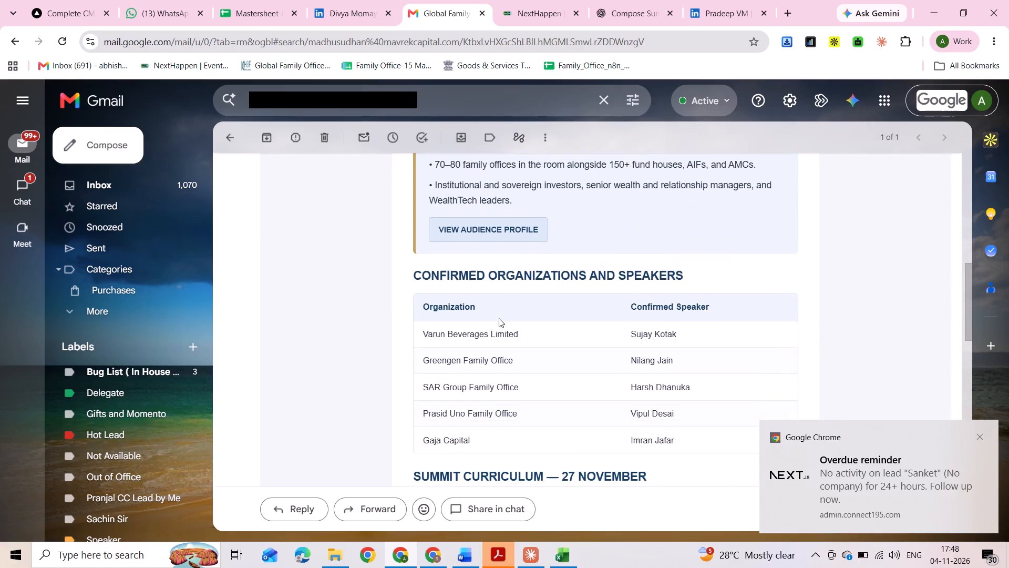
scroll(499, 318, down, 2)
scroll(499, 318, up, 1)
scroll(499, 318, down, 1)
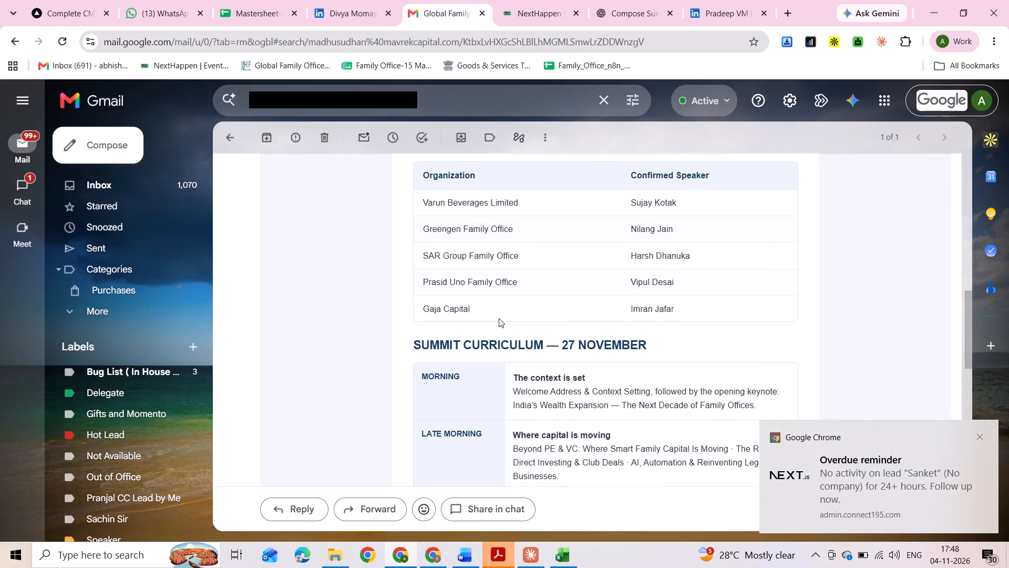
scroll(499, 318, down, 4)
scroll(499, 318, up, 1)
scroll(499, 318, down, 3)
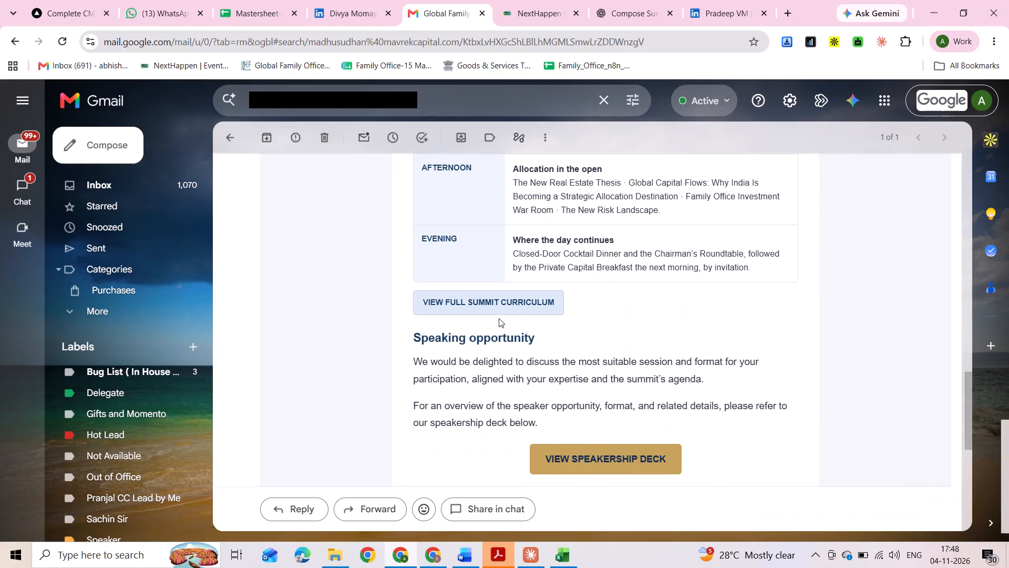
scroll(516, 344, down, 2)
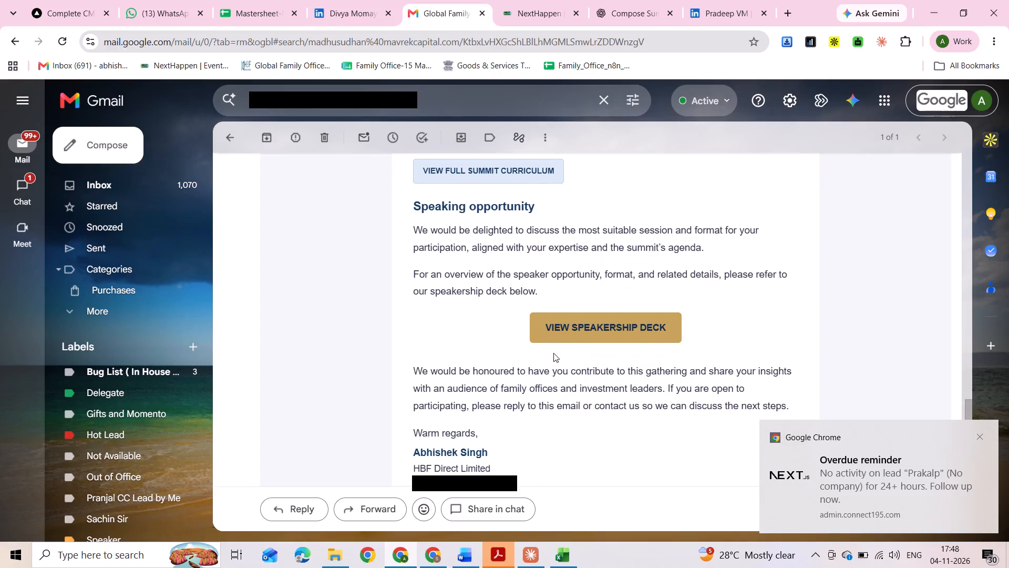
Open the speakership deck linked in the invitation e-mail and read from the cover through to the Where You Would Speak event timeline.
click(584, 331)
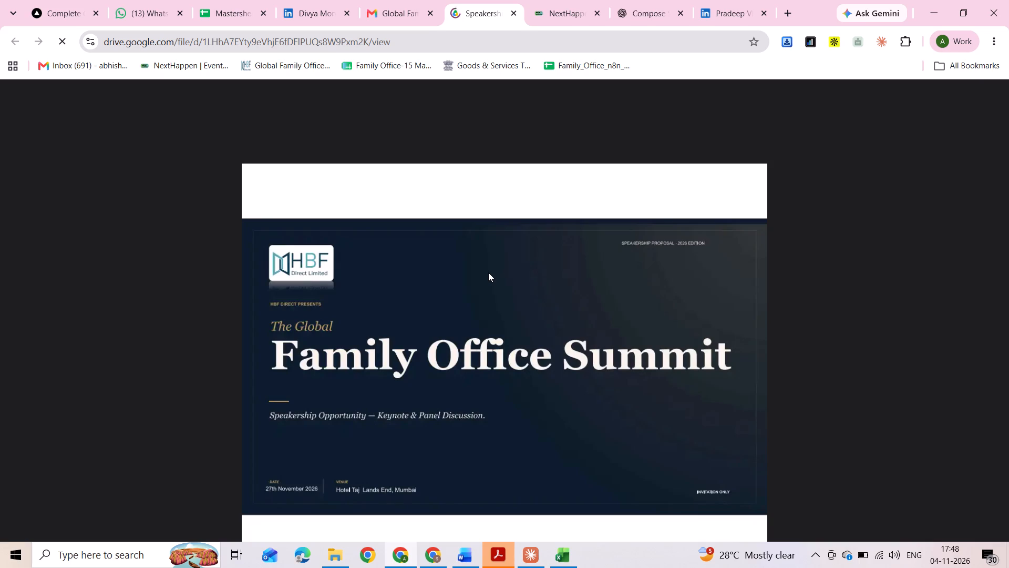
scroll(488, 272, down, 3)
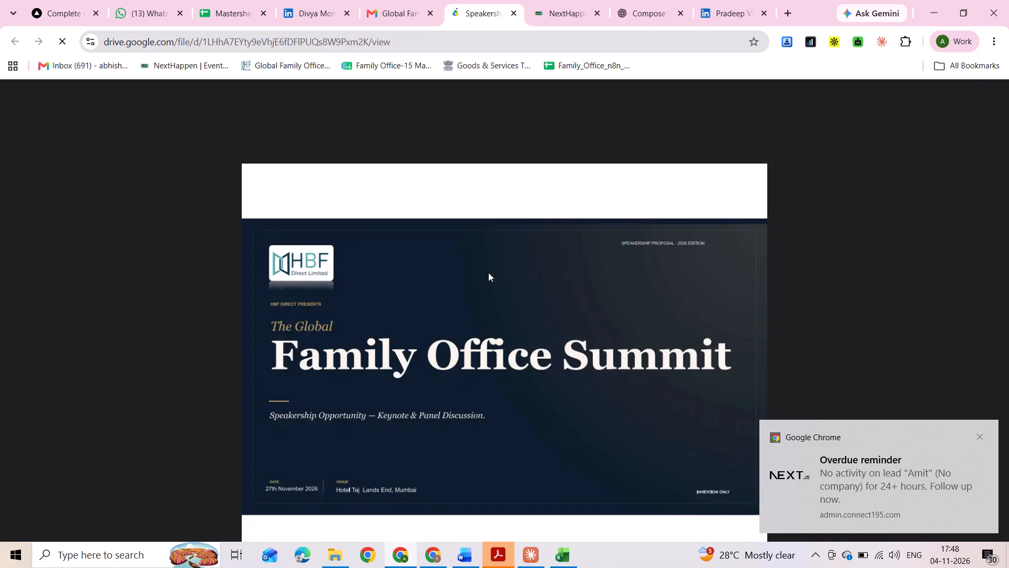
scroll(488, 272, down, 2)
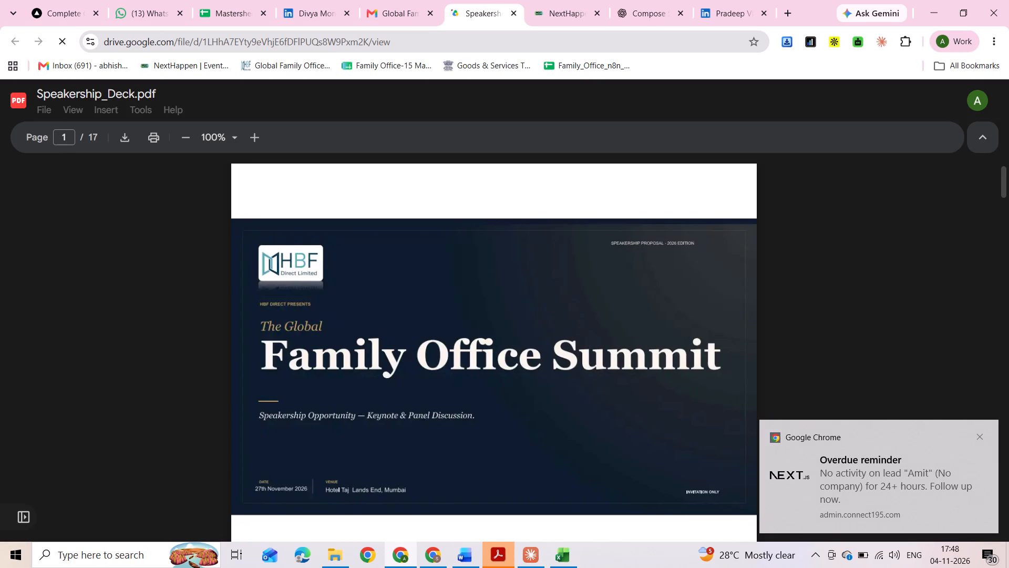
scroll(517, 305, down, 1)
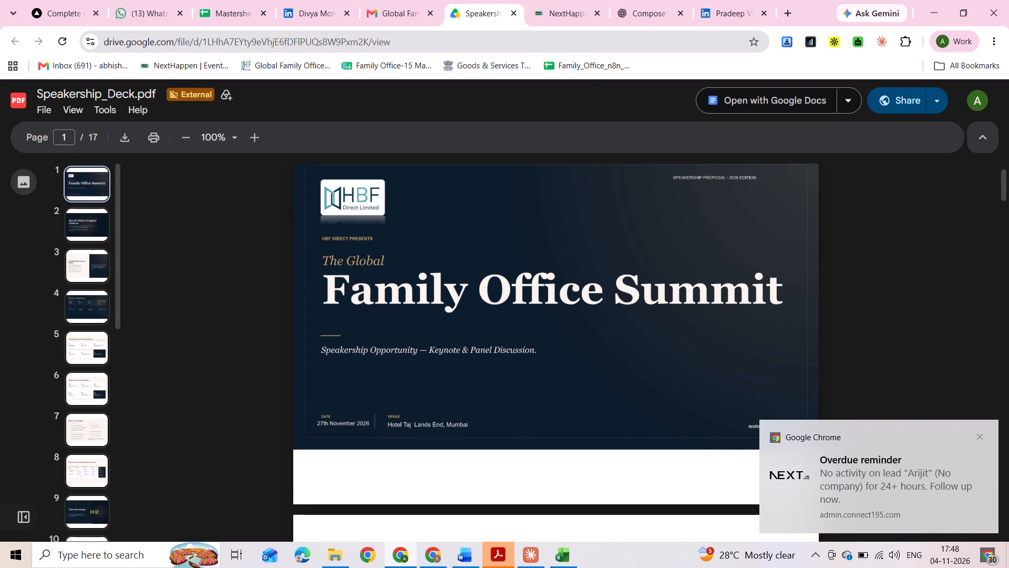
scroll(557, 334, down, 5)
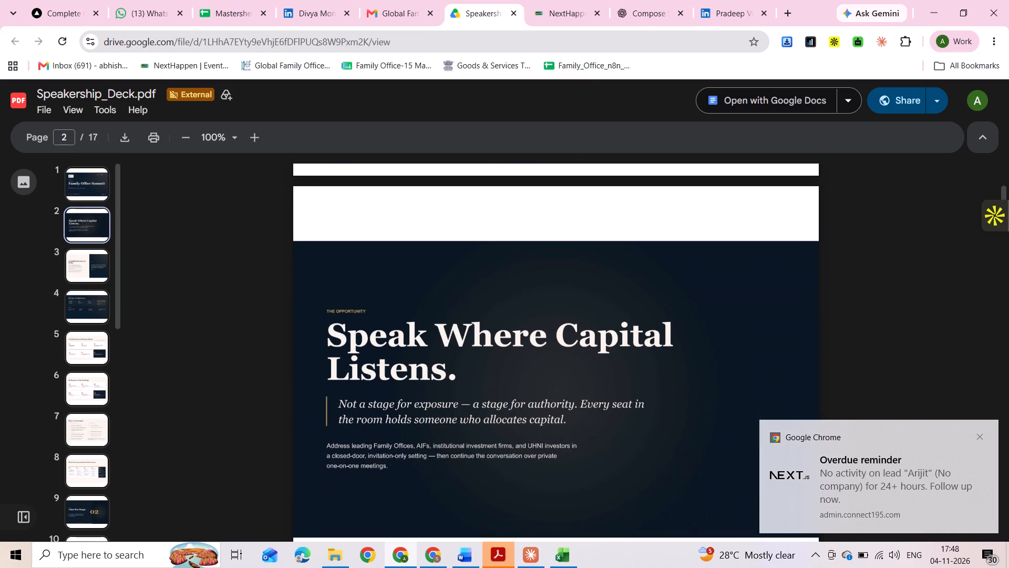
scroll(559, 355, down, 6)
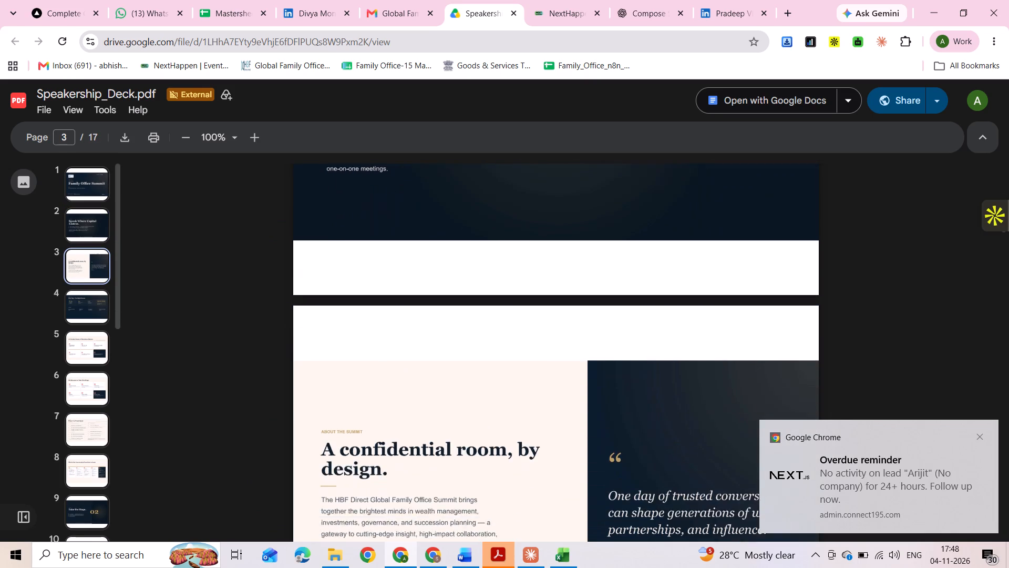
scroll(559, 355, down, 5)
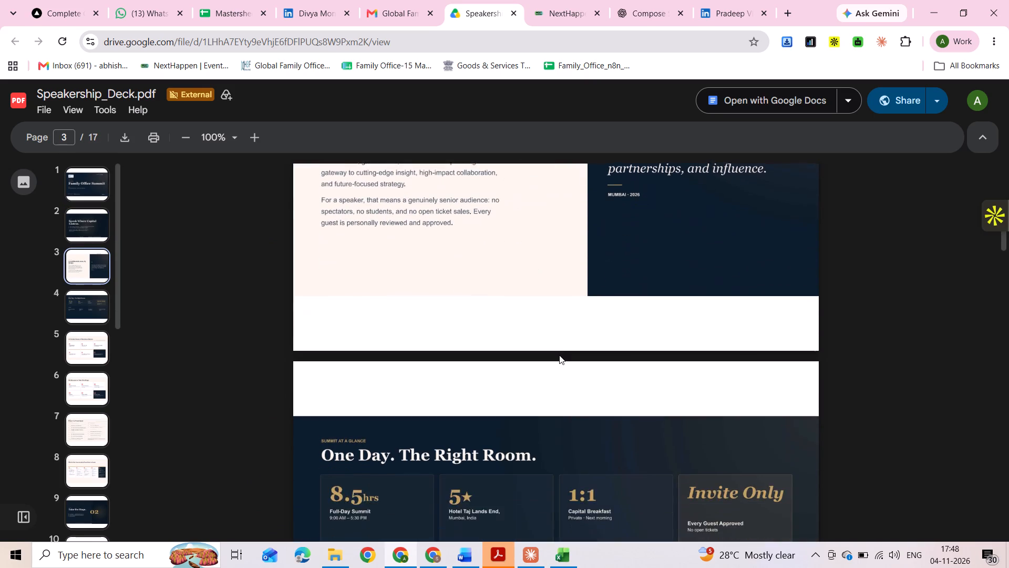
scroll(559, 355, down, 14)
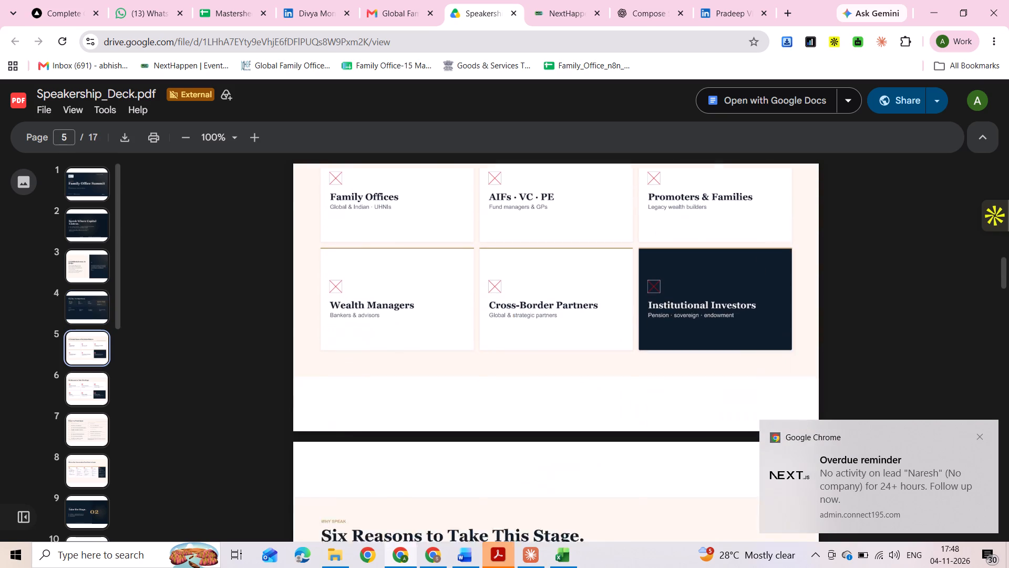
scroll(559, 355, down, 8)
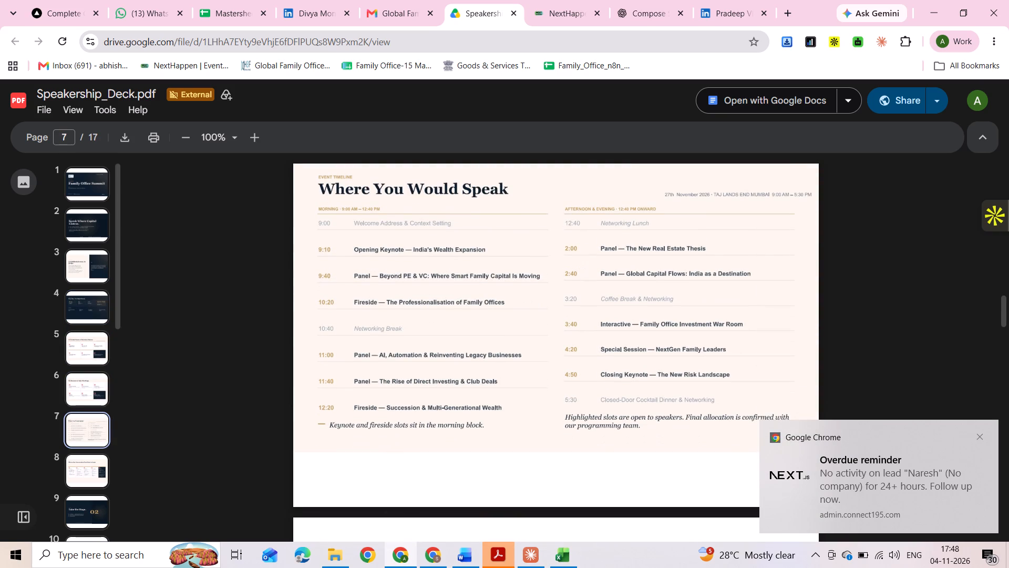
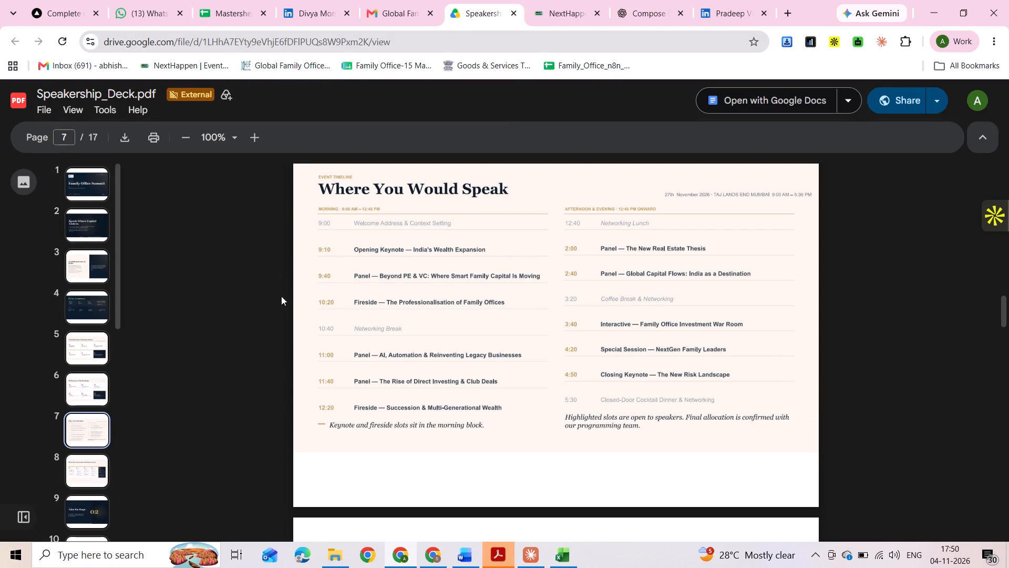
Read on in the speakership deck from the speaking themes to the Keynote & Panel Discussion at a Glance page, examining the investment and stage time of each option.
scroll(370, 334, down, 1)
scroll(425, 357, down, 3)
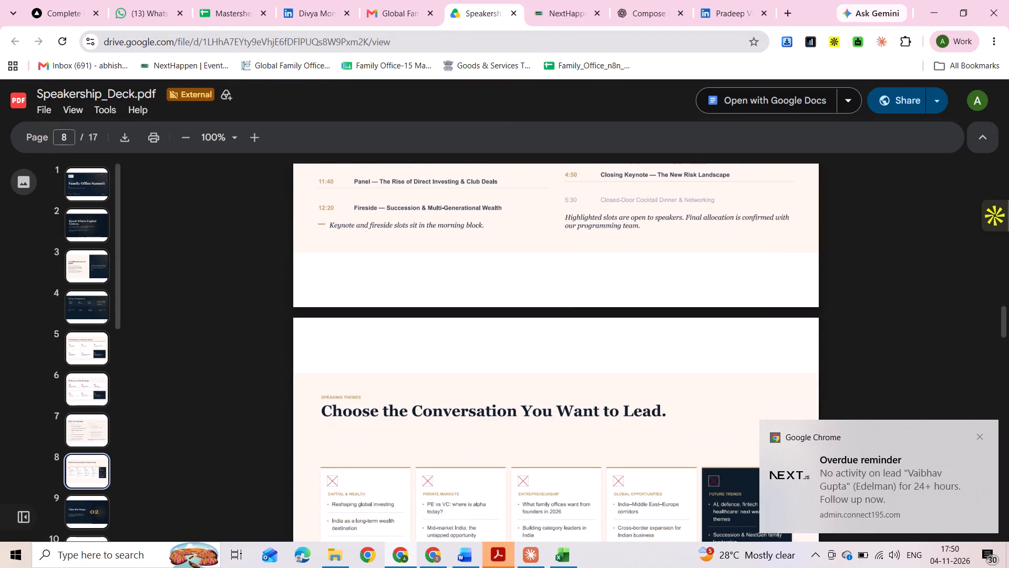
scroll(429, 372, down, 6)
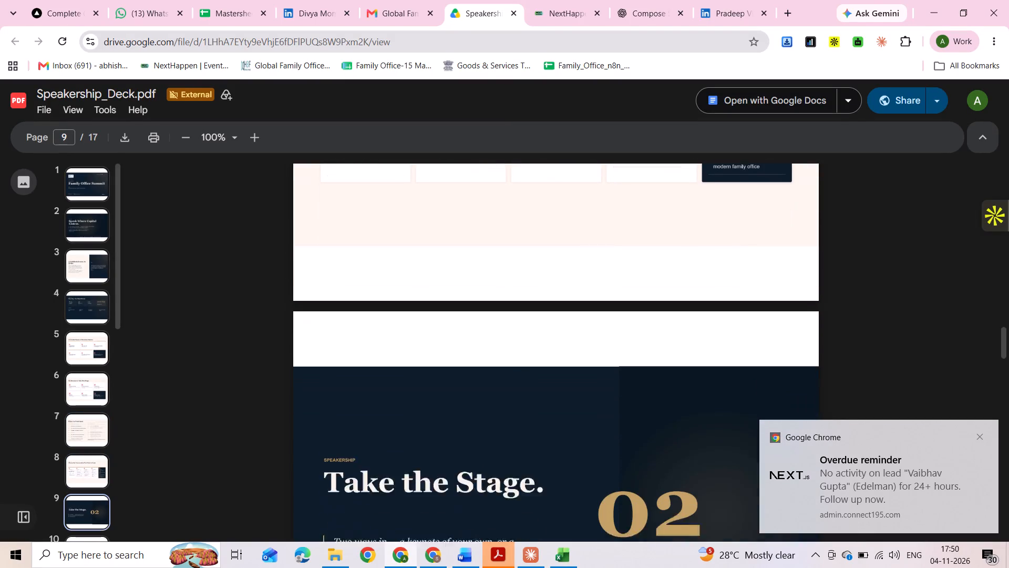
scroll(430, 380, down, 9)
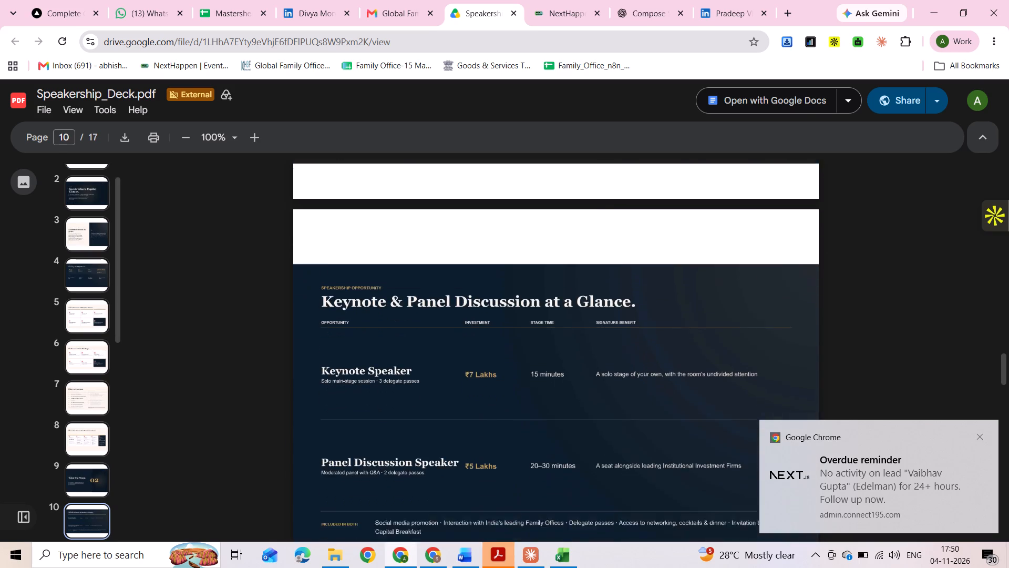
scroll(430, 380, down, 2)
scroll(430, 380, up, 2)
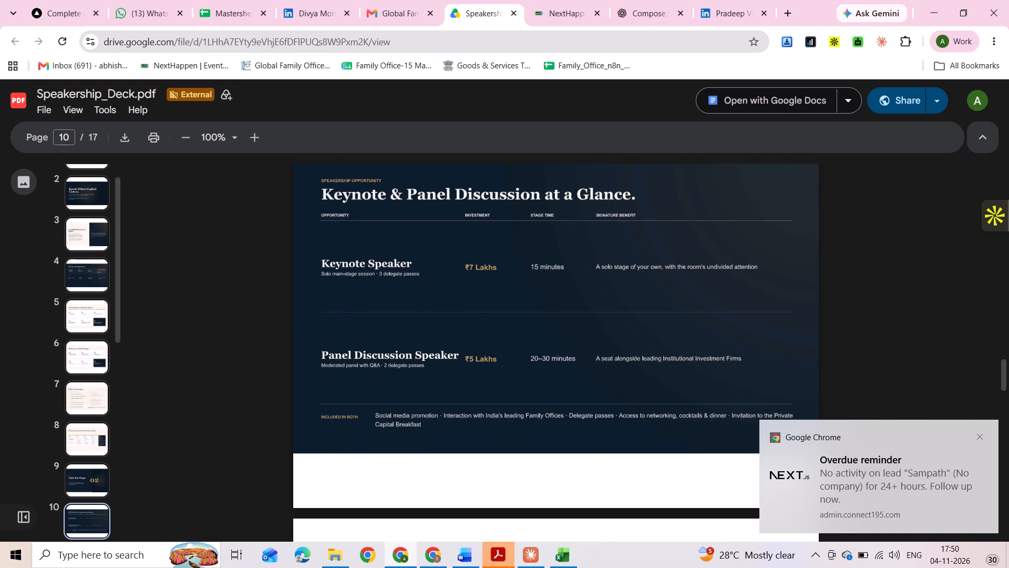
click(981, 440)
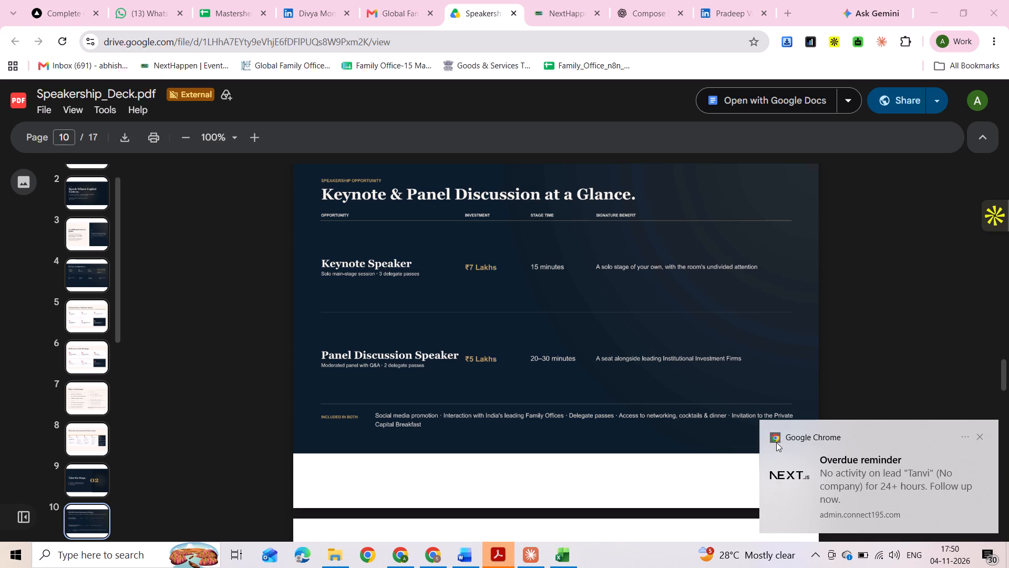
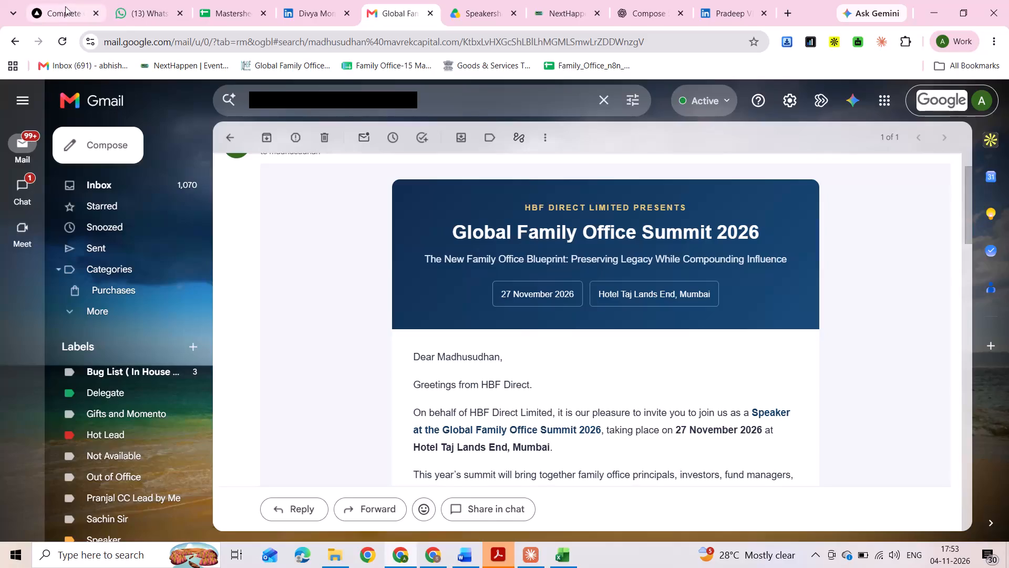
Return to Madhusudhan's CRM lead record and copy the full LinkedIn profile URL from its custom fields.
click(63, 9)
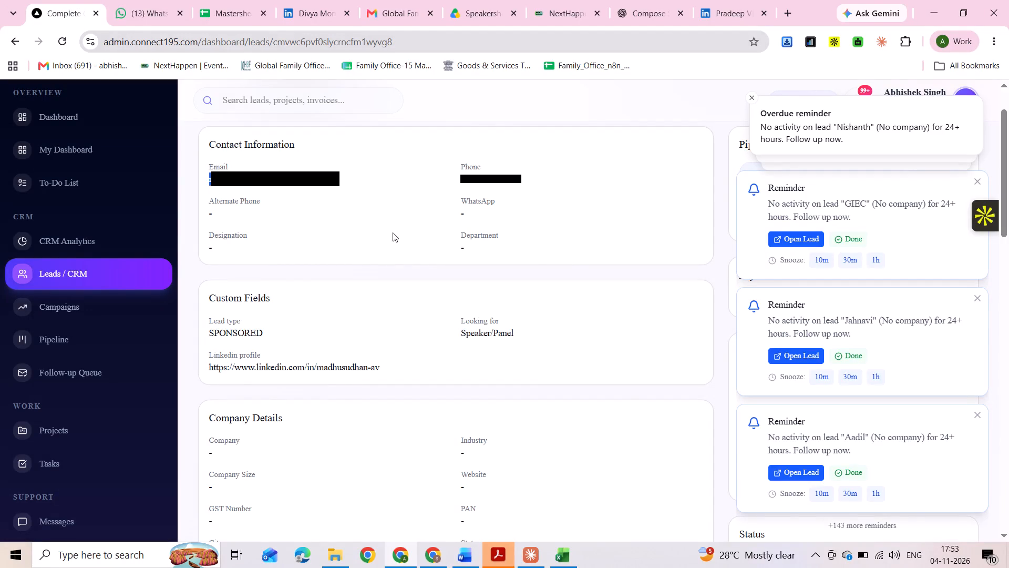
scroll(402, 232, up, 2)
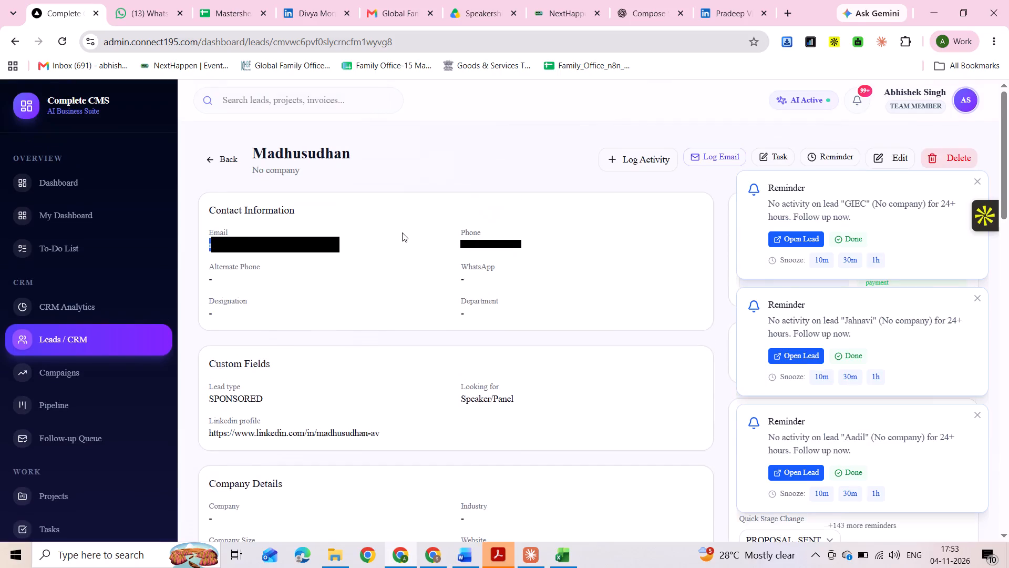
scroll(402, 232, up, 1)
scroll(402, 232, down, 3)
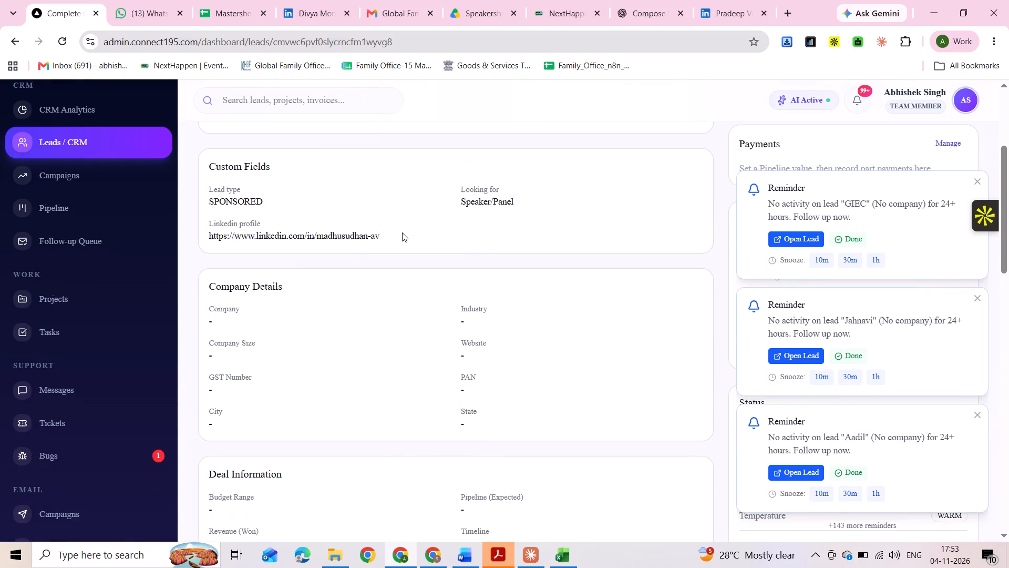
scroll(402, 232, down, 1)
scroll(402, 232, up, 1)
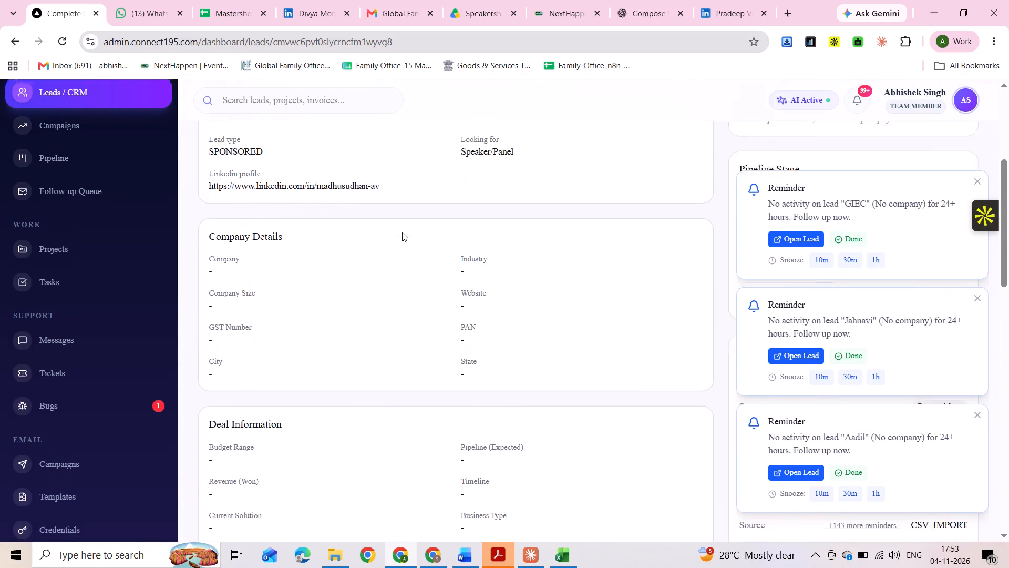
drag(382, 237, 331, 237)
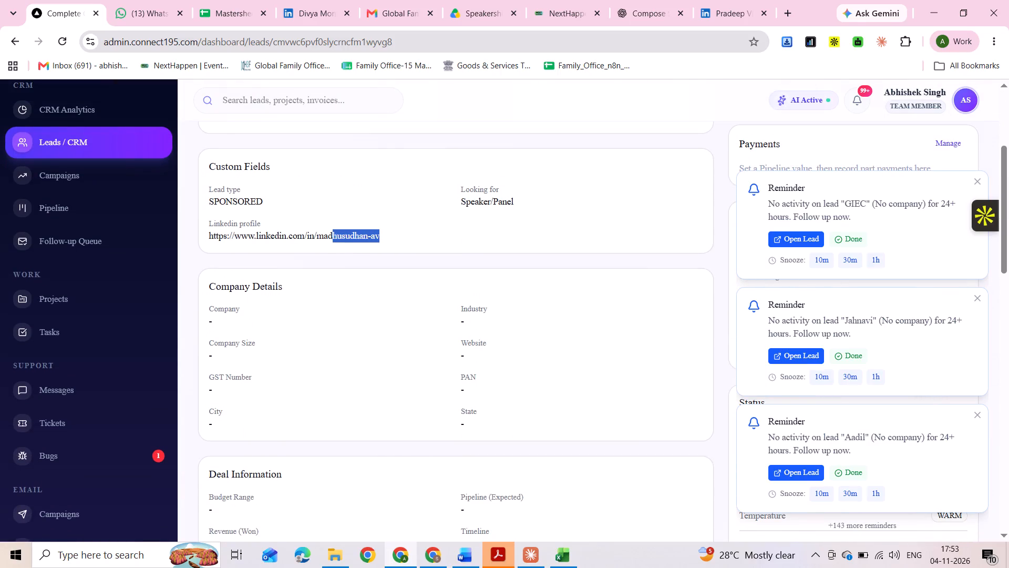
drag(331, 237, 209, 237)
click(209, 237)
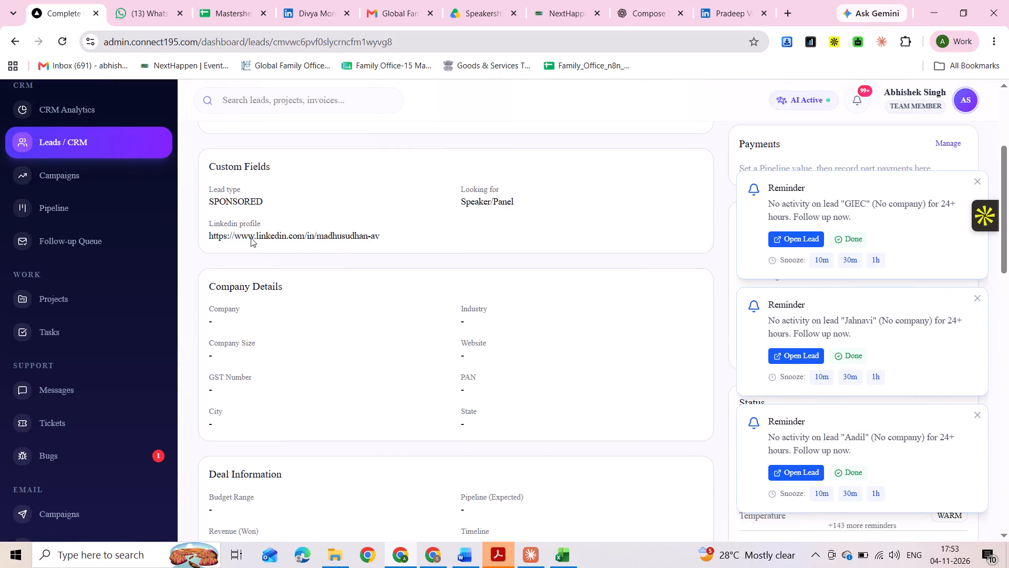
drag(380, 237, 374, 237)
drag(362, 236, 296, 238)
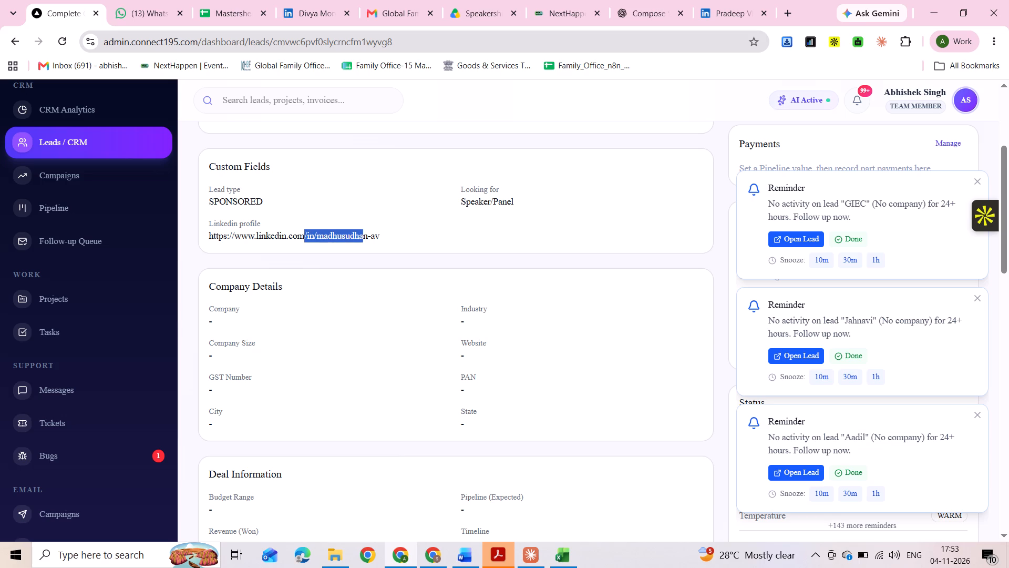
drag(296, 238, 272, 238)
click(383, 238)
click(378, 234)
click(338, 240)
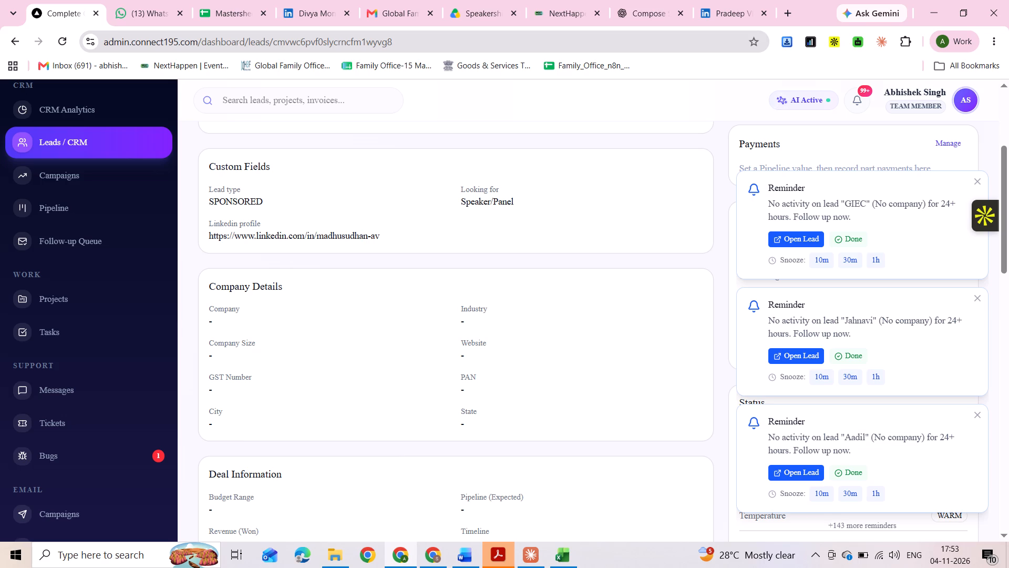
click(385, 235)
drag(385, 235, 231, 236)
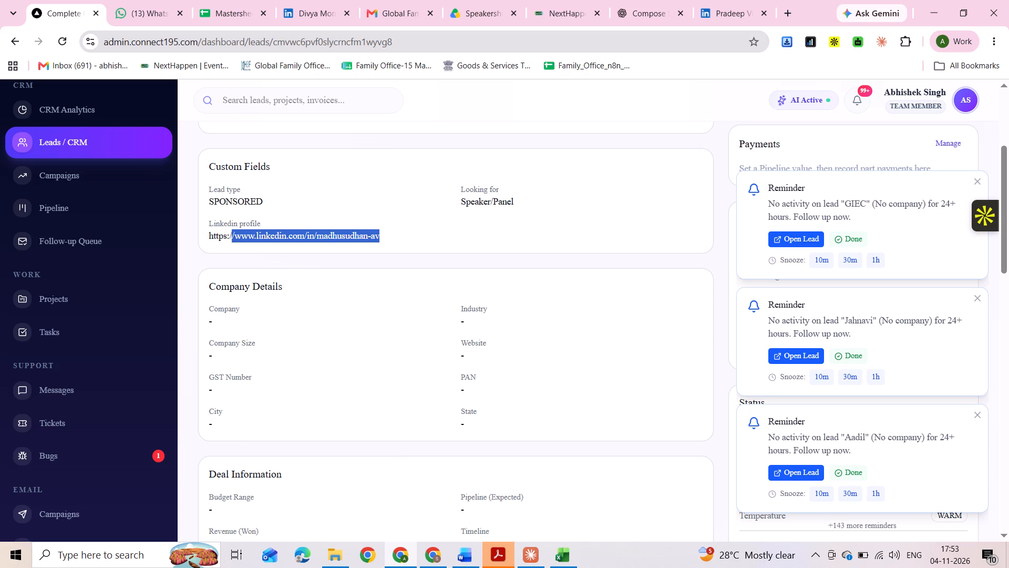
drag(231, 236, 213, 238)
right_click(220, 239)
right_click(220, 239)
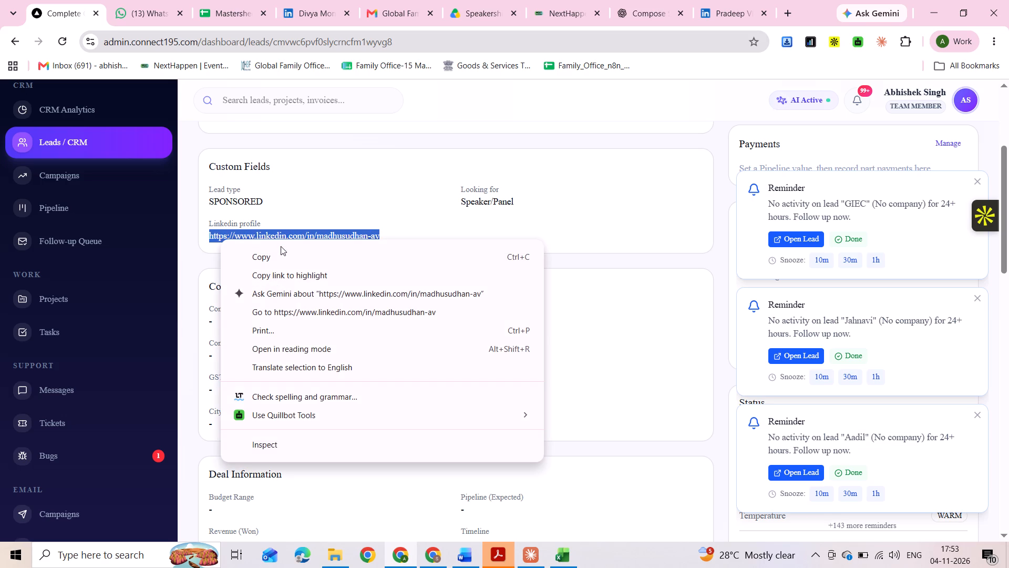
click(279, 251)
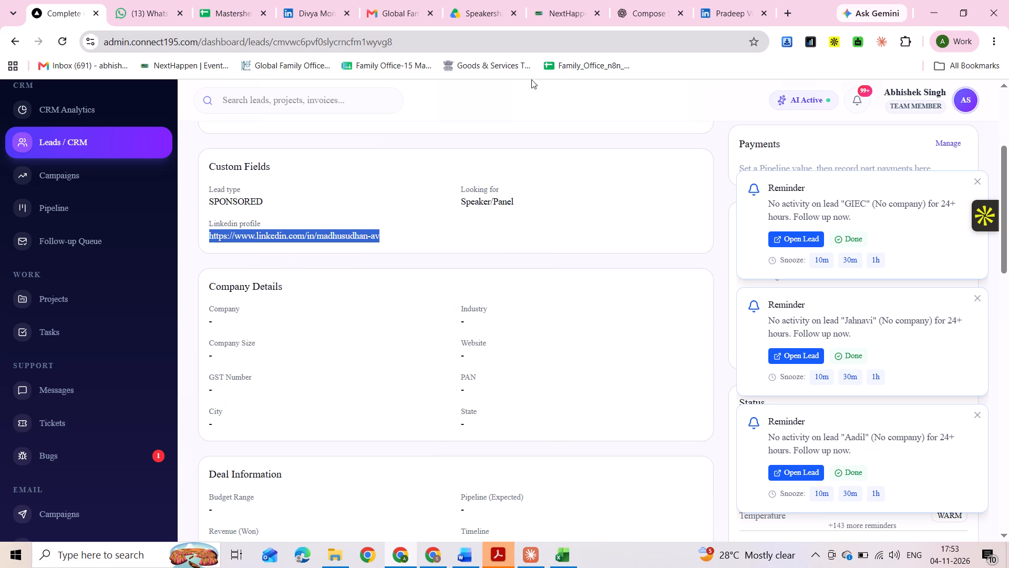